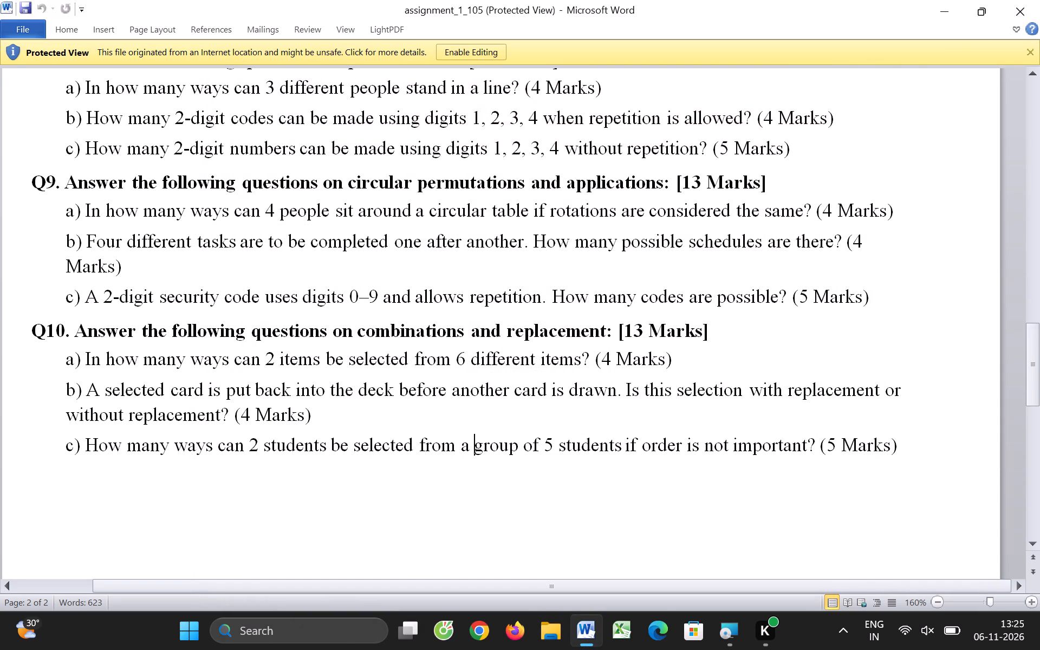
Open the recent document Assignment-1 Template-AIML-1B from Word's recent documents.
scroll(444, 199, "up", 8)
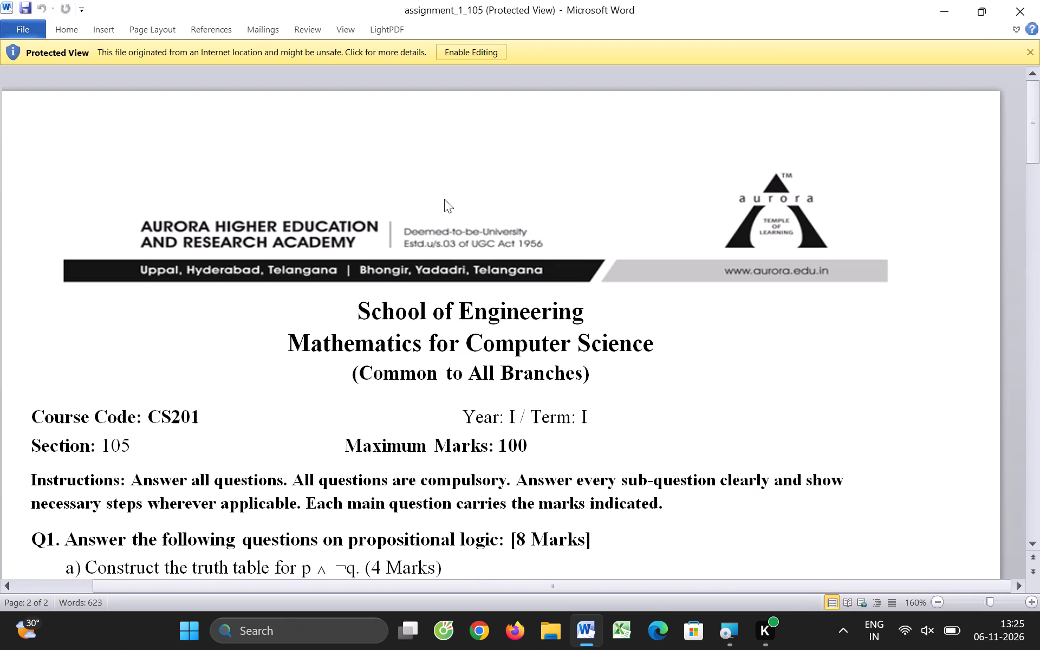
scroll(444, 199, "down", 1)
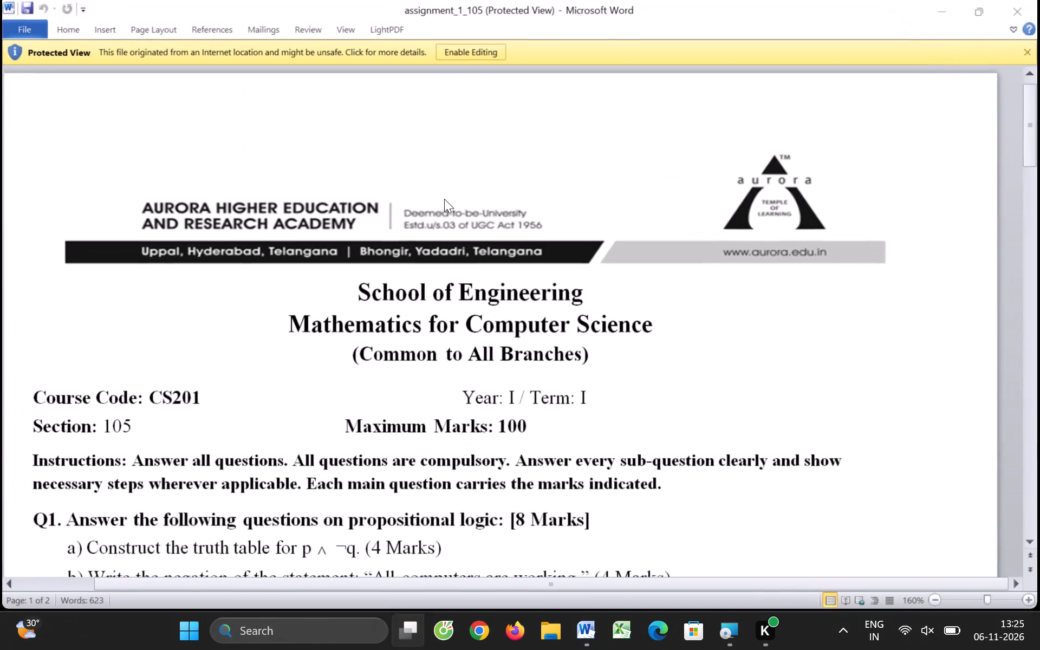
left_click(6, 3)
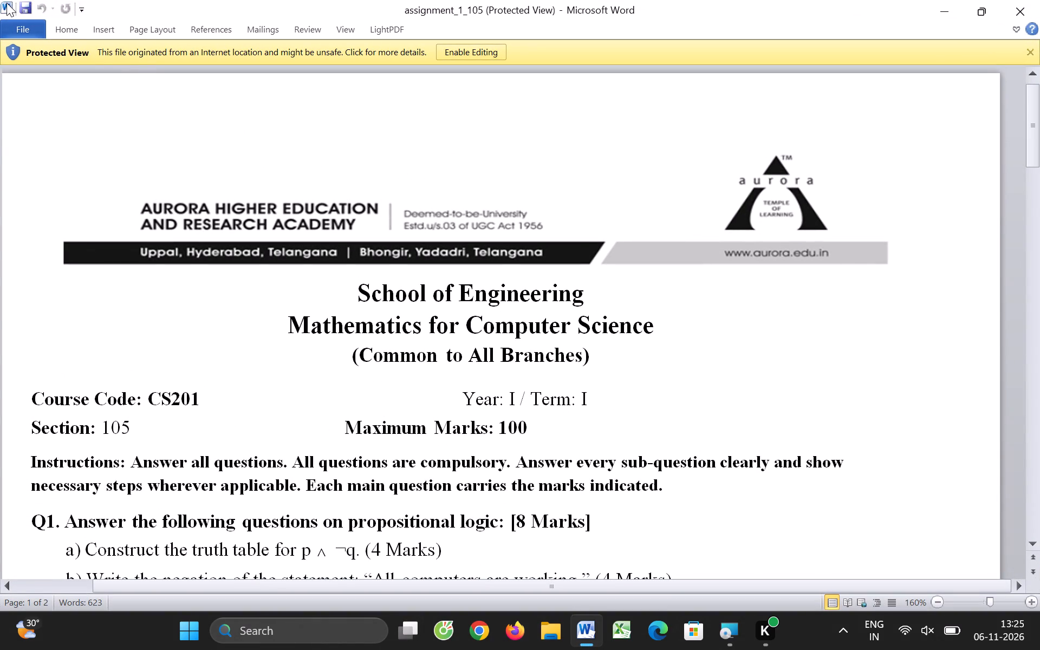
left_click(120, 0)
left_click(24, 29)
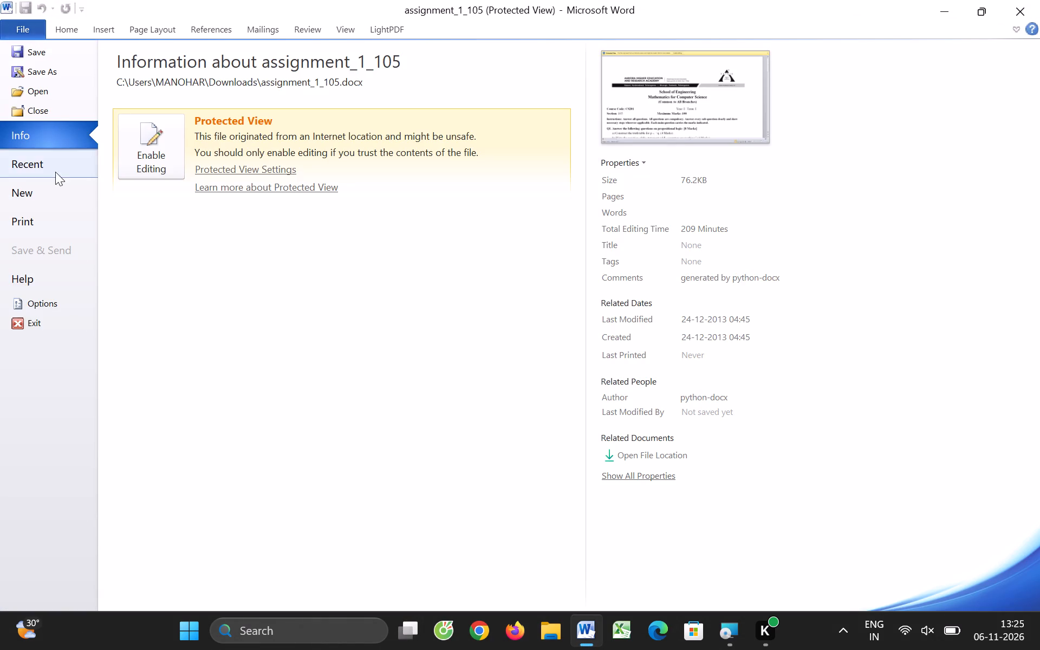
left_click(55, 177)
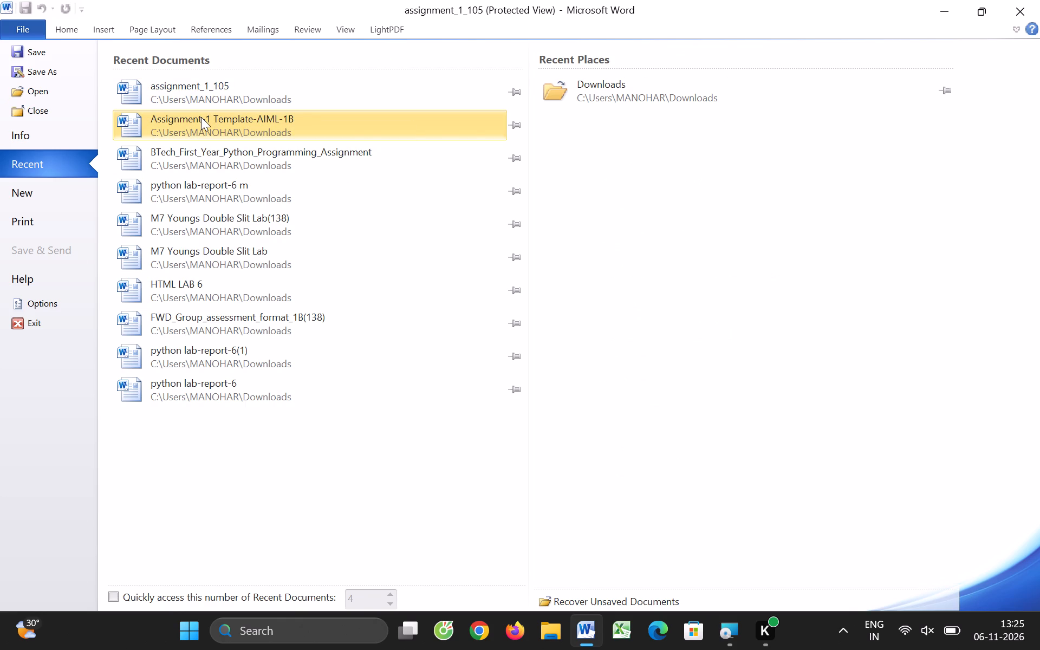
double_click(202, 113)
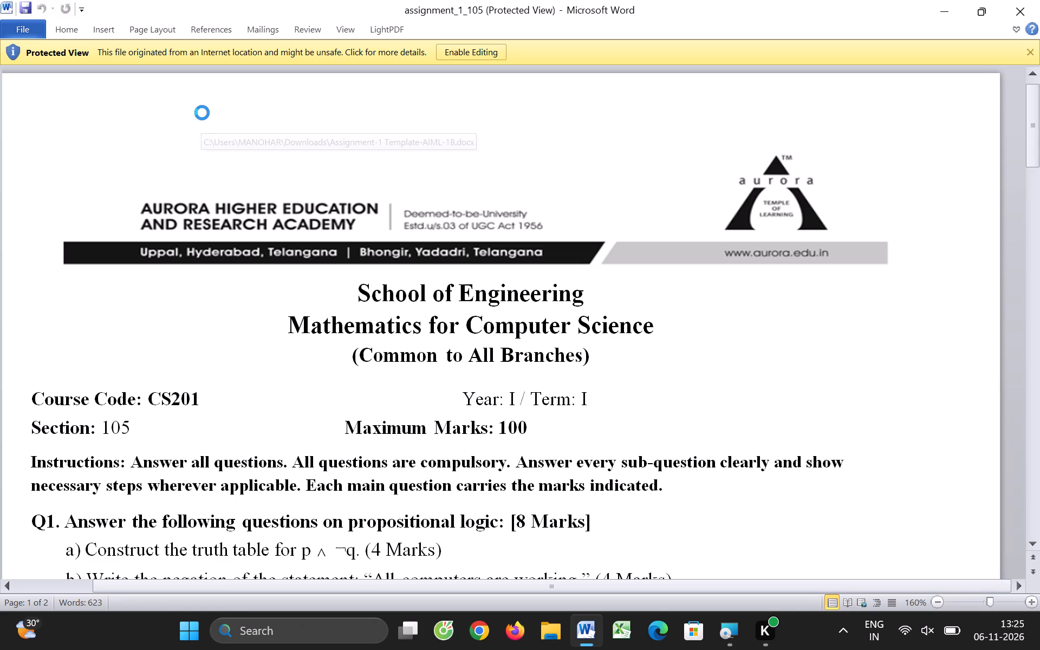
Delete the code screenshot on the document's last page and the words "averages using slicing." from the explanation line before it.
scroll(365, 247, "down", 2)
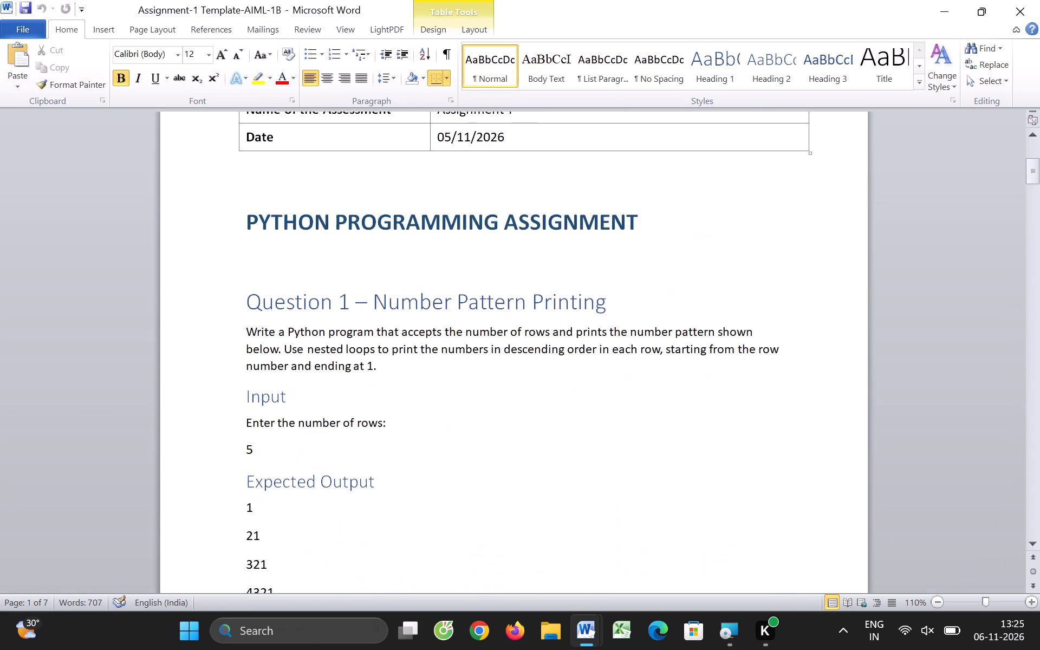
scroll(365, 247, "down", 7)
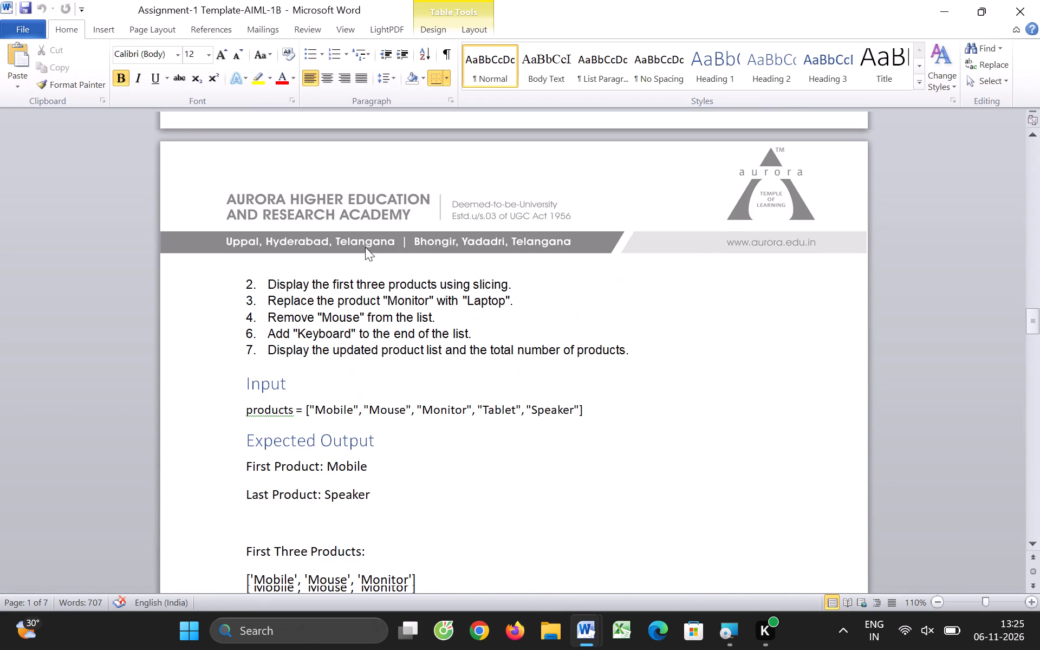
scroll(365, 247, "down", 2)
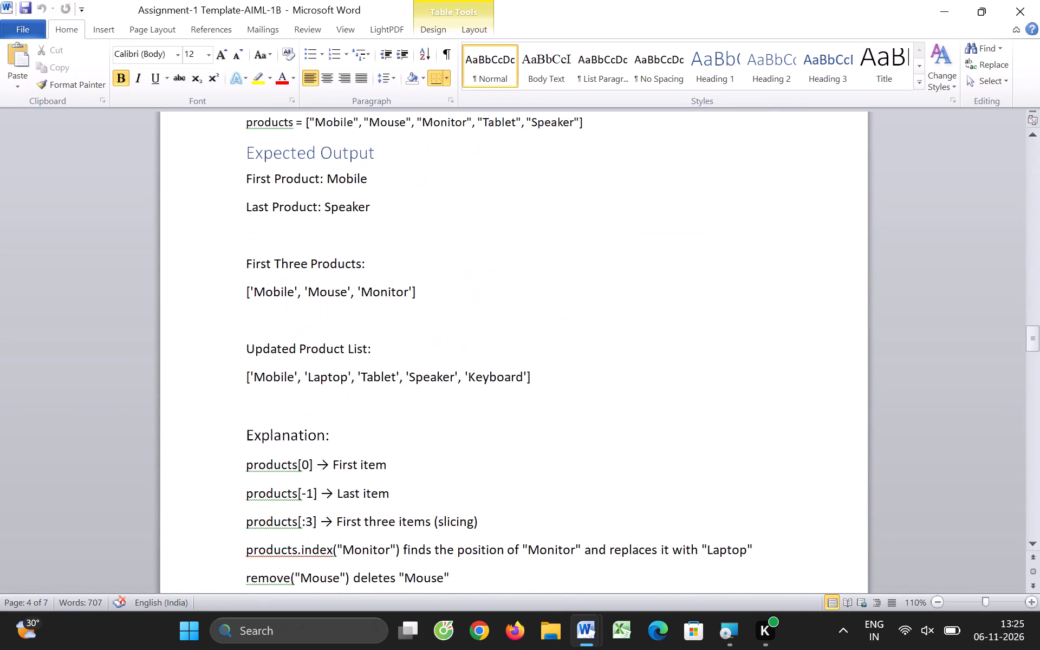
scroll(365, 247, "down", 5)
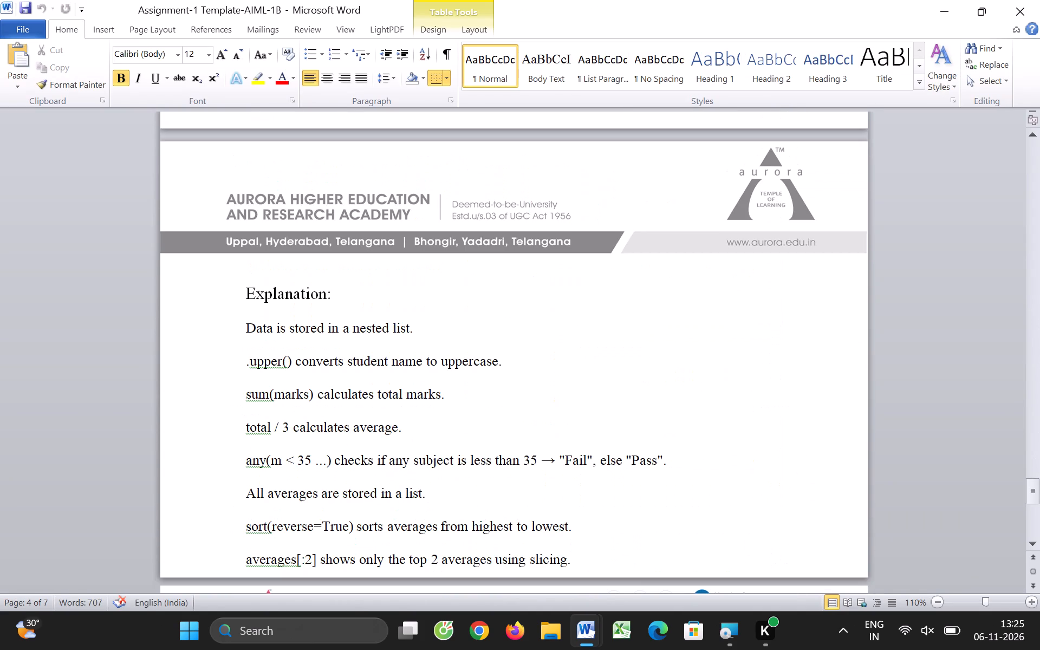
scroll(365, 247, "down", 2)
double_click(774, 310)
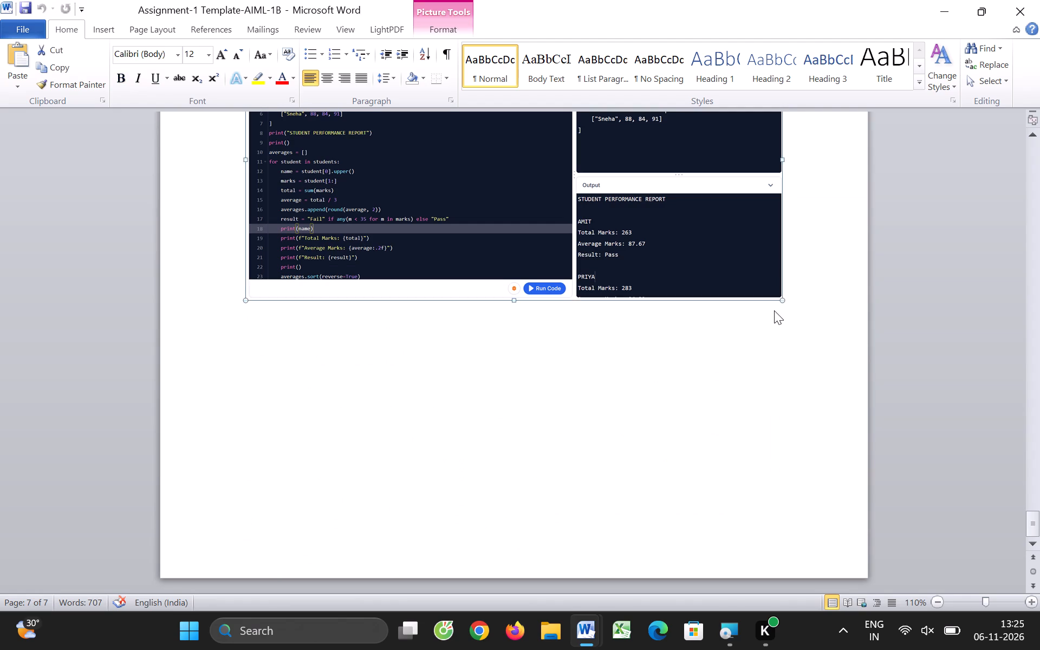
key("BackSpace")
key("BackSpace")
key("BackSpace")
key("BackSpace")
key("BackSpace")
key("BackSpace")
key("BackSpace")
key("BackSpace")
key("BackSpace")
key("BackSpace")
key("BackSpace")
key("BackSpace")
key("BackSpace")
key("BackSpace")
key("BackSpace")
key("BackSpace")
key("BackSpace")
key("BackSpace")
key("BackSpace")
key("BackSpace")
key("BackSpace")
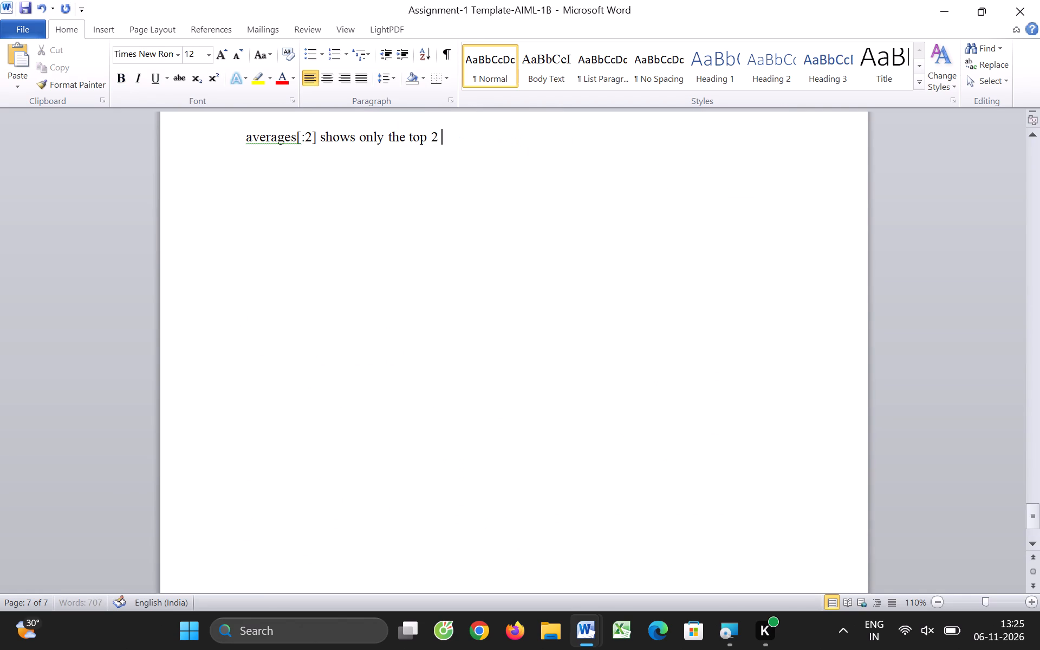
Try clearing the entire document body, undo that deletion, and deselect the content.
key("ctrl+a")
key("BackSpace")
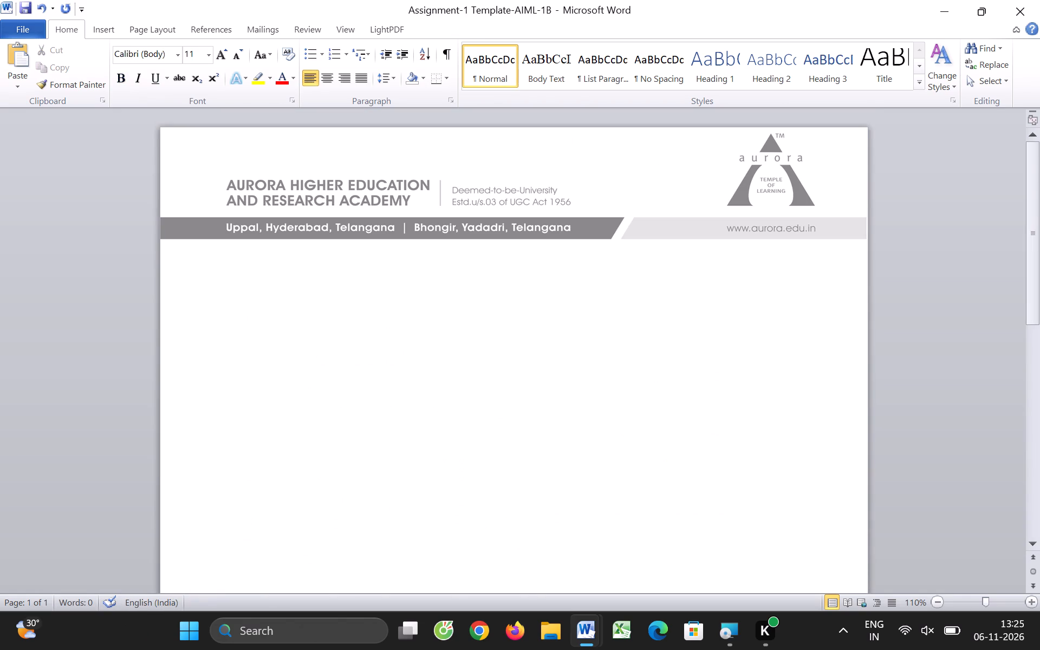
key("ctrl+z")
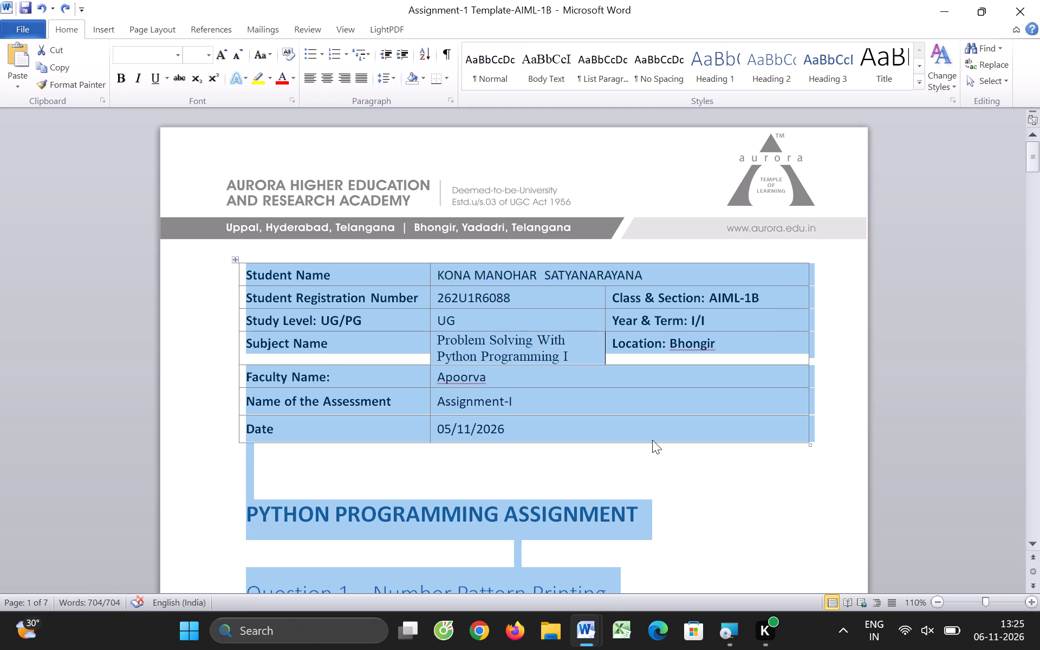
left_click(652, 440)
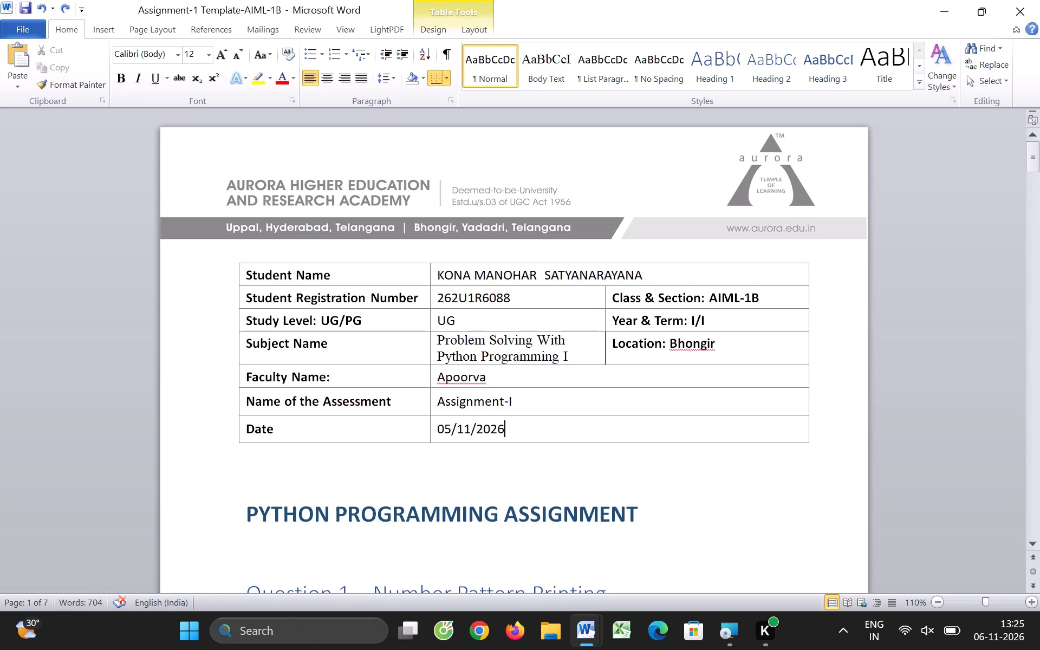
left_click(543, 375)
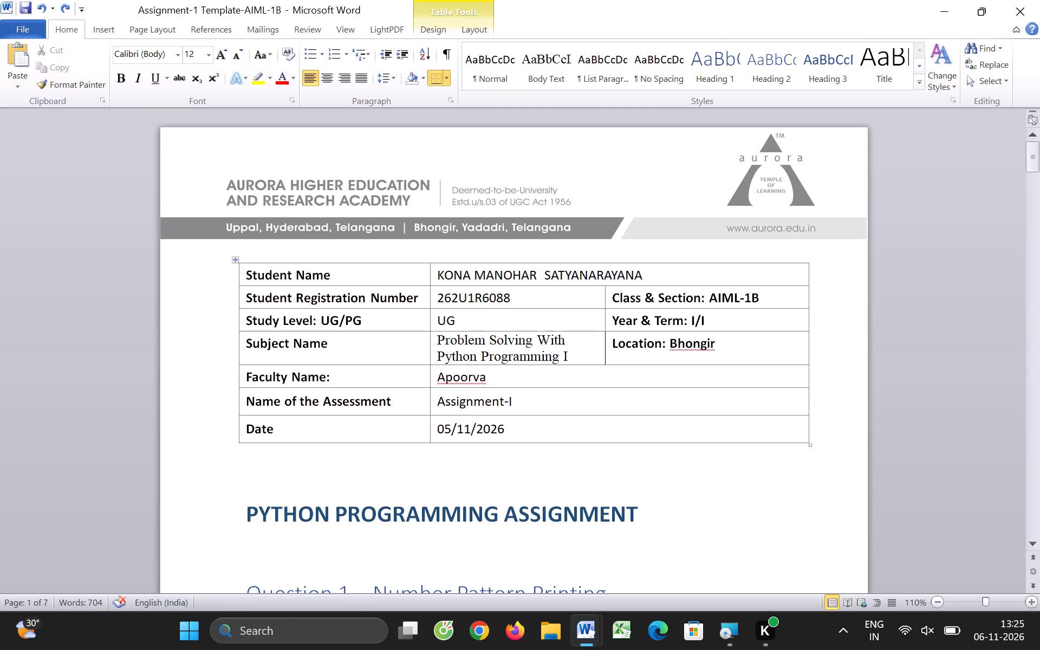
Delete everything from the PYTHON PROGRAMMING ASSIGNMENT heading through the product list explanation ending with "total number of products".
left_click_drag(245, 510, 374, 608)
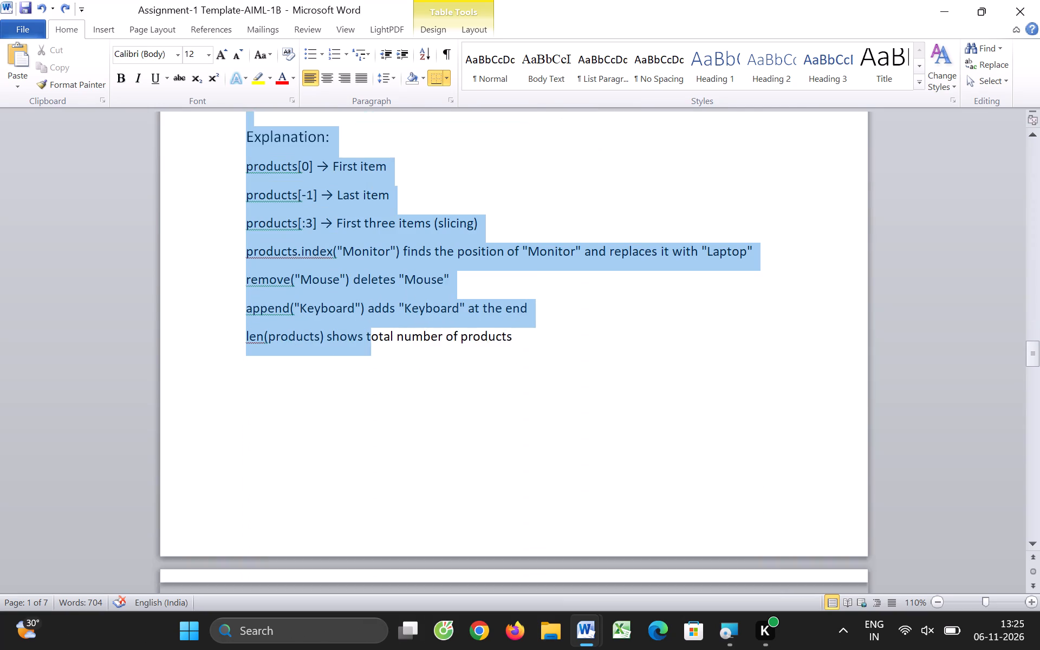
left_click_drag(374, 608, 675, 557)
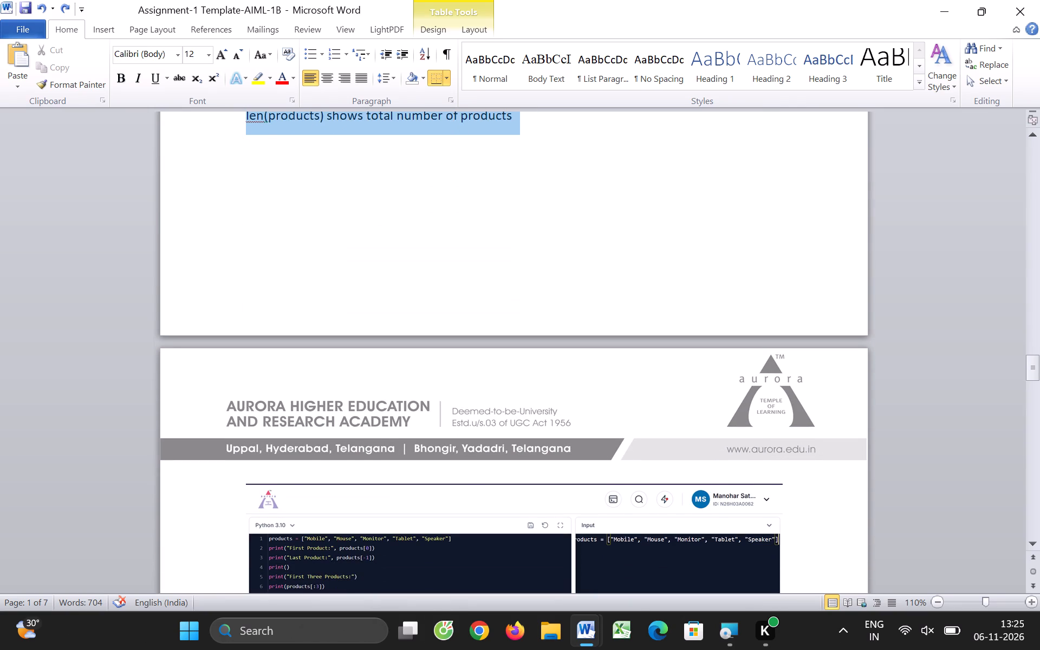
left_click_drag(675, 557, 680, 555)
key("BackSpace")
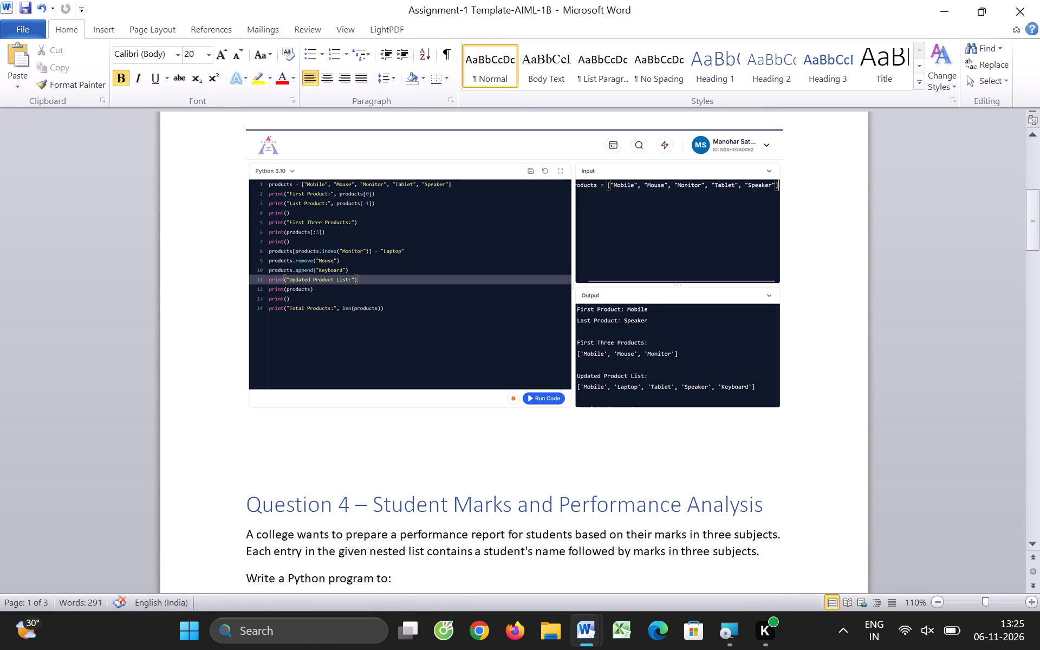
Delete the product list code screenshot above the Question 4 heading.
right_click(528, 355)
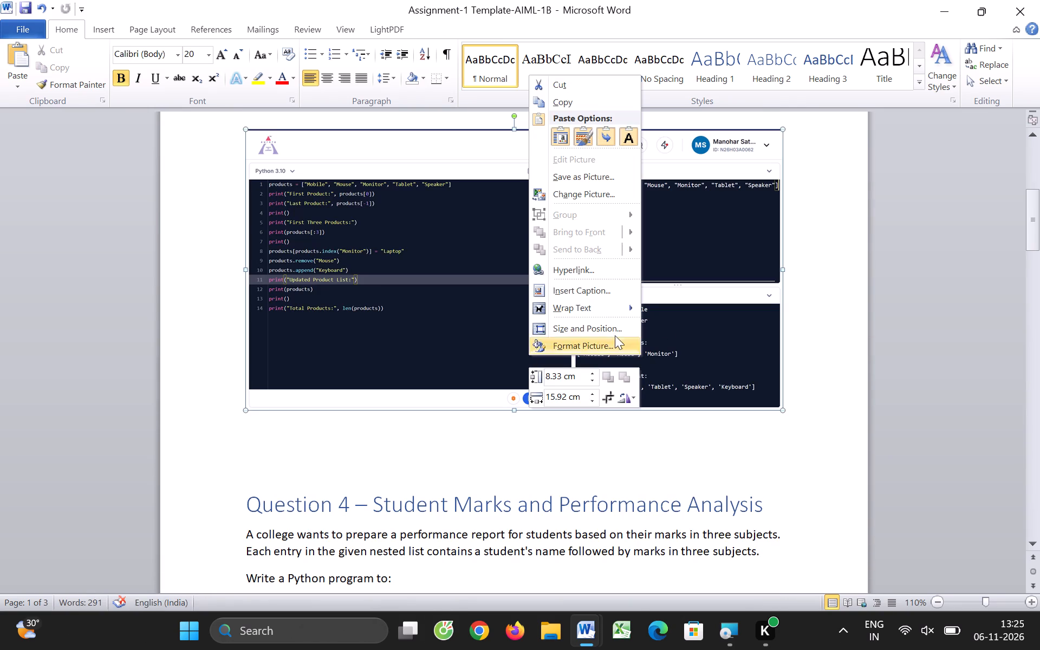
left_click(707, 213)
key("BackSpace")
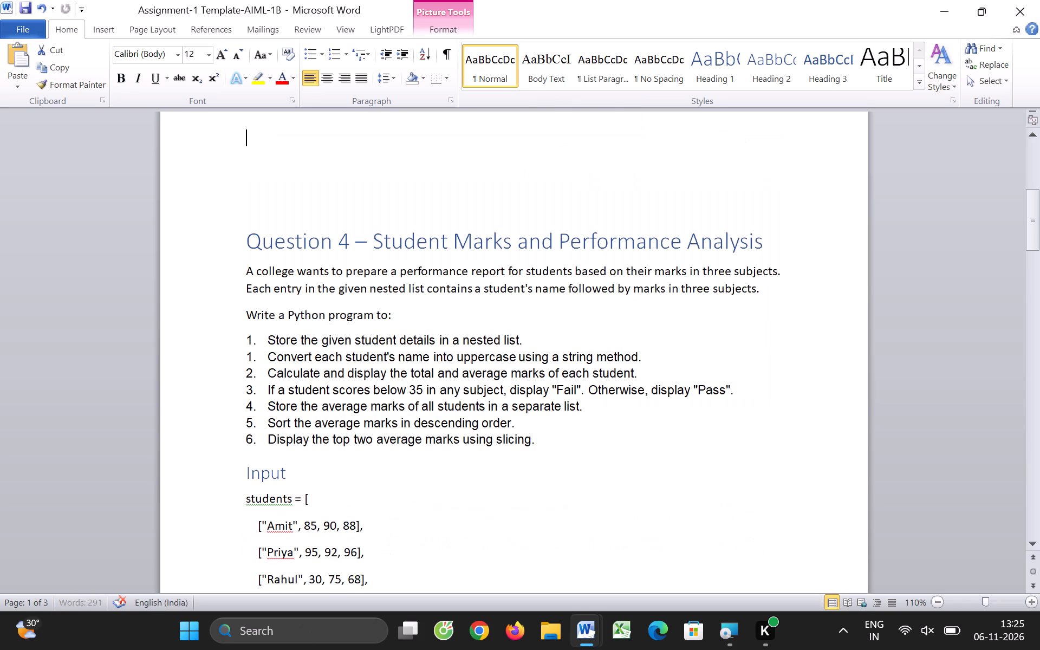
Delete all remaining content from the Question 4 – Student Marks and Performance Analysis heading to the document's end.
left_click_drag(238, 234, 316, 359)
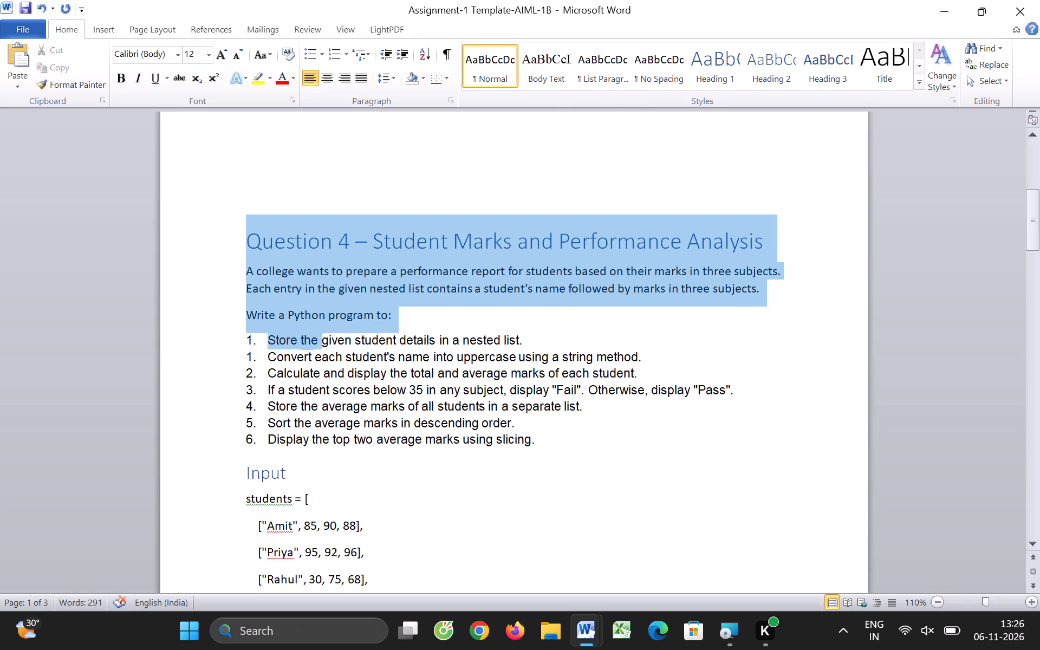
left_click_drag(316, 359, 533, 649)
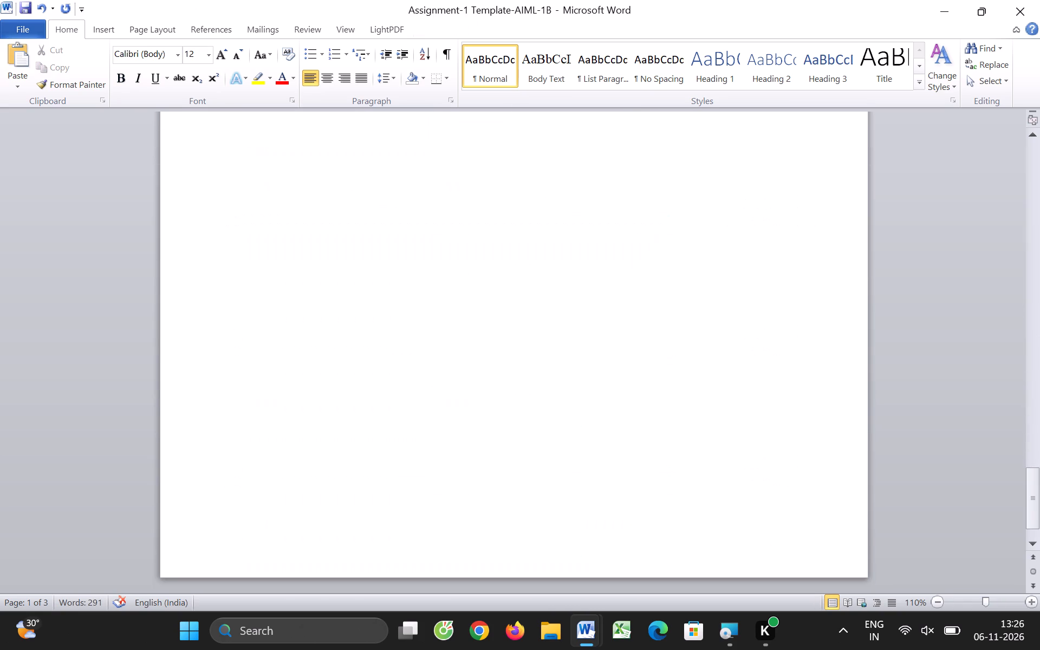
left_click_drag(533, 649, 532, 649)
key("BackSpace")
Place the cursor in the value cell of the Student Name row in the details table.
scroll(532, 649, "up", 2)
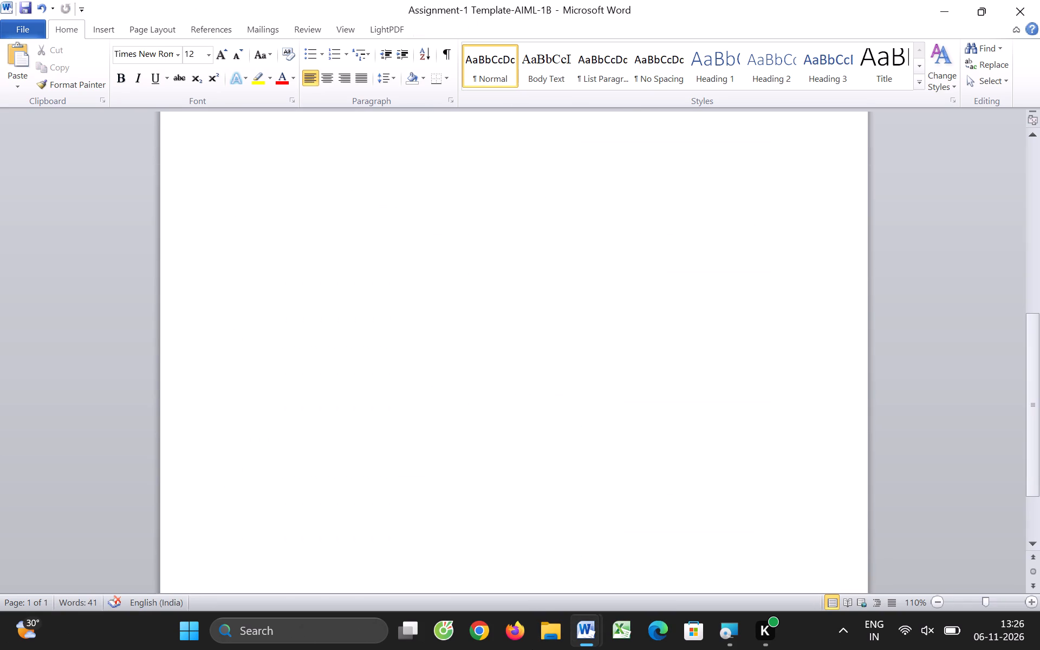
scroll(532, 649, "up", 20)
scroll(532, 649, "up", 15)
scroll(532, 649, "up", 13)
scroll(532, 649, "up", 10)
left_click(1033, 342)
left_click_drag(1033, 342, 1029, 130)
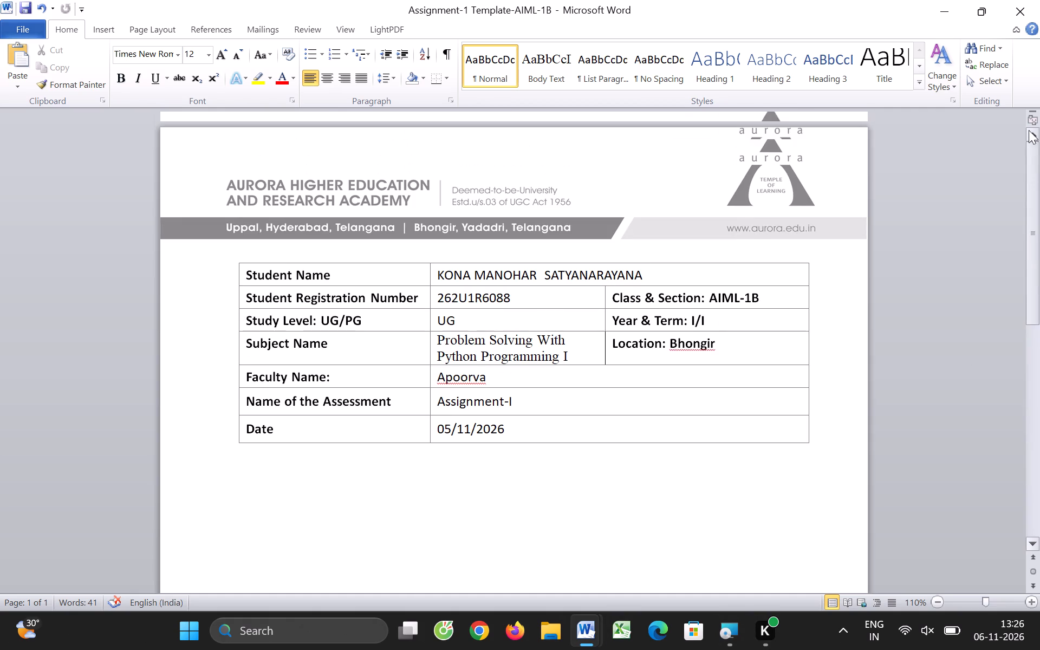
left_click_drag(1029, 130, 1029, 127)
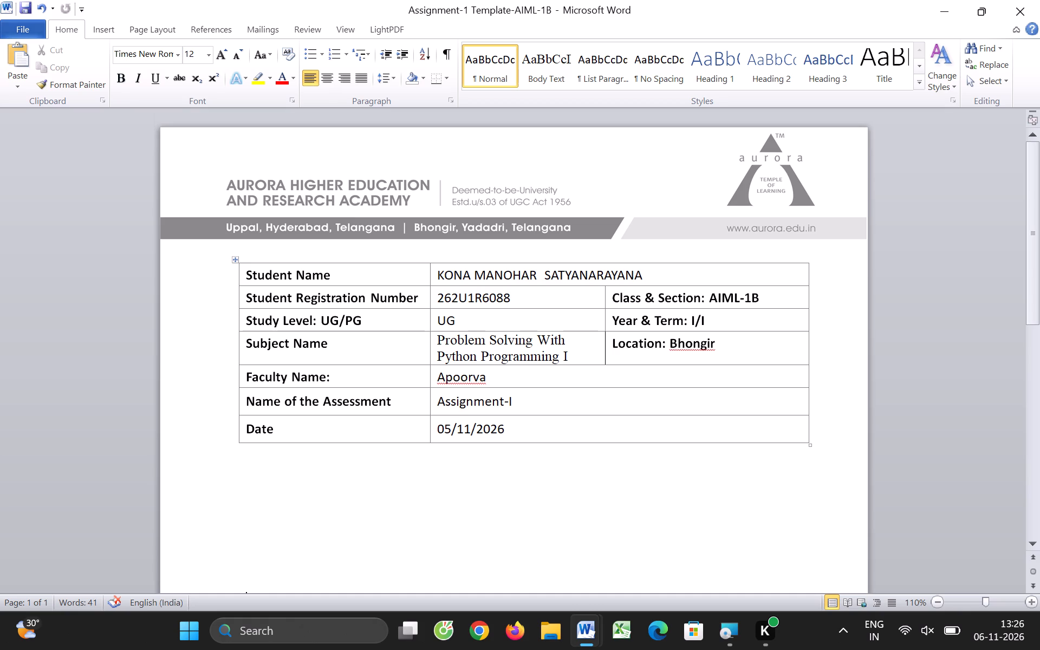
left_click(718, 270)
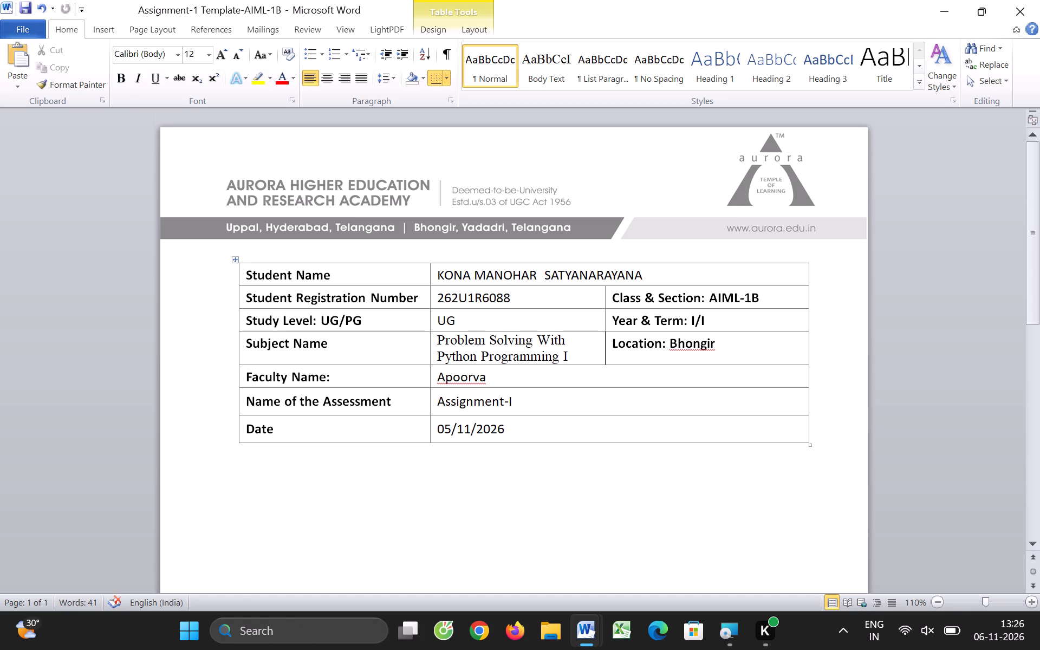
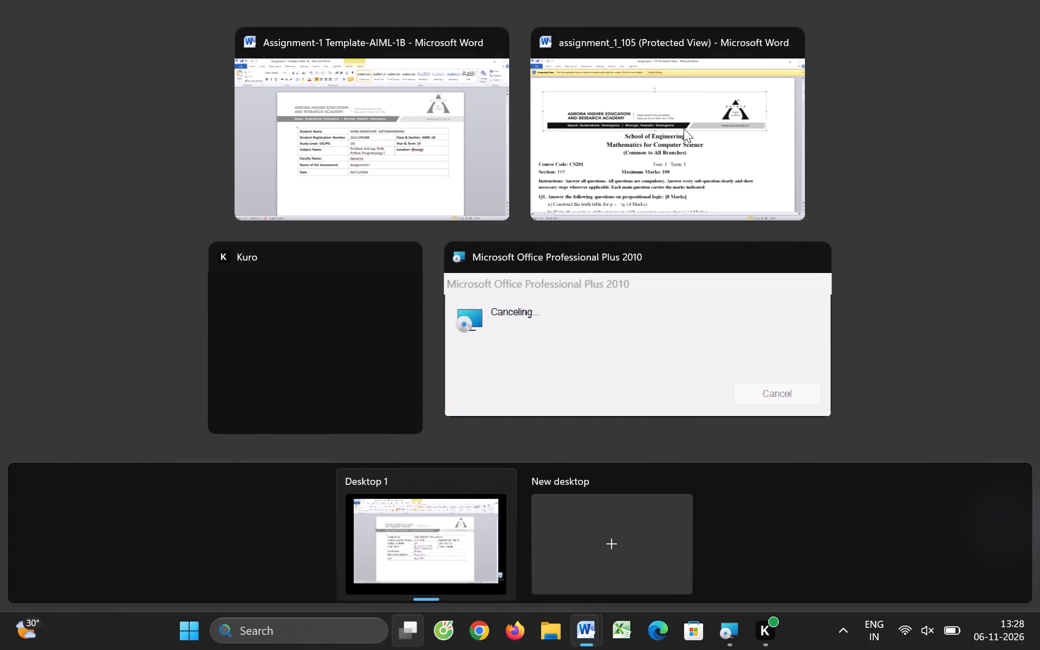
Switch to Firefox and open the Aurora University portal from the saved shortcuts.
left_click(522, 641)
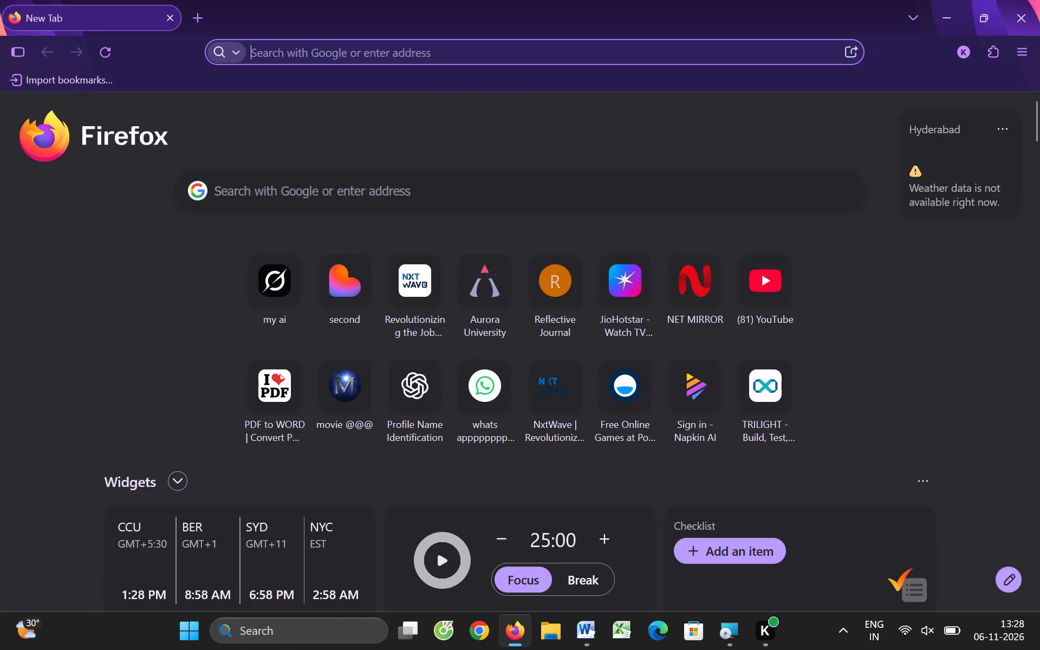
left_click(480, 297)
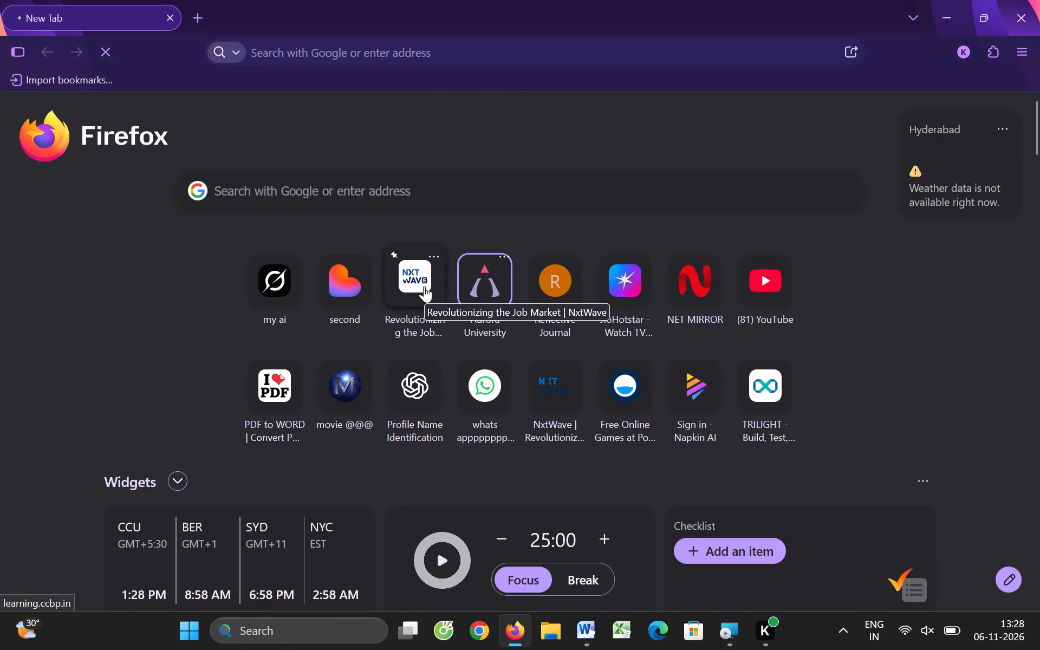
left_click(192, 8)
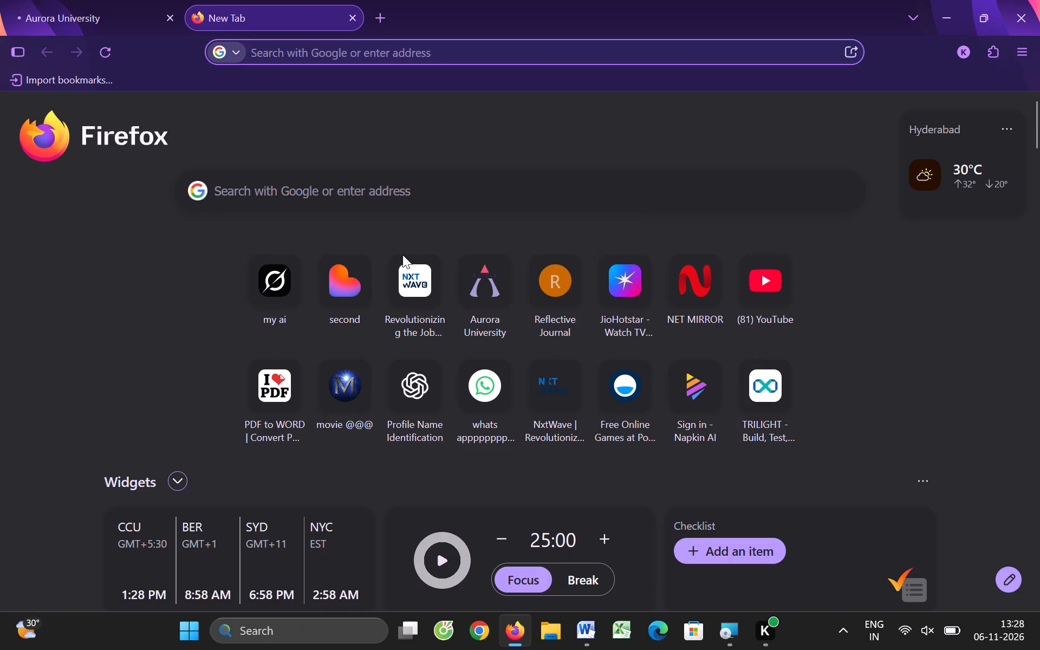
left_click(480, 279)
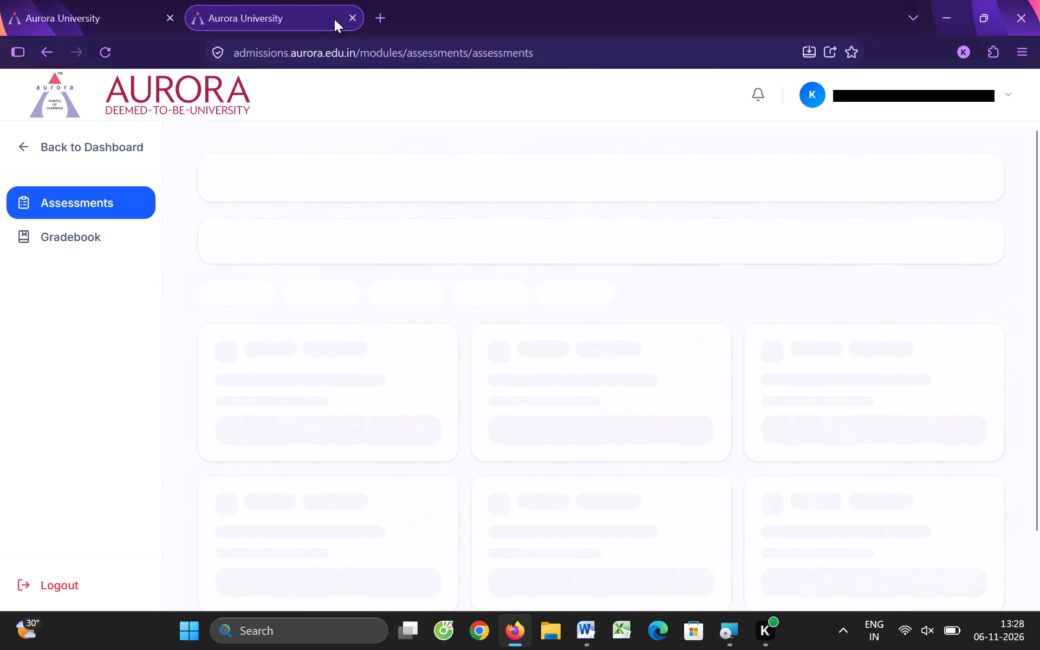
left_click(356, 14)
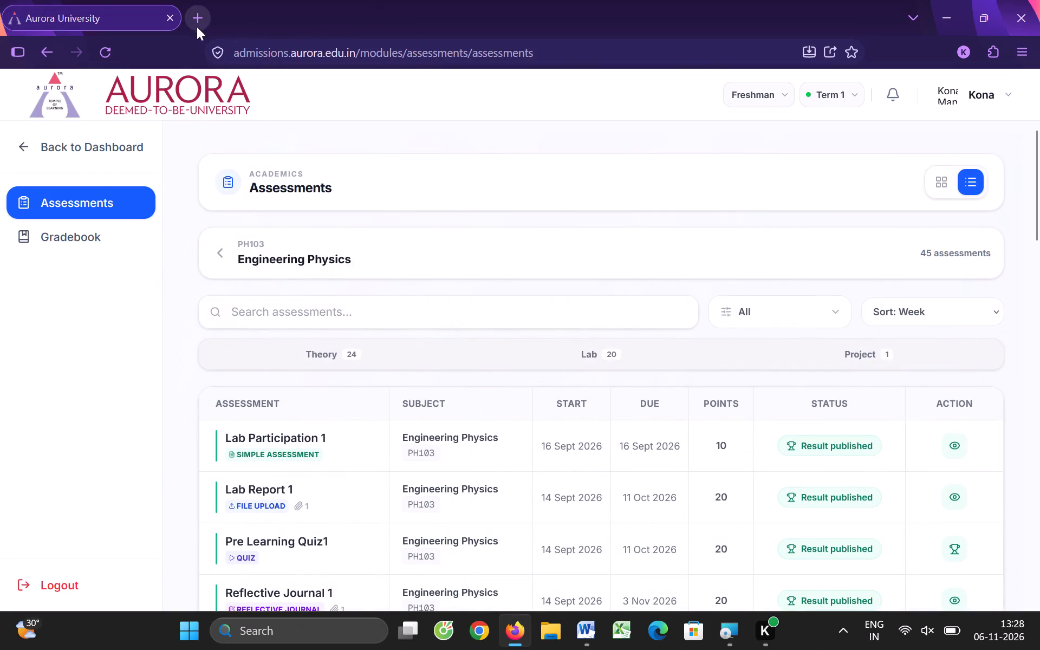
Open the NxtWave learning site in a second tab, add a blank third tab, and return to the NxtWave tab.
left_click(196, 24)
left_click(408, 307)
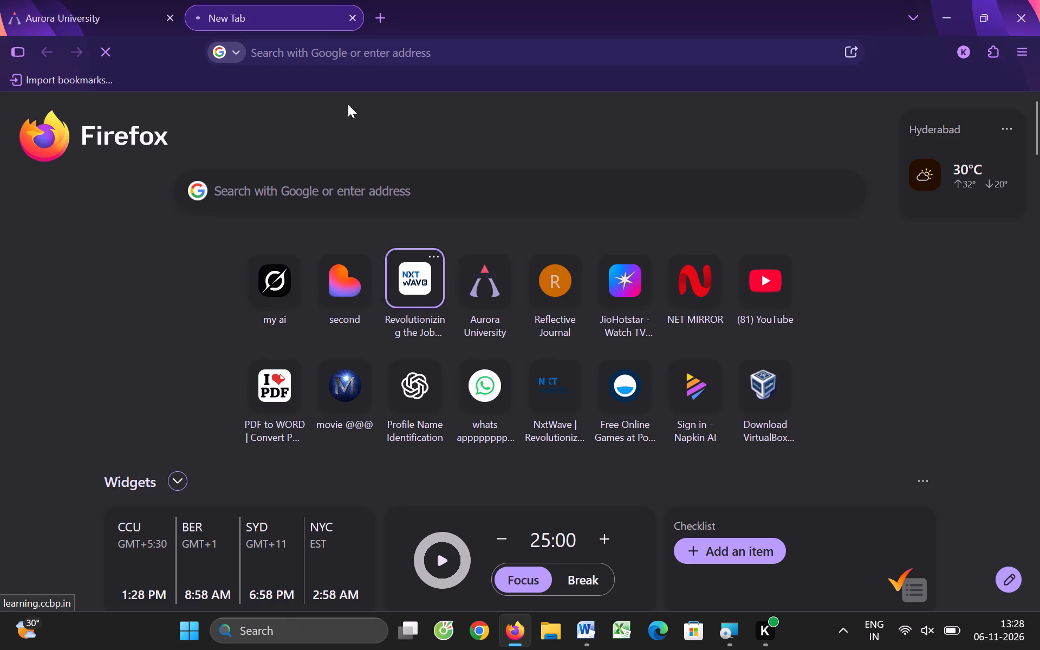
left_click(371, 26)
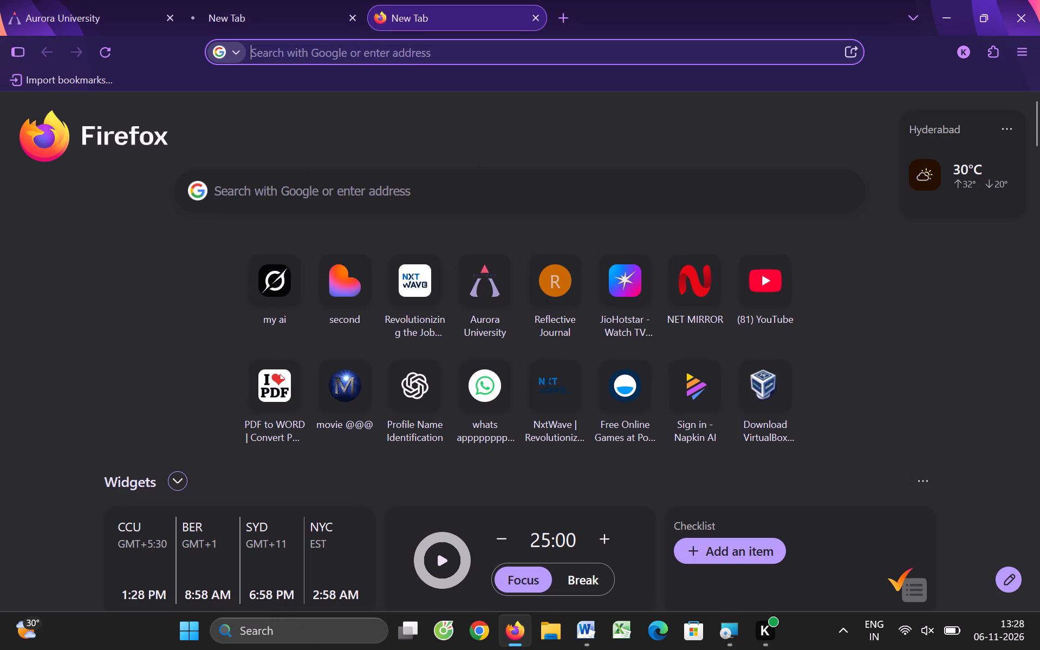
left_click(295, 15)
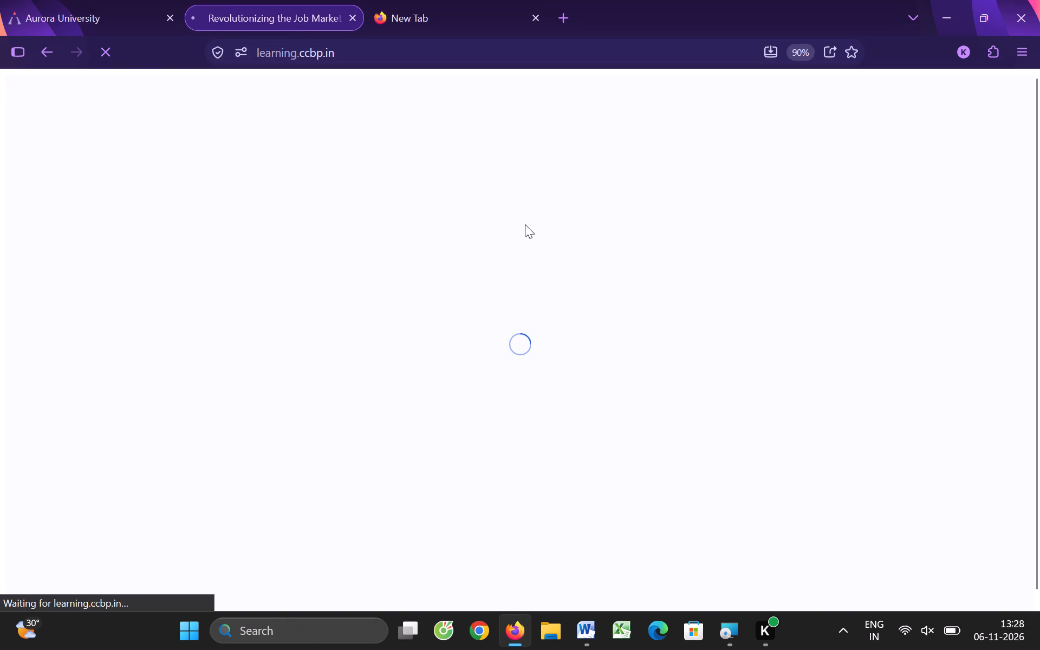
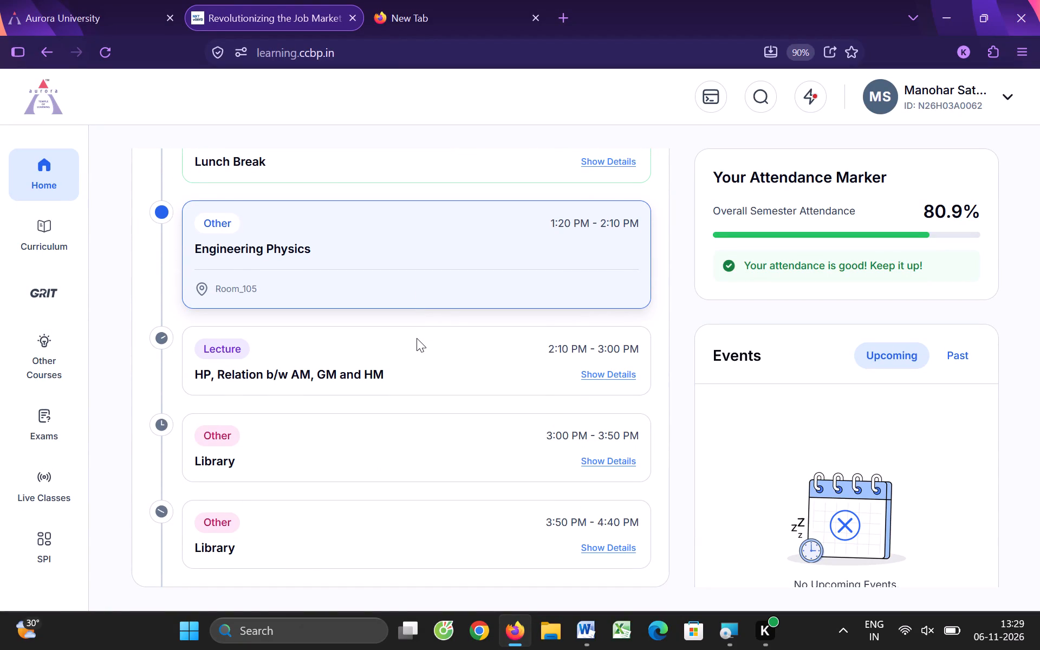
Examine the Friday, November 6 schedule, expanding the details of the Functions Arguments, Functions, Mastering Image Generation and CSS Transforms sessions.
scroll(341, 372, "down", 2)
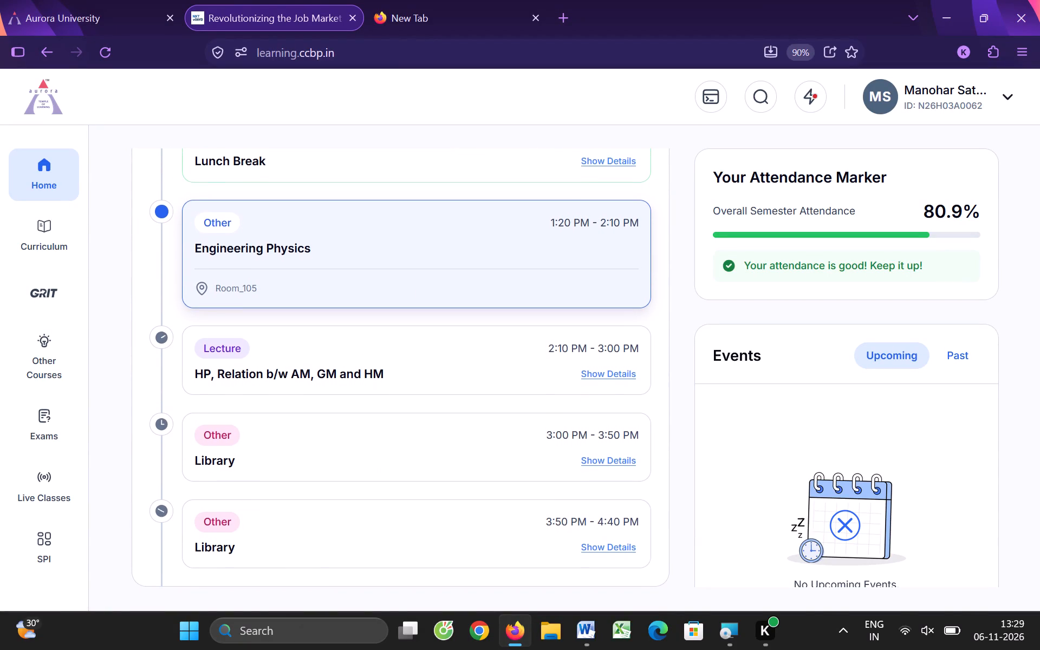
scroll(341, 372, "up", 1)
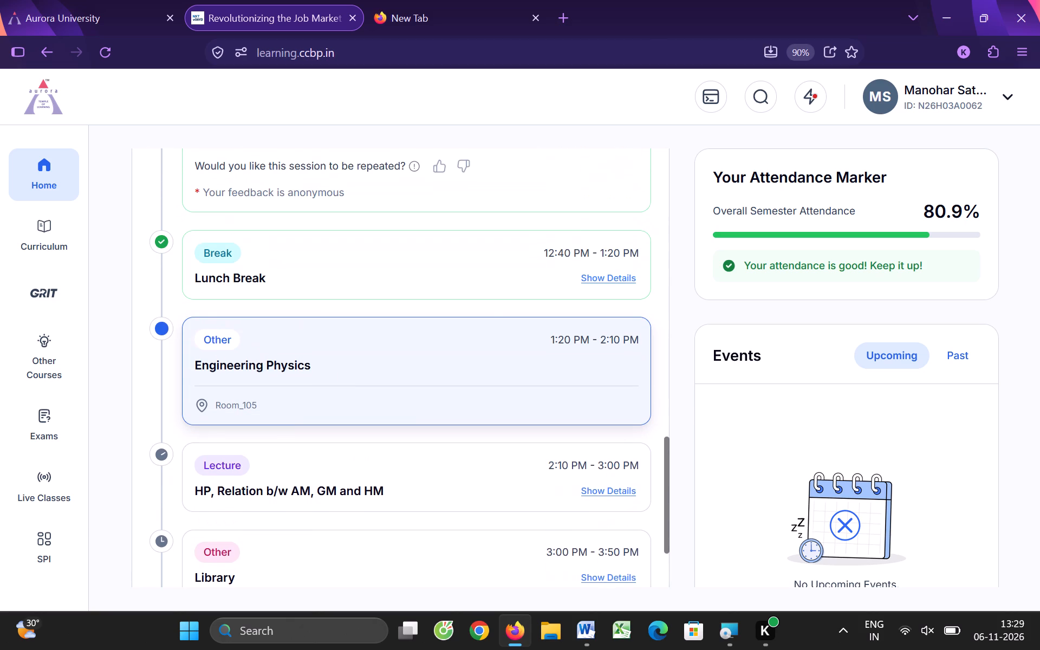
scroll(484, 310, "up", 2)
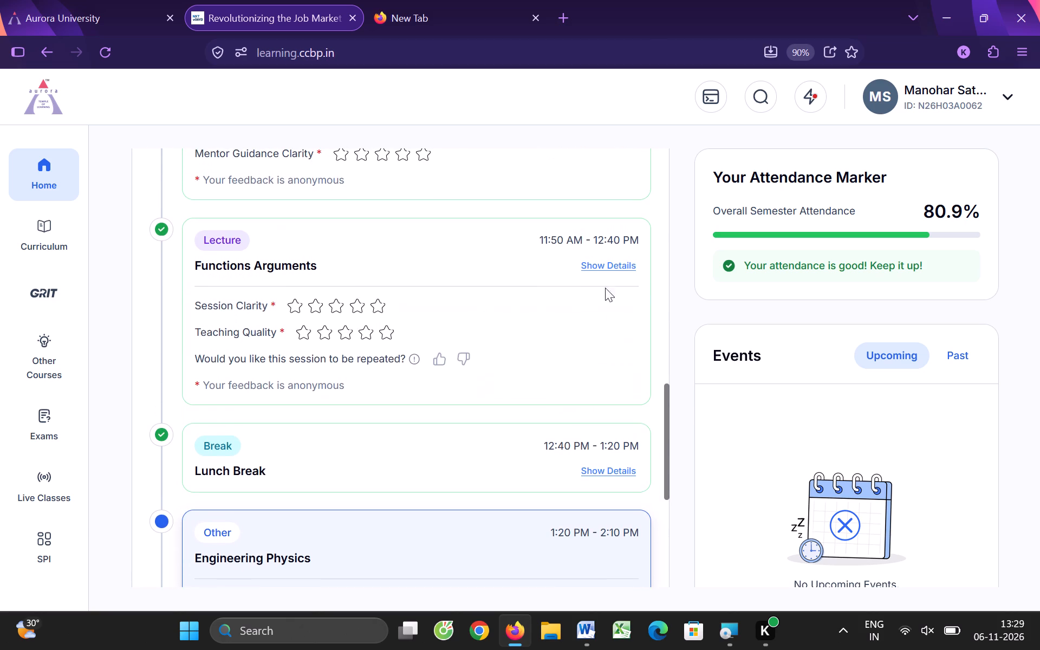
left_click(619, 266)
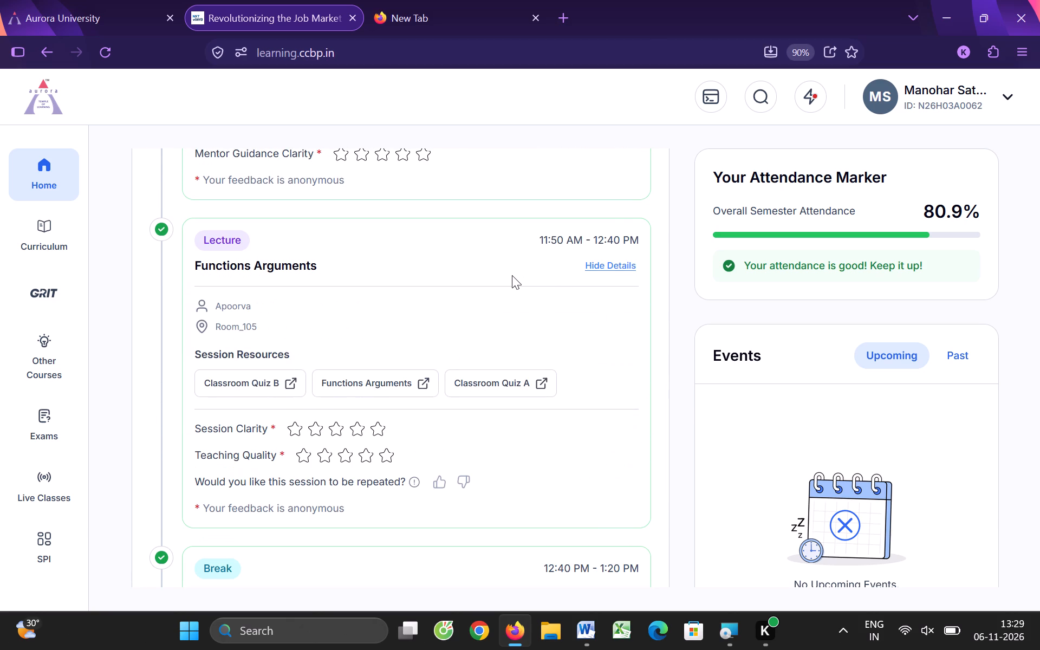
scroll(512, 275, "up", 2)
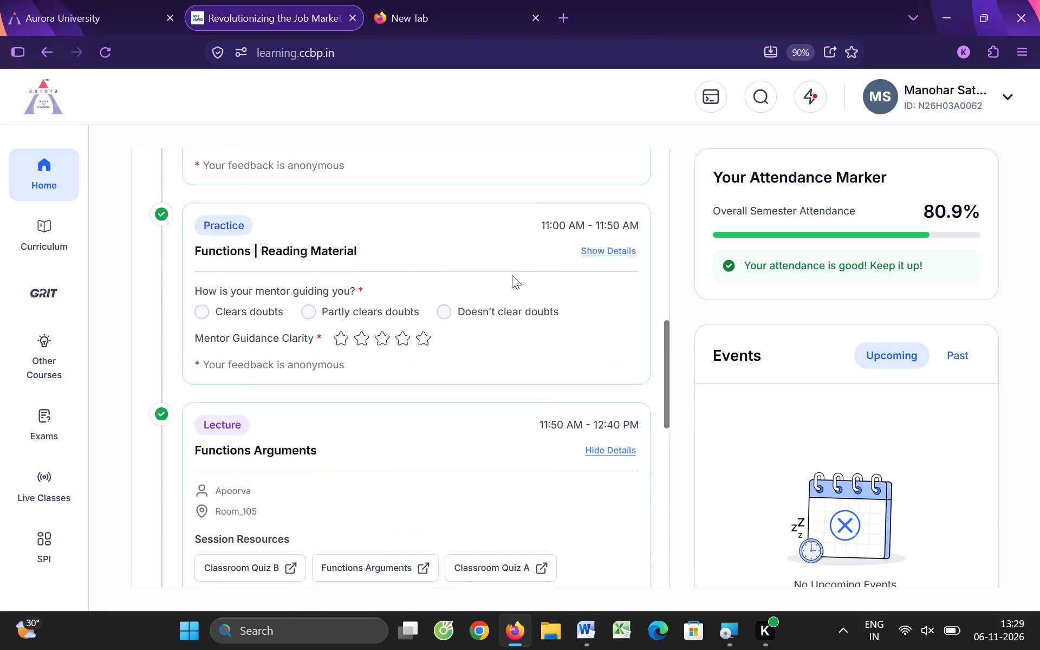
scroll(512, 275, "up", 1)
left_click(617, 370)
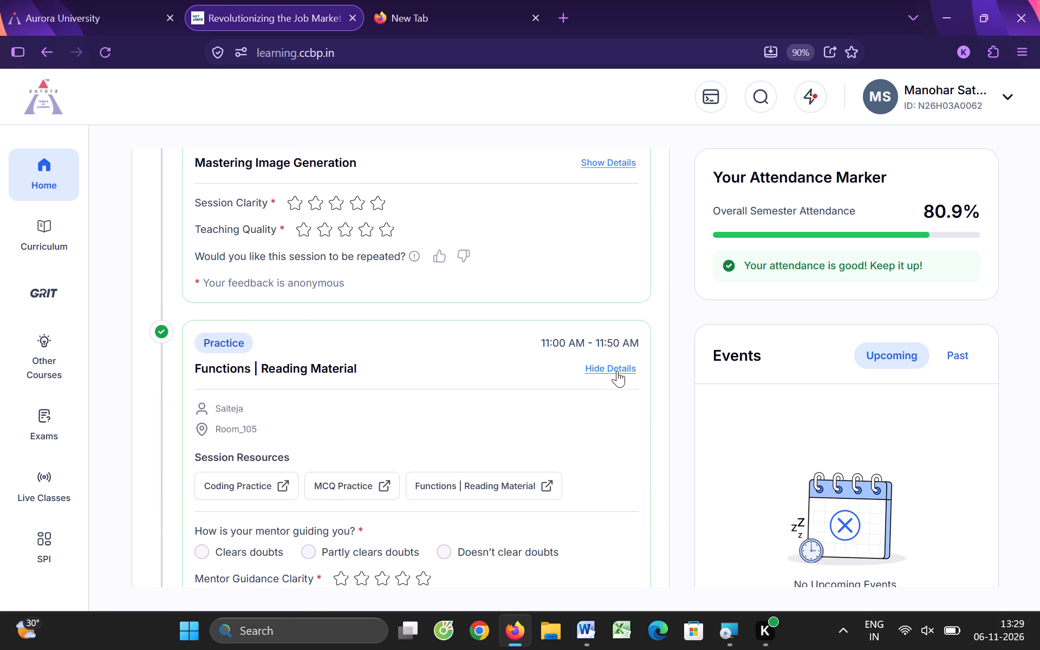
scroll(543, 363, "up", 2)
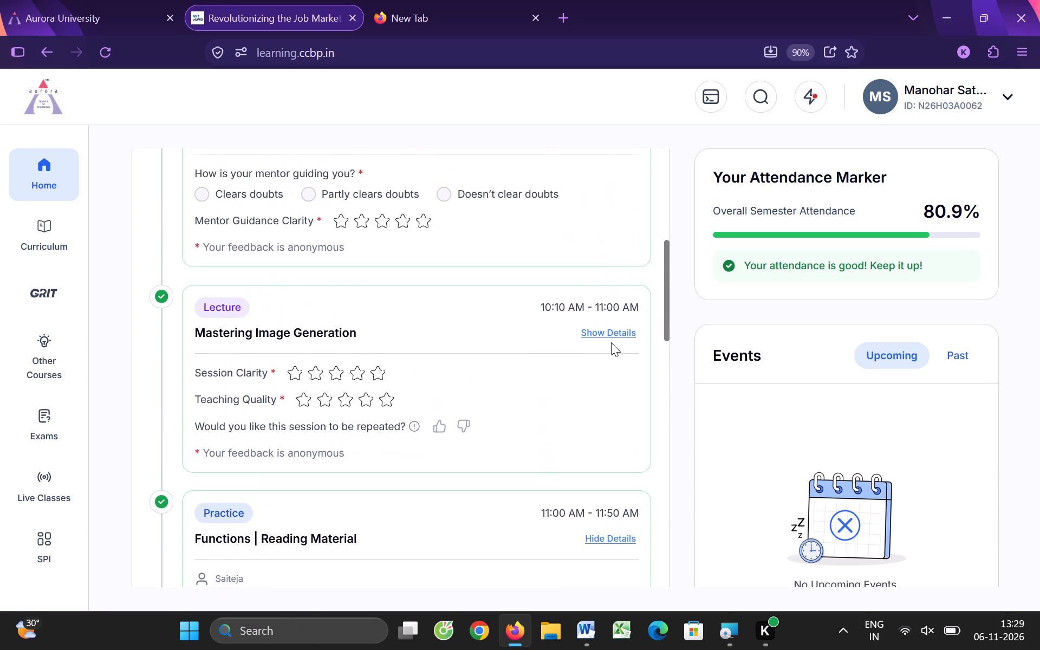
left_click(610, 331)
scroll(536, 357, "up", 2)
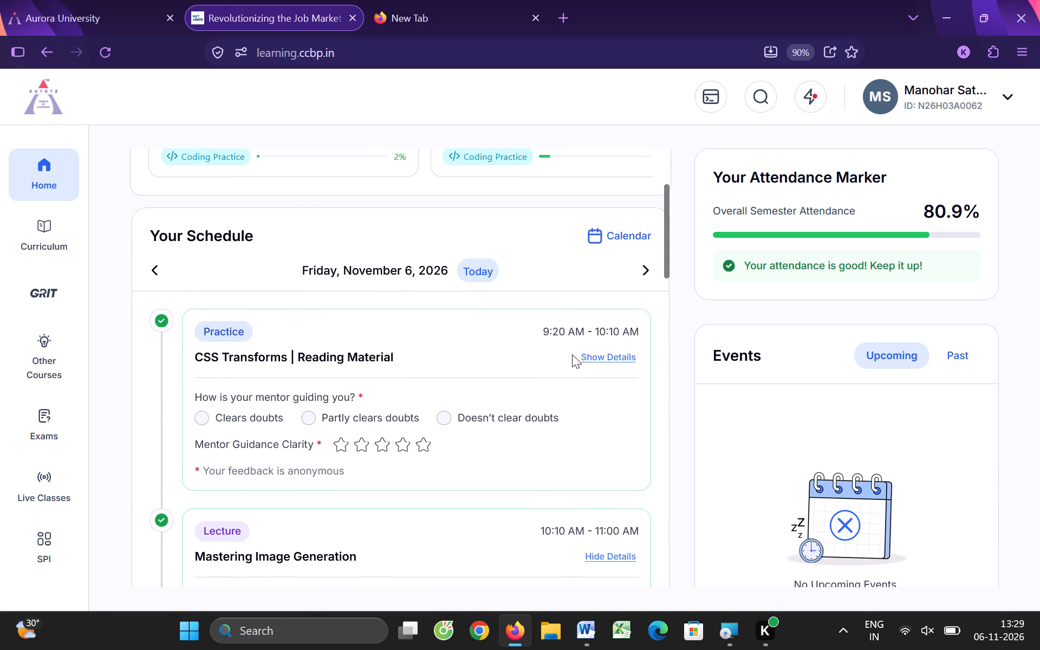
left_click(593, 363)
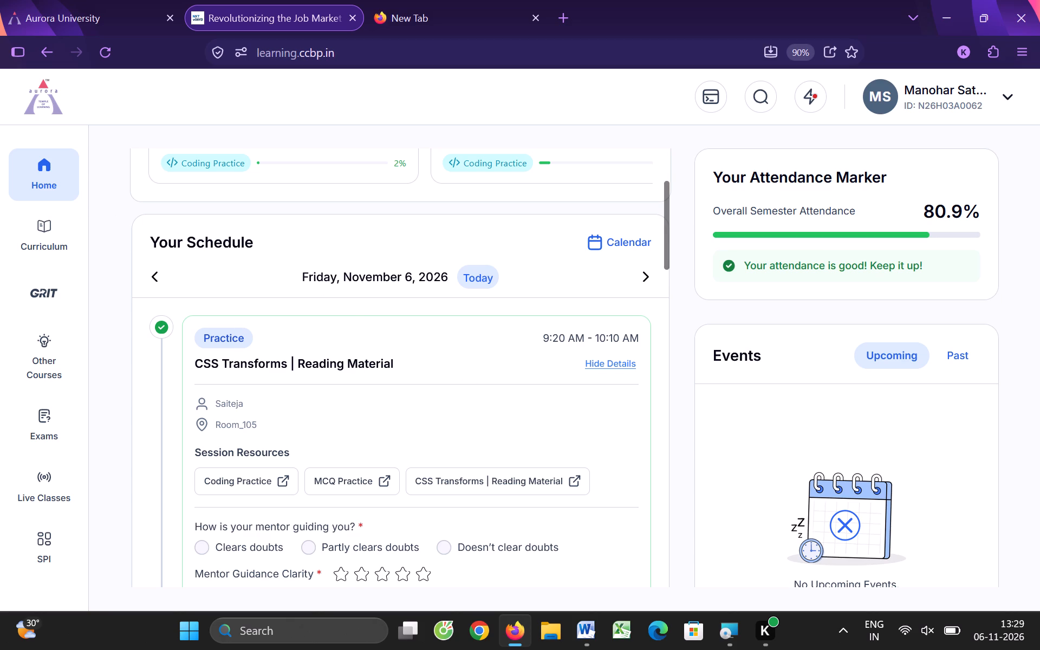
scroll(240, 251, "up", 3)
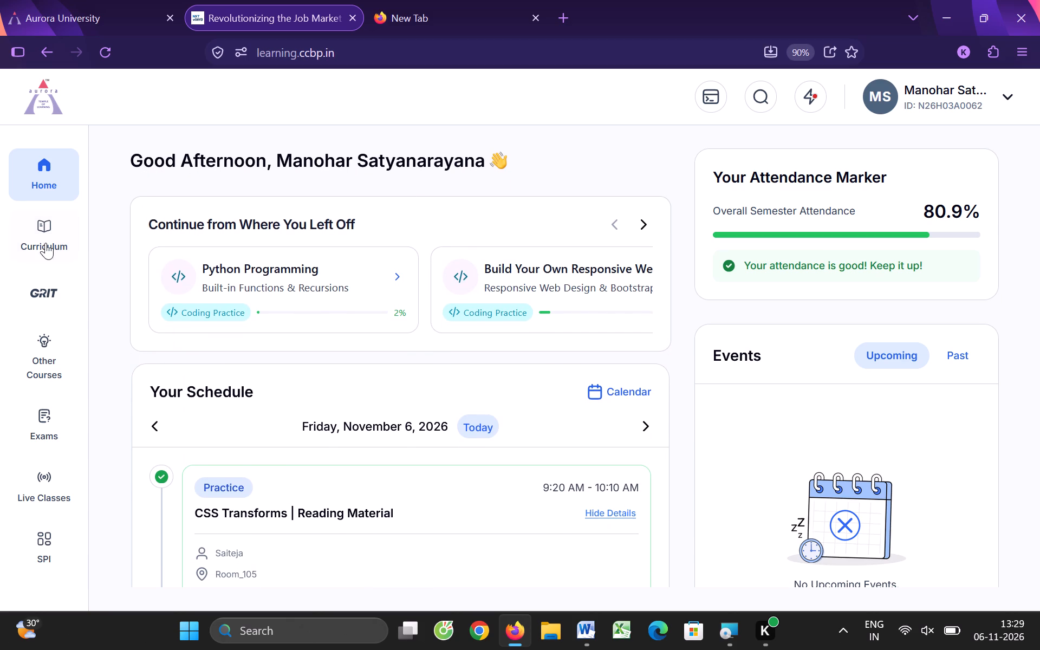
View the Curriculum page of the learning site and return to the home page.
left_click(37, 237)
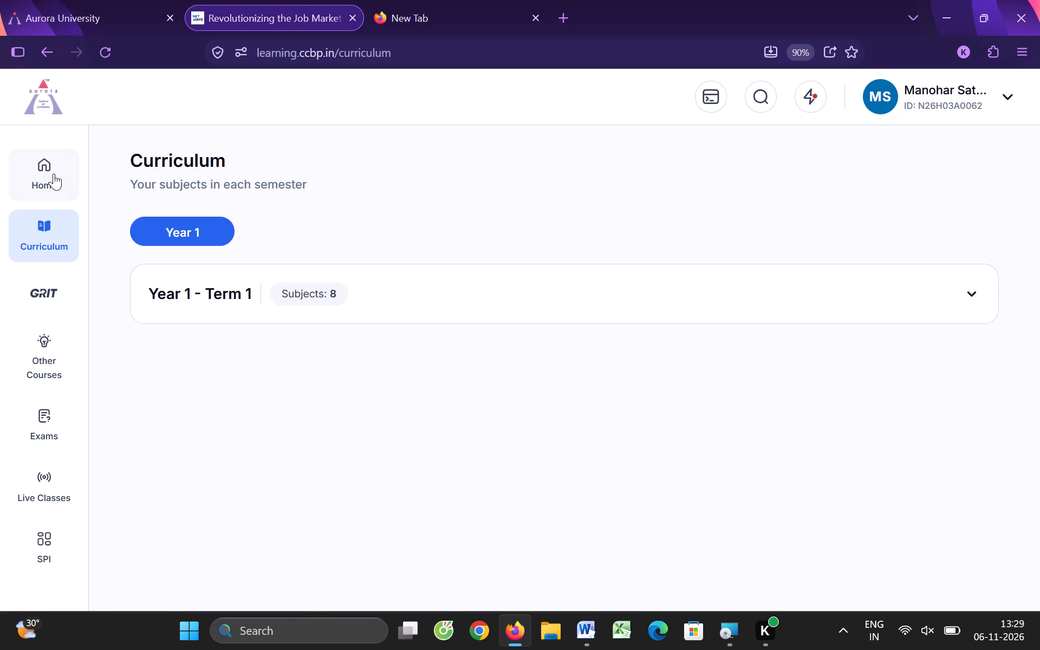
left_click(54, 173)
Examine the Thursday, November 5 schedule, expanding the details of the Mastering Image Generation and Engineering Physics sessions.
left_click(154, 250)
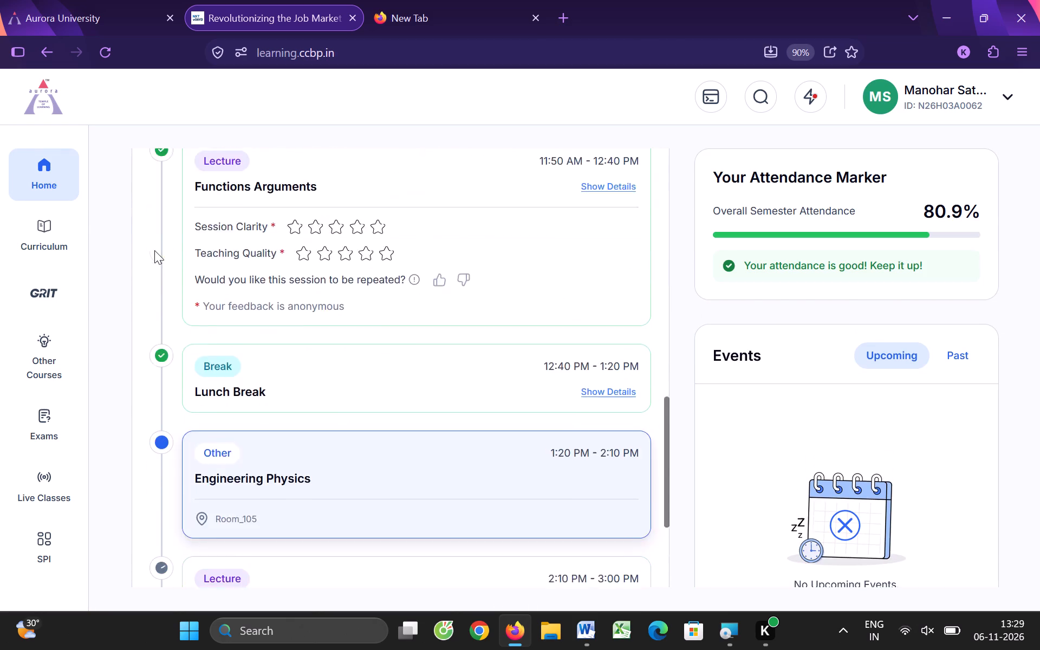
scroll(154, 250, "up", 9)
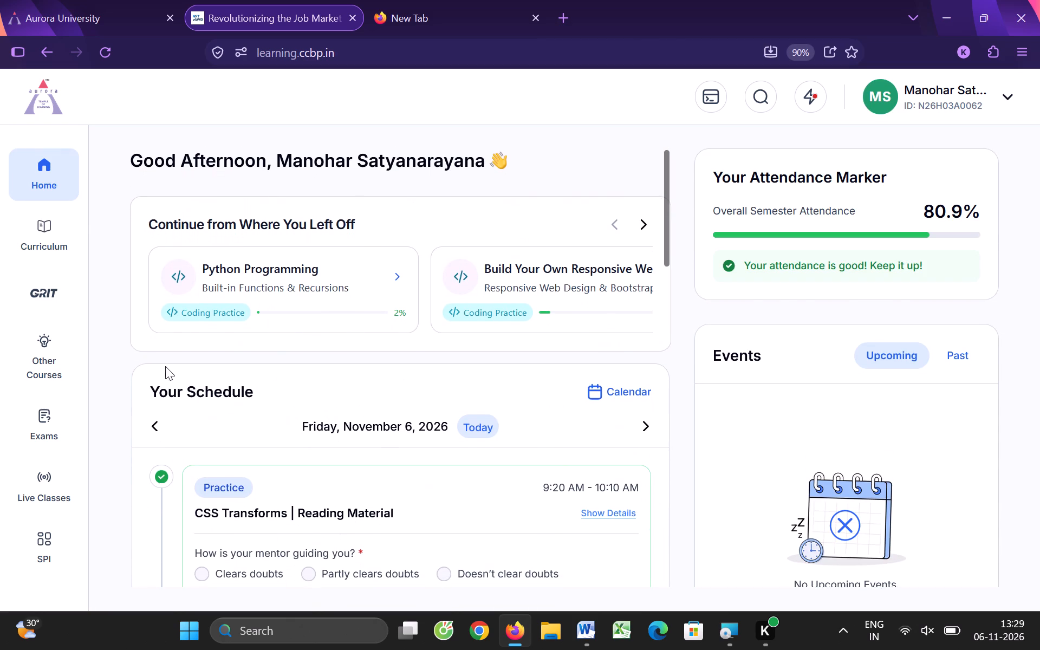
left_click(158, 416)
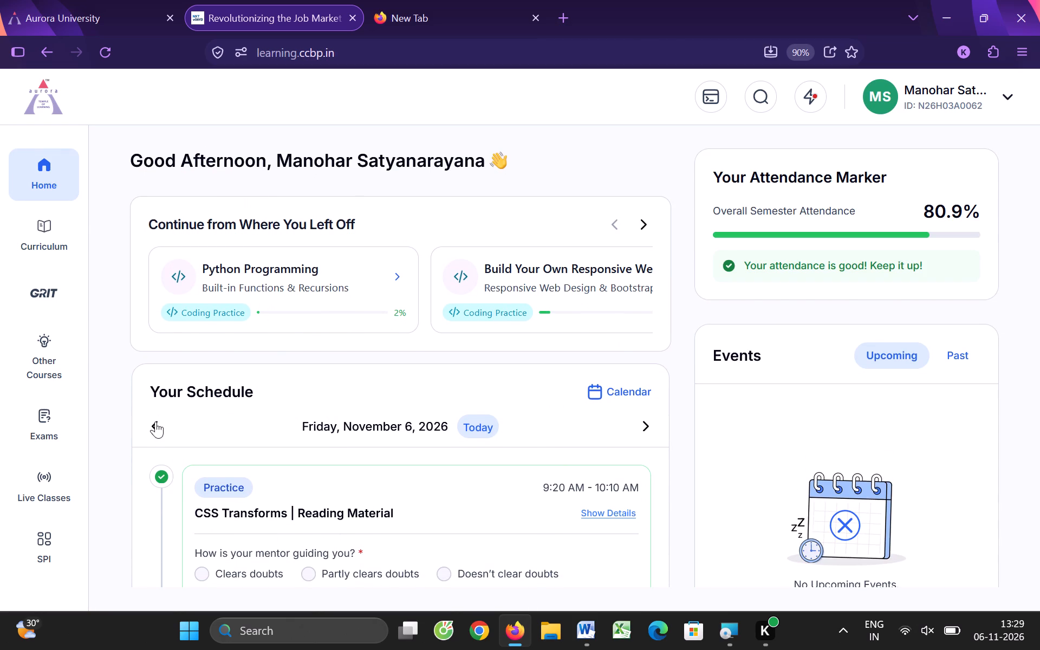
left_click(157, 427)
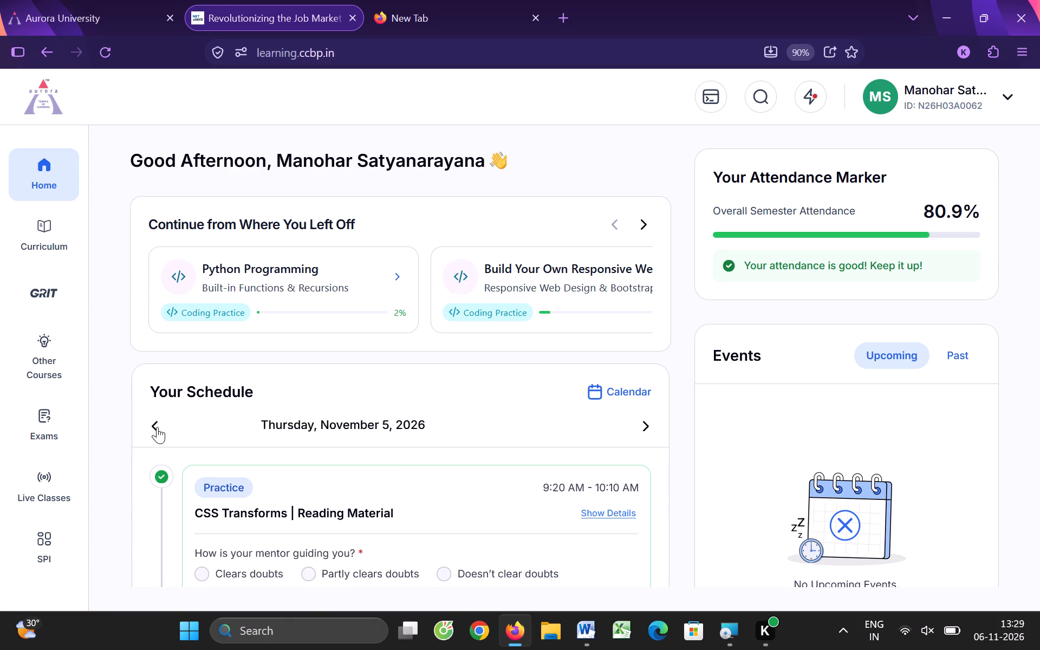
scroll(303, 480, "down", 1)
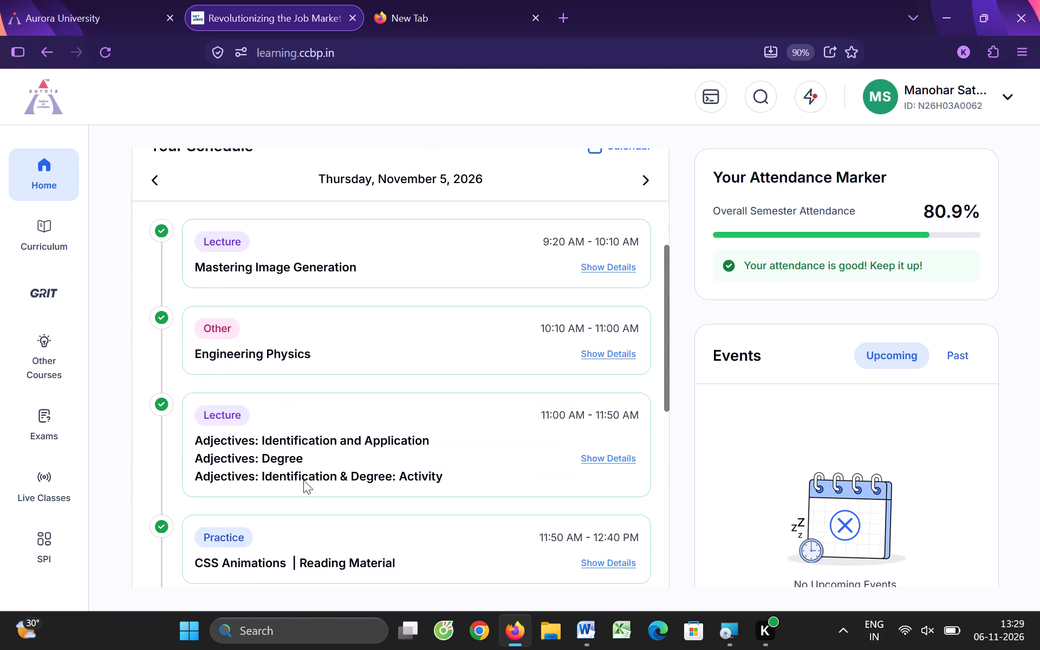
scroll(303, 480, "down", 1)
left_click(592, 269)
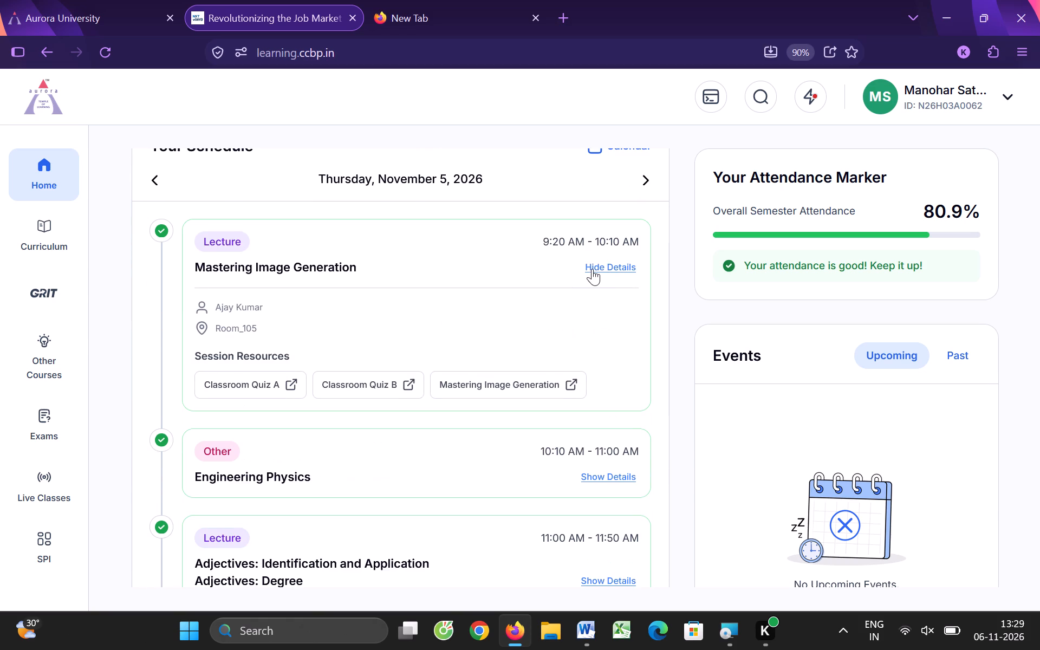
left_click(596, 477)
scroll(546, 455, "down", 1)
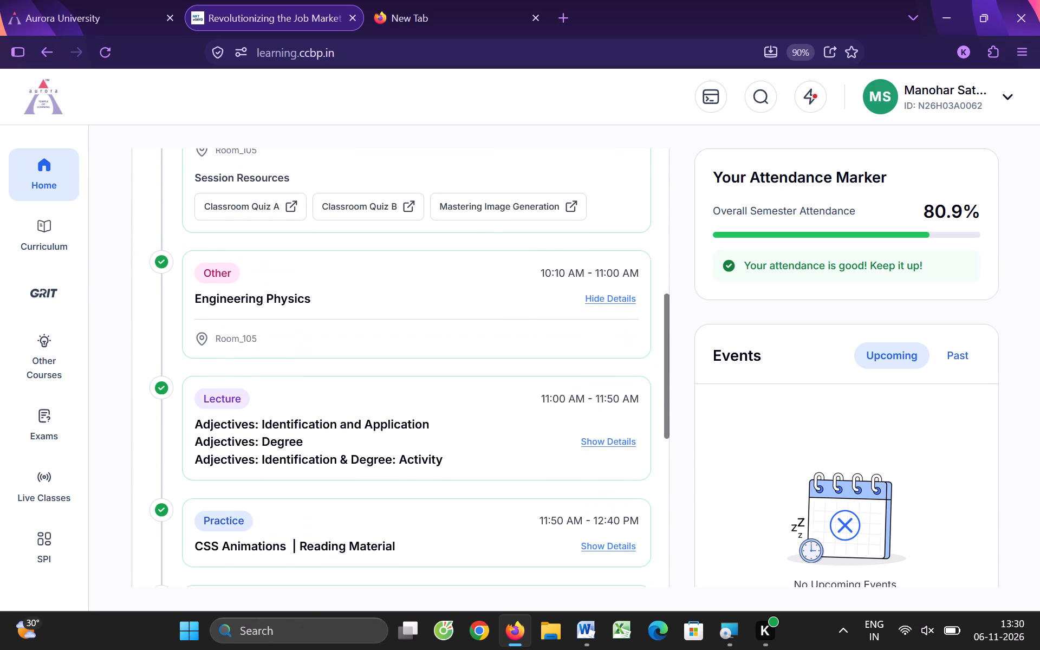
scroll(546, 455, "down", 1)
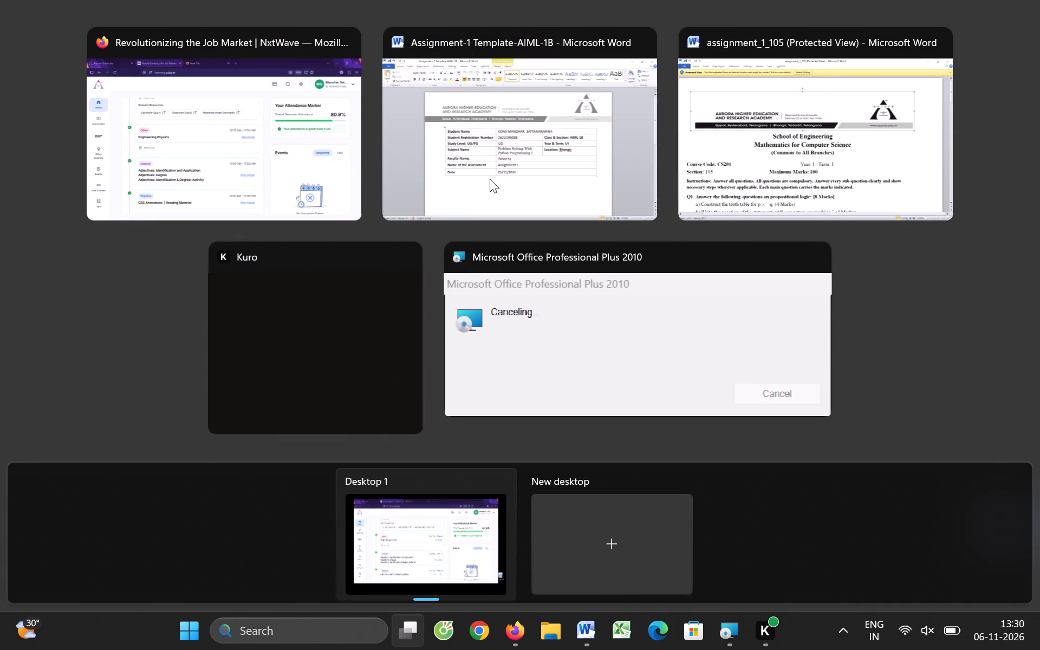
Switch to the Assignment-1 Template-AIML-1B document in Word and clear the Subject Name value in the table.
left_click(490, 177)
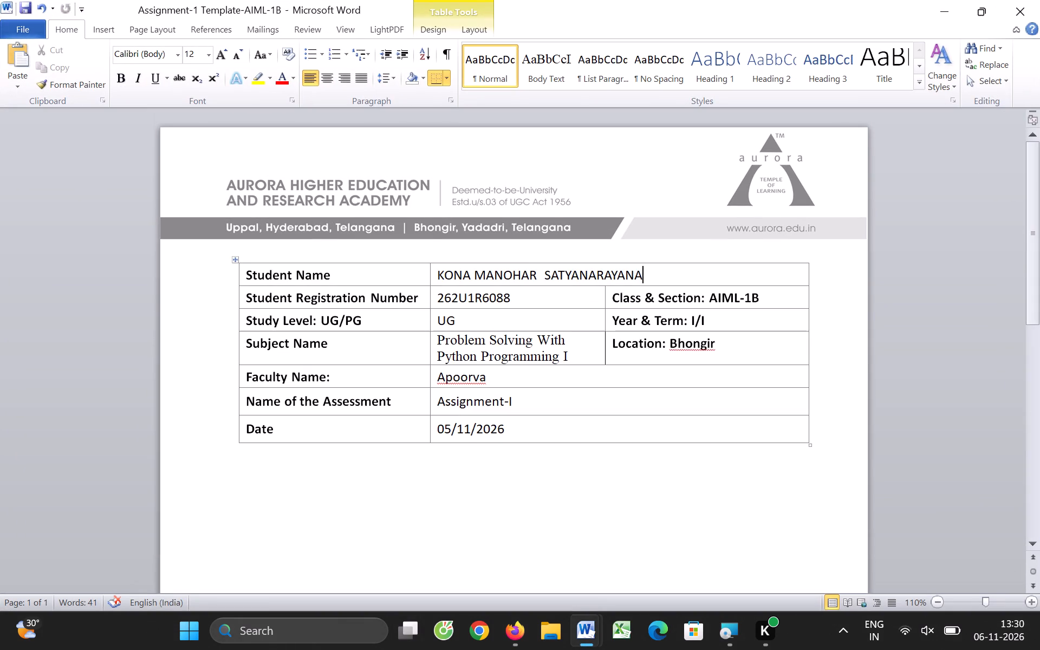
left_click(590, 354)
key("BackSpace")
key("BackSpace")
key("BackSpace")
key("BackSpace")
key("BackSpace")
key("BackSpace")
key("BackSpace")
key("BackSpace")
key("BackSpace")
key("BackSpace")
key("BackSpace")
key("BackSpace")
key("BackSpace")
key("BackSpace")
key("BackSpace")
key("BackSpace")
key("BackSpace")
key("BackSpace")
key("BackSpace")
key("BackSpace")
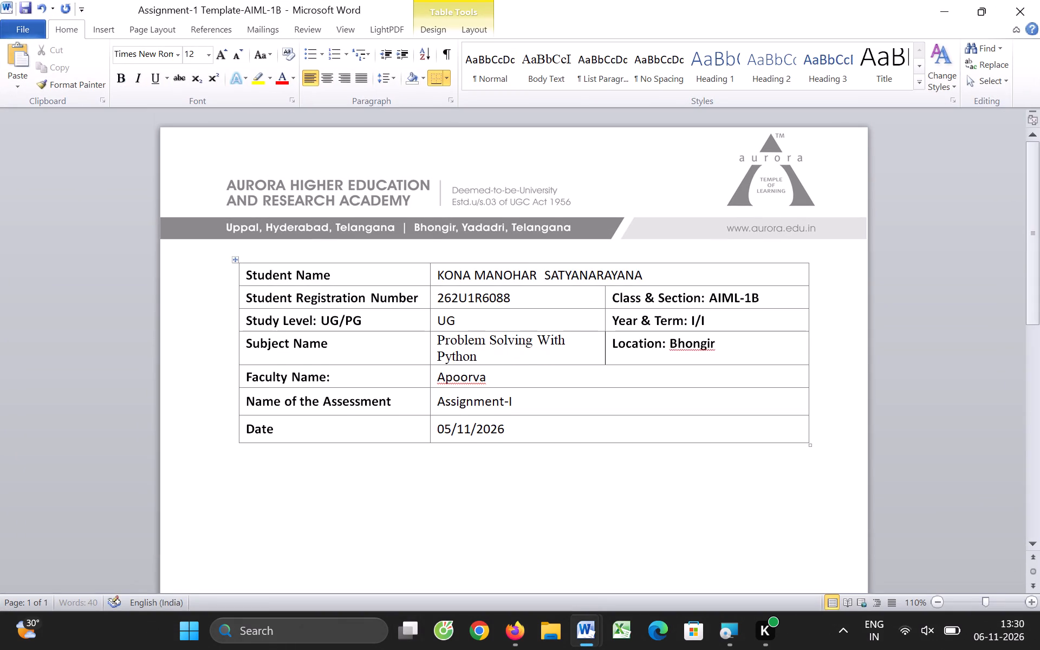
key("BackSpace")
key("BackSpace")
key("BackSpace")
key("BackSpace")
key("BackSpace")
key("BackSpace")
key("BackSpace")
key("BackSpace")
key("BackSpace")
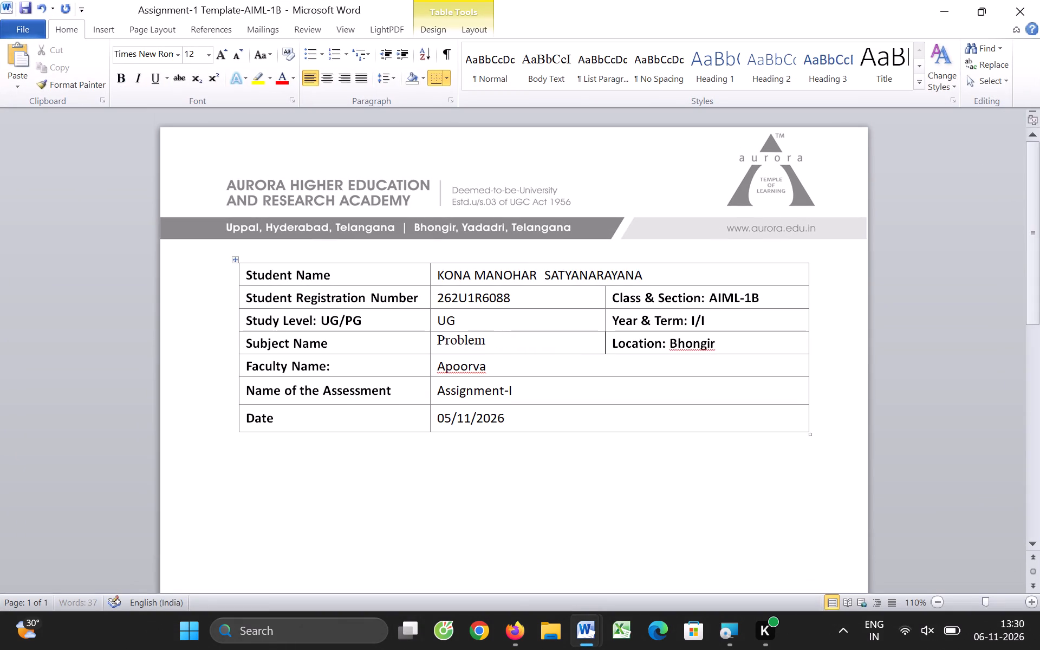
key("BackSpace")
key("BackSpace")
key("BackSpace")
key("BackSpace")
key("BackSpace")
key("BackSpace")
key("BackSpace")
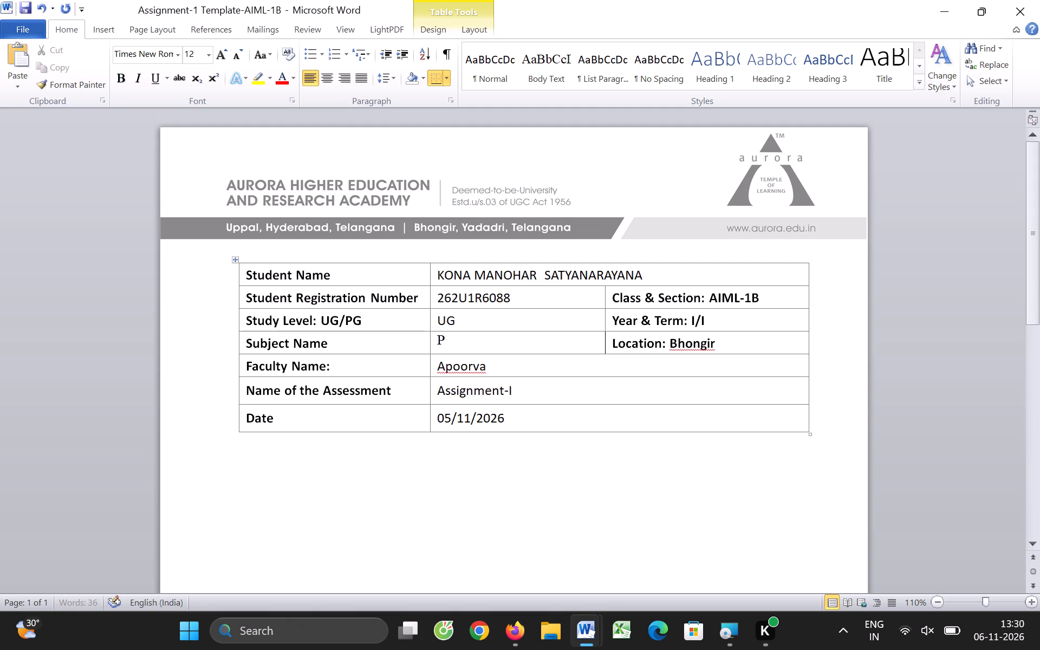
key("BackSpace")
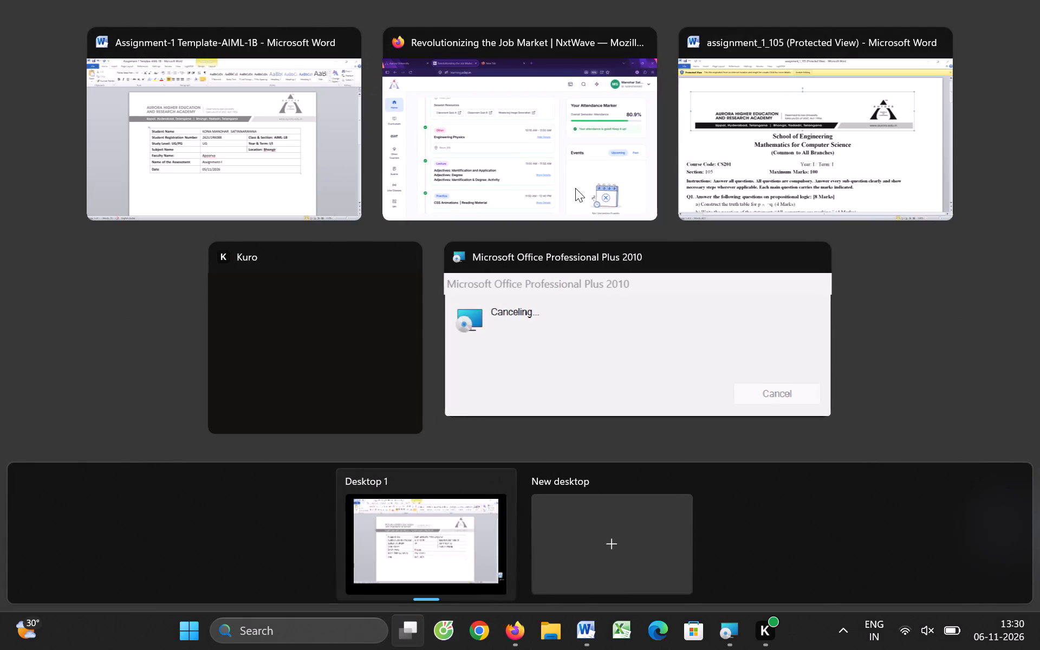
Switch to Firefox, open the Mathematics for Computer Science assessments in the Aurora University portal, and copy the subject title.
left_click(518, 142)
scroll(460, 302, "up", 3)
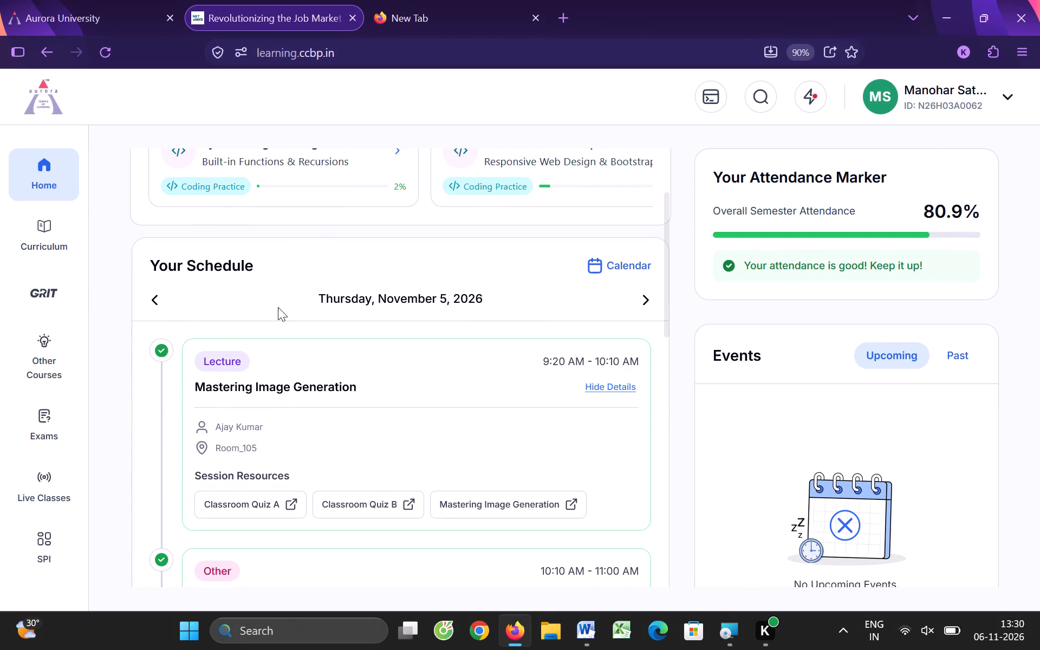
left_click(109, 0)
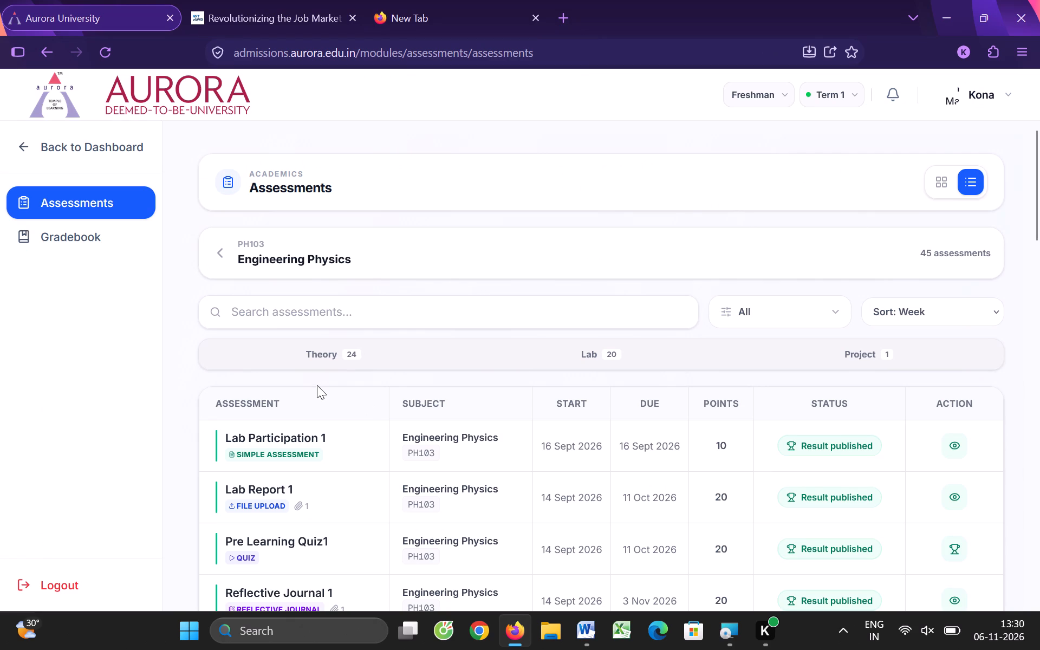
left_click(216, 255)
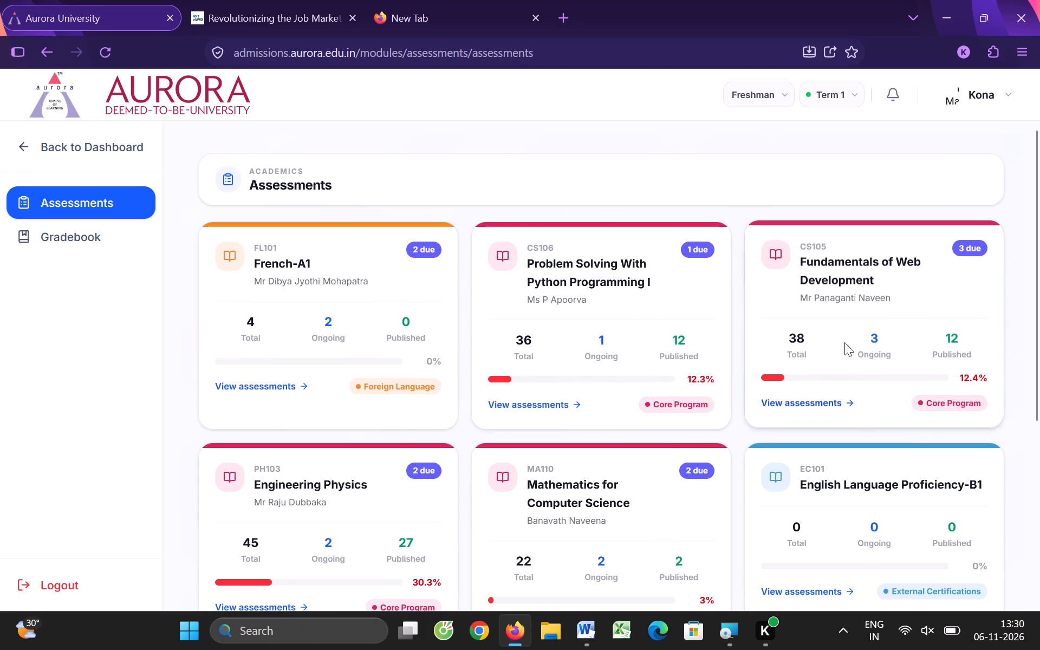
scroll(480, 485, "down", 1)
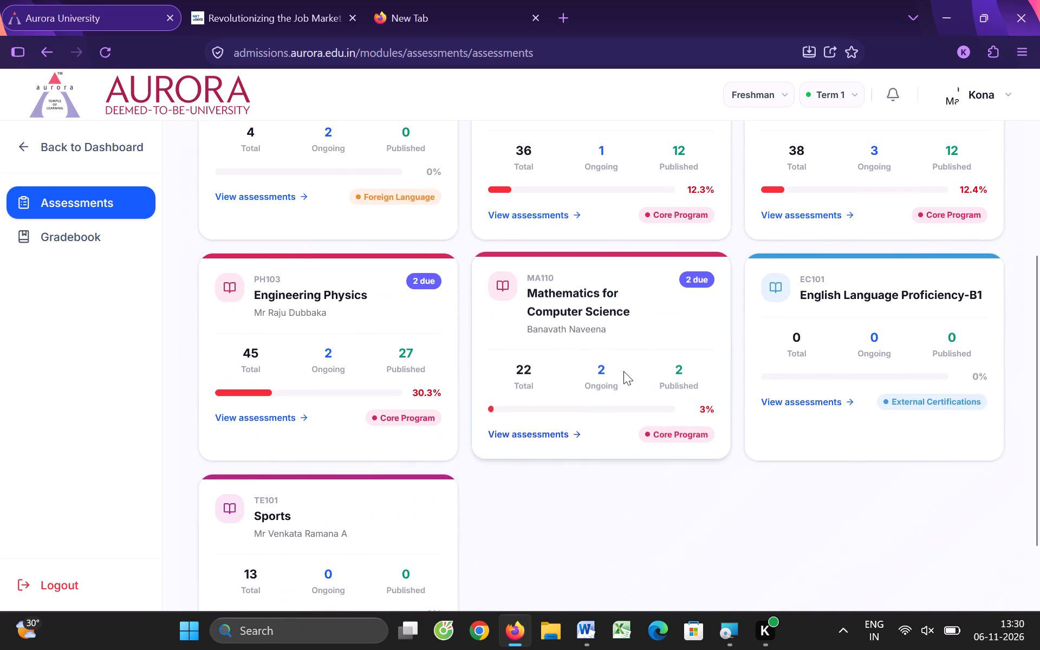
left_click(623, 371)
scroll(534, 289, "up", 2)
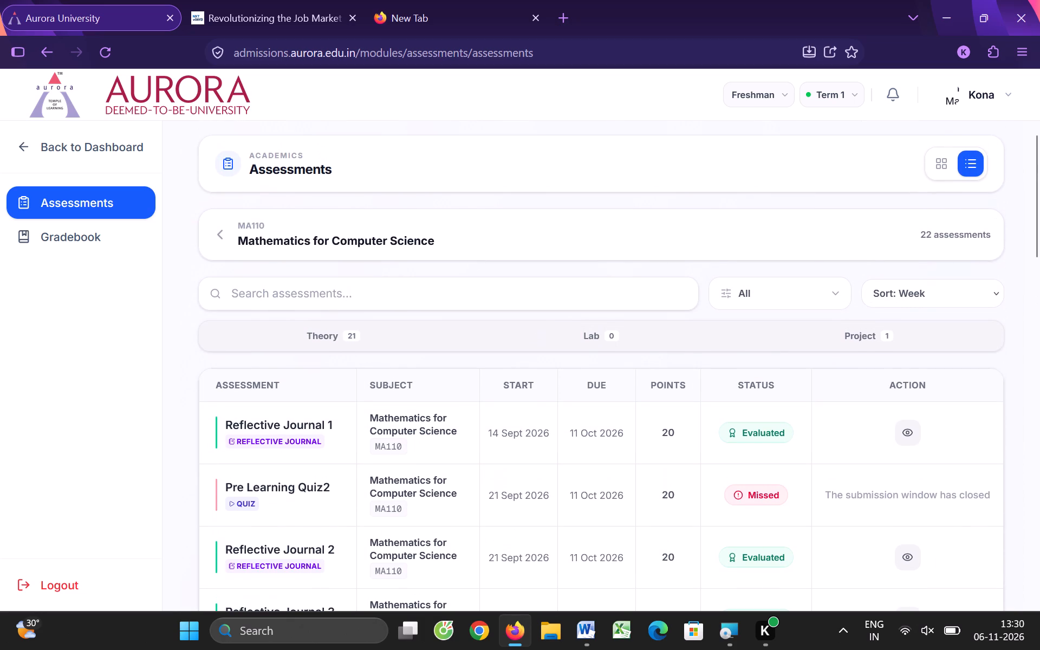
left_click_drag(443, 237, 233, 243)
key("ctrl+c")
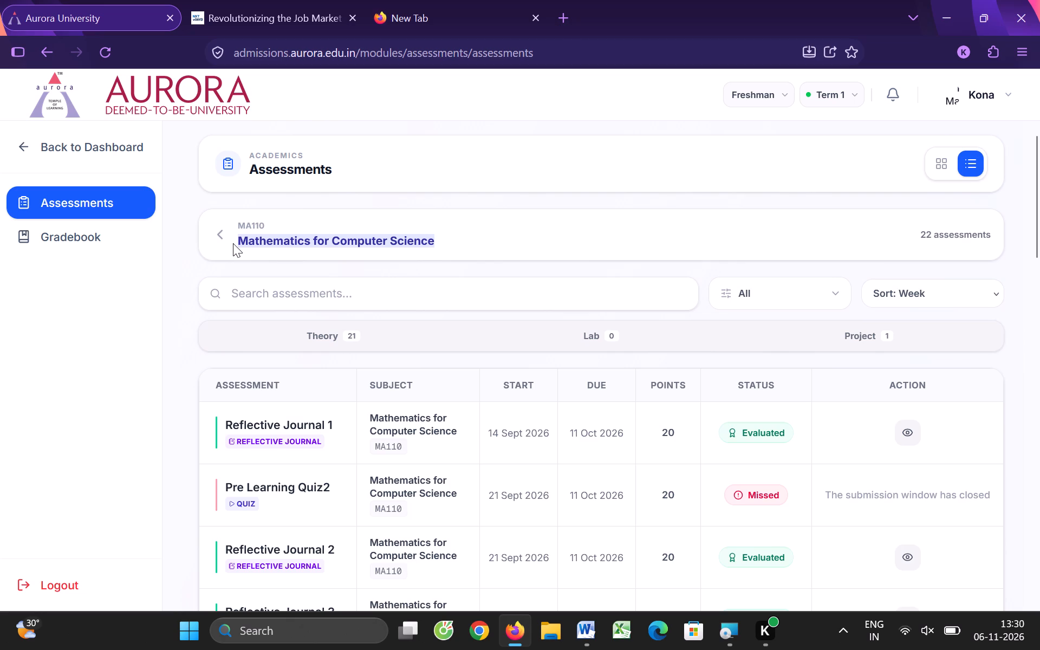
Switch back to the Word template and paste Mathematics for Computer Science into the empty Subject Name cell.
left_click(458, 135)
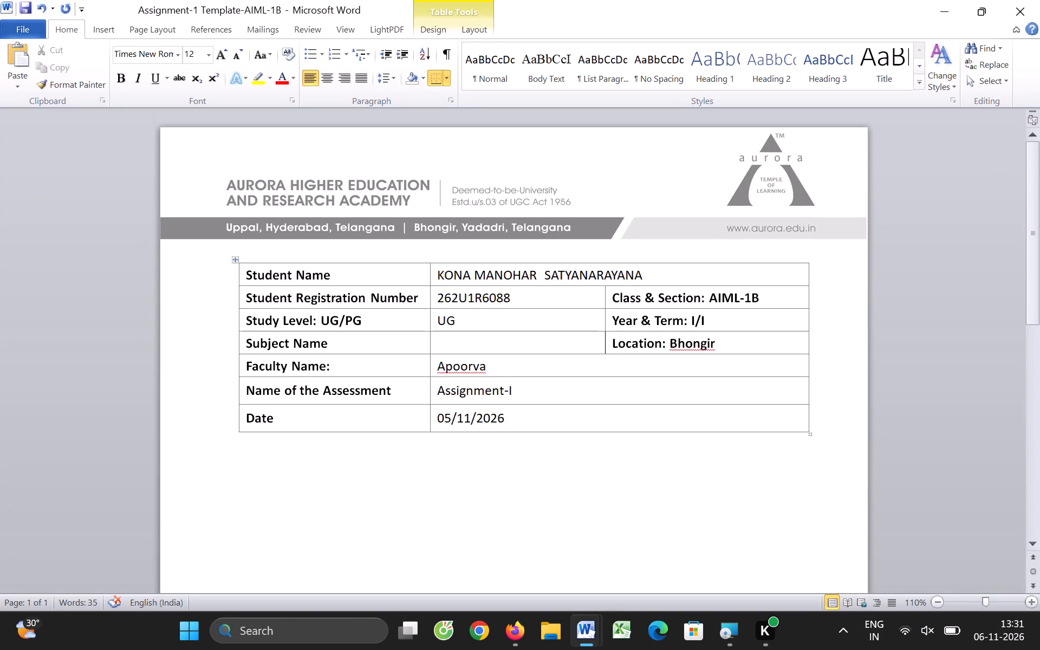
left_click(476, 343)
key("ctrl+v")
left_click(521, 372)
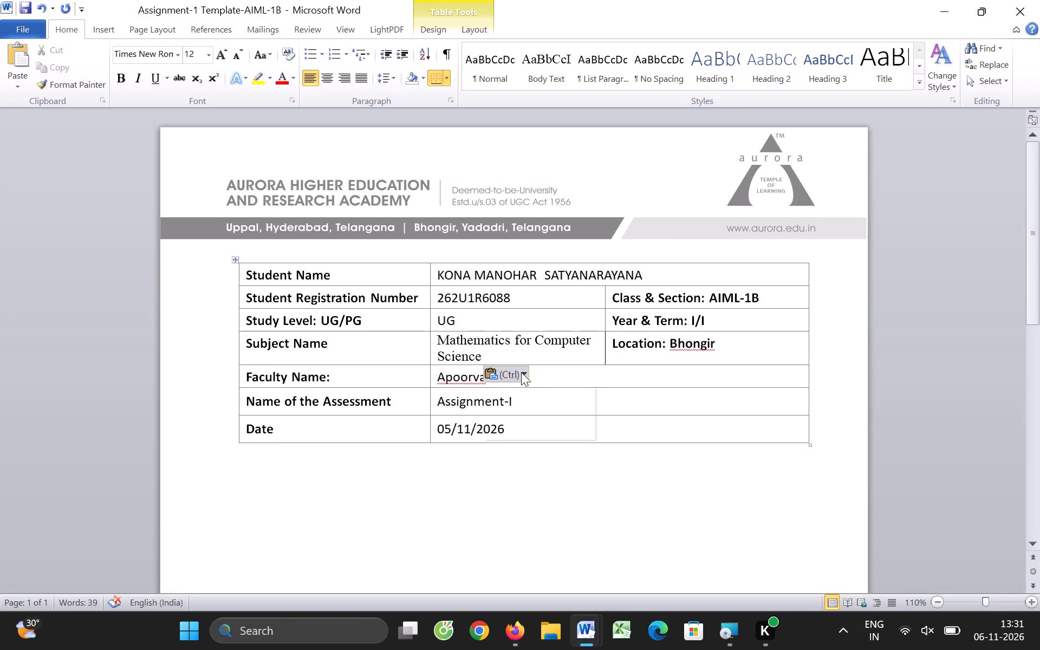
left_click(539, 404)
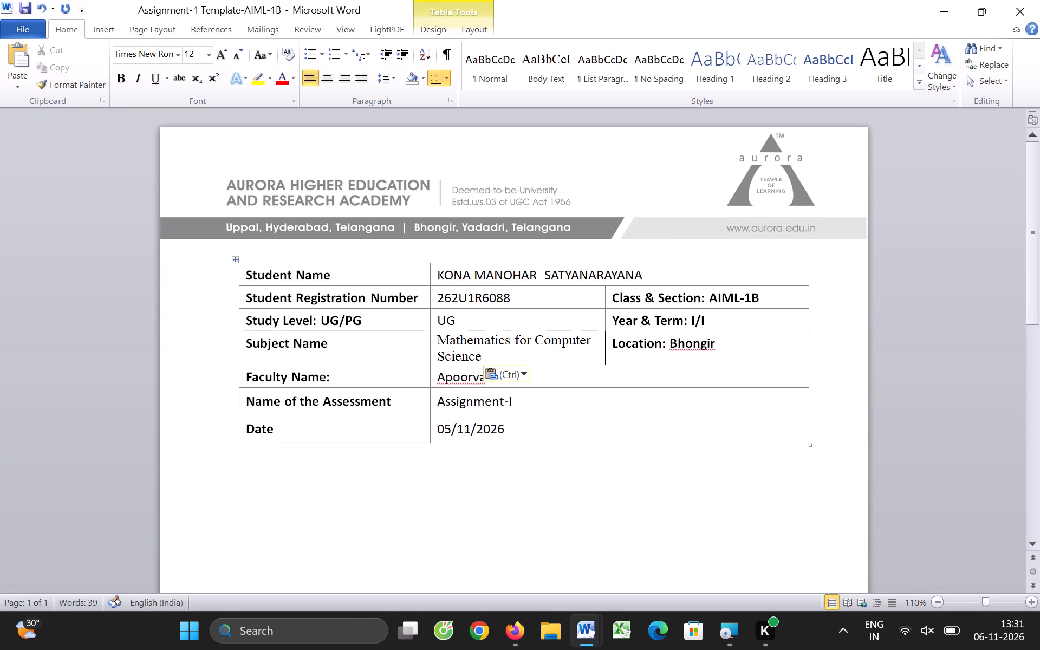
Apply the text-only paste option to the subject name just pasted into the cover table.
left_click(525, 375)
left_click(538, 411)
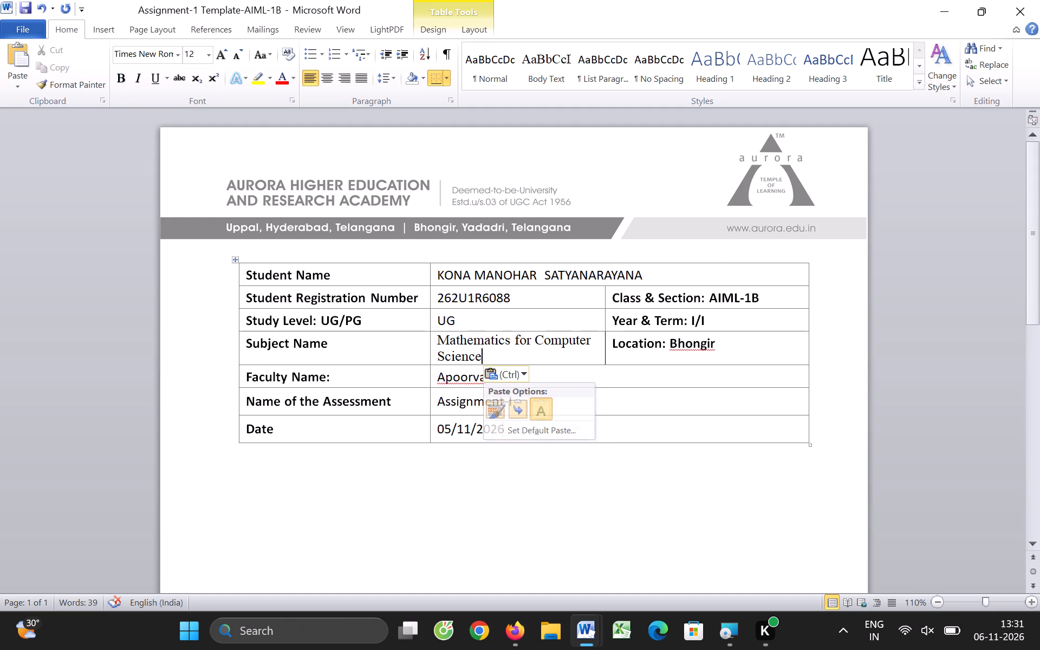
Clear the existing Faculty Name value in the cover table.
left_click(587, 391)
left_click(576, 381)
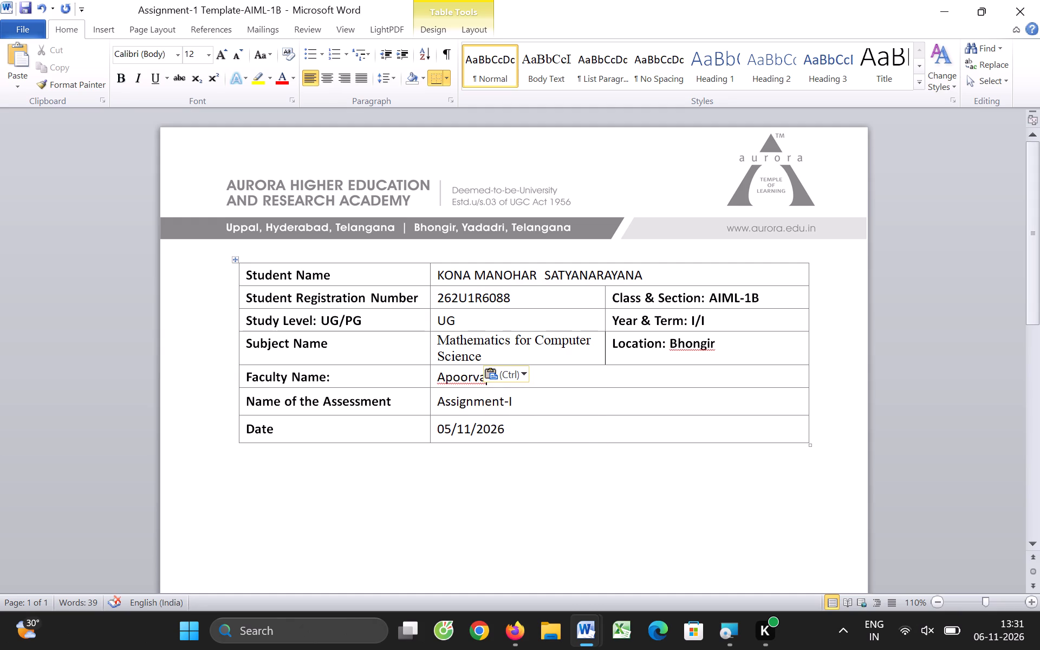
key("BackSpace")
key("BackSpace")
key("BackSpace")
key("BackSpace")
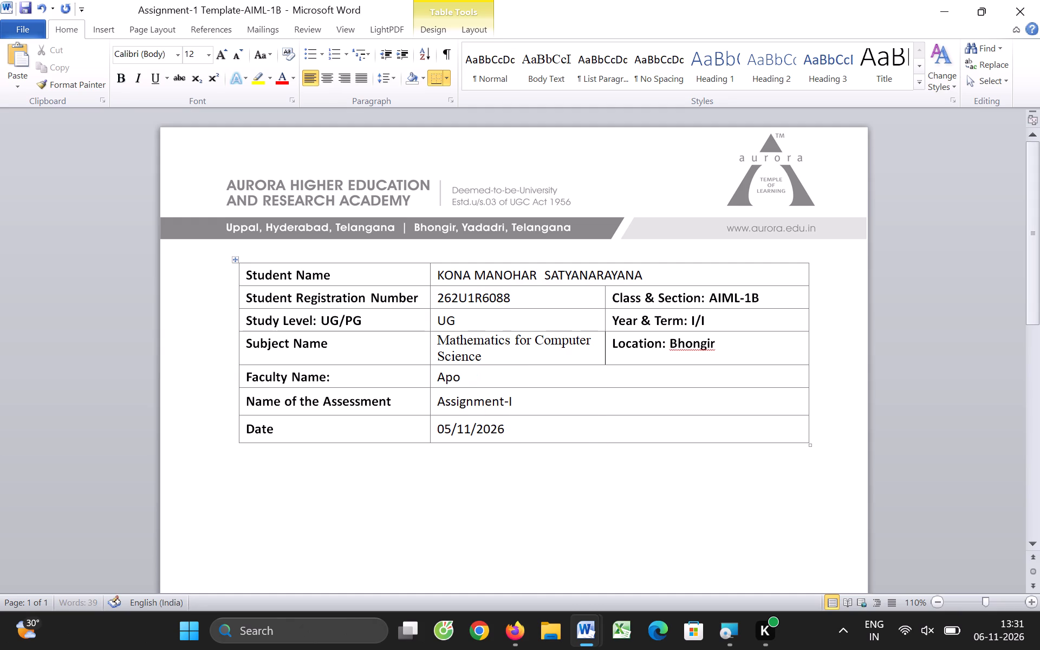
key("BackSpace")
key("BackSpace")
key("BackSpace")
Switch to Firefox and open the submitted Group Assignment file from the Mathematics for Computer Science assessments.
scroll(505, 379, "down", 1)
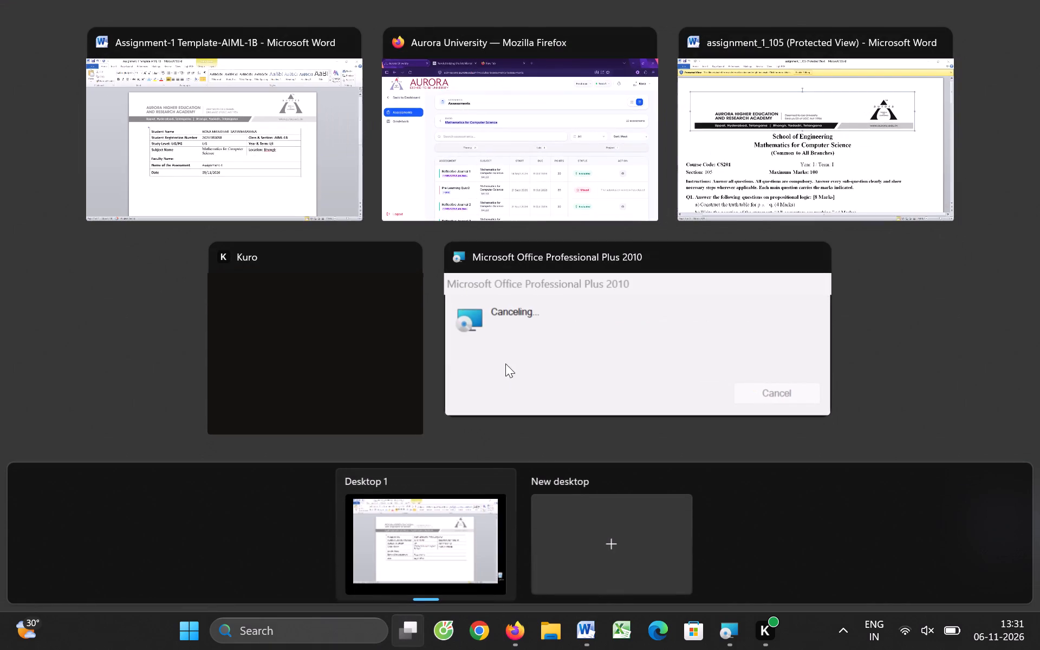
left_click(487, 146)
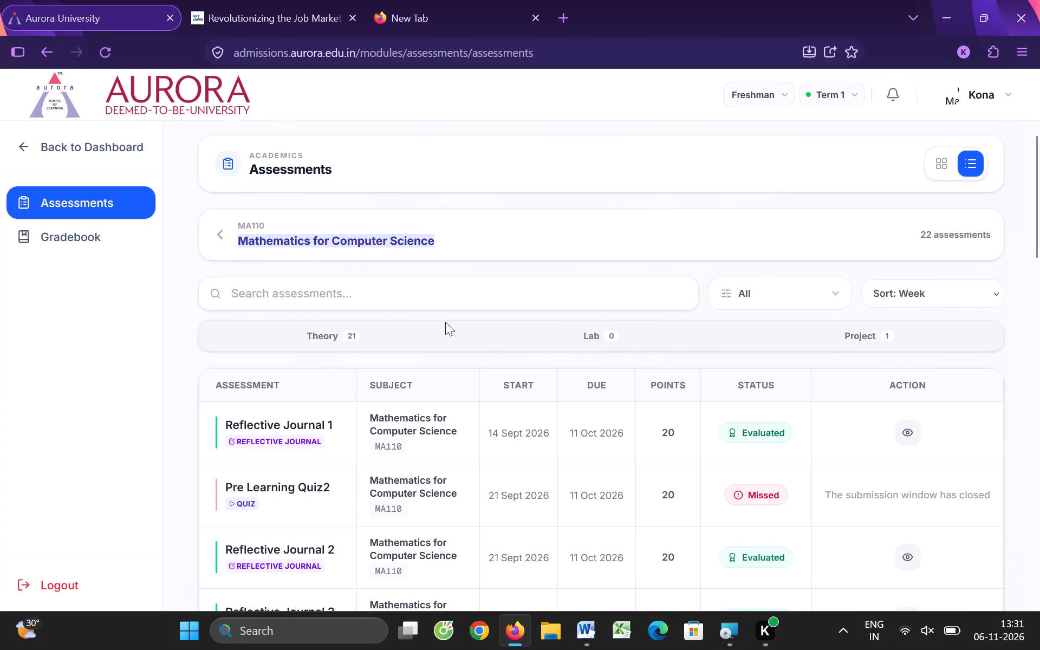
scroll(534, 382, "down", 1)
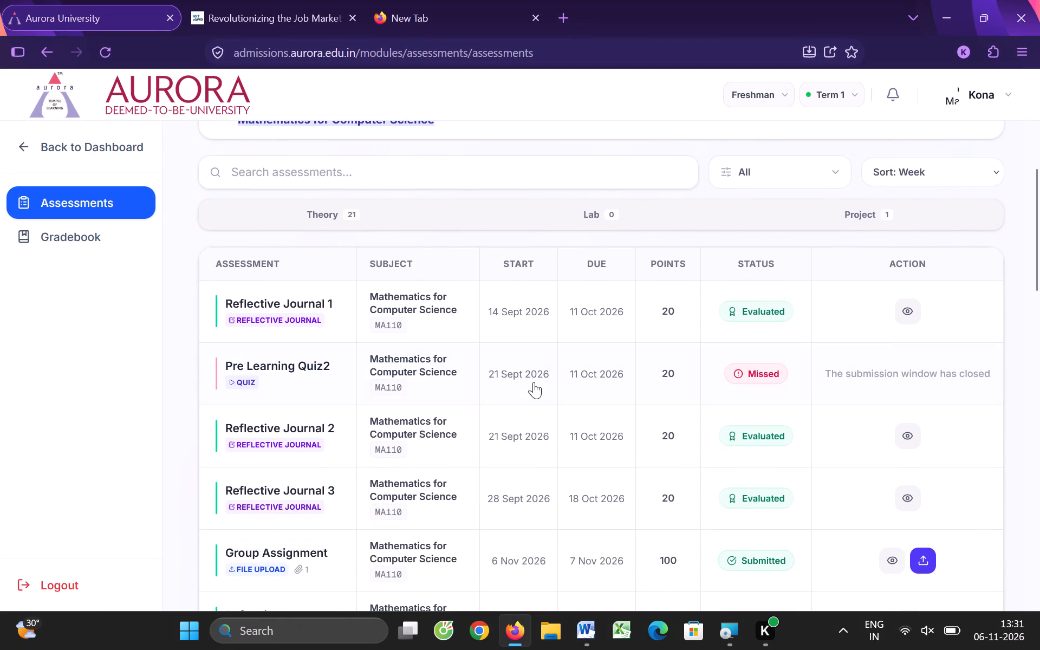
scroll(534, 382, "down", 2)
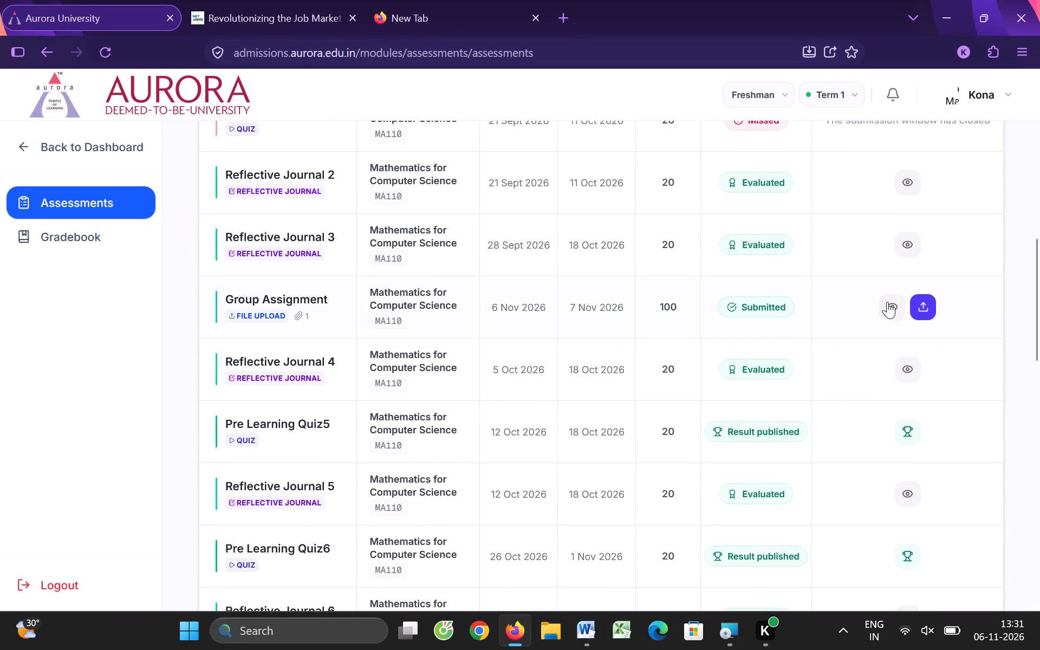
left_click(894, 308)
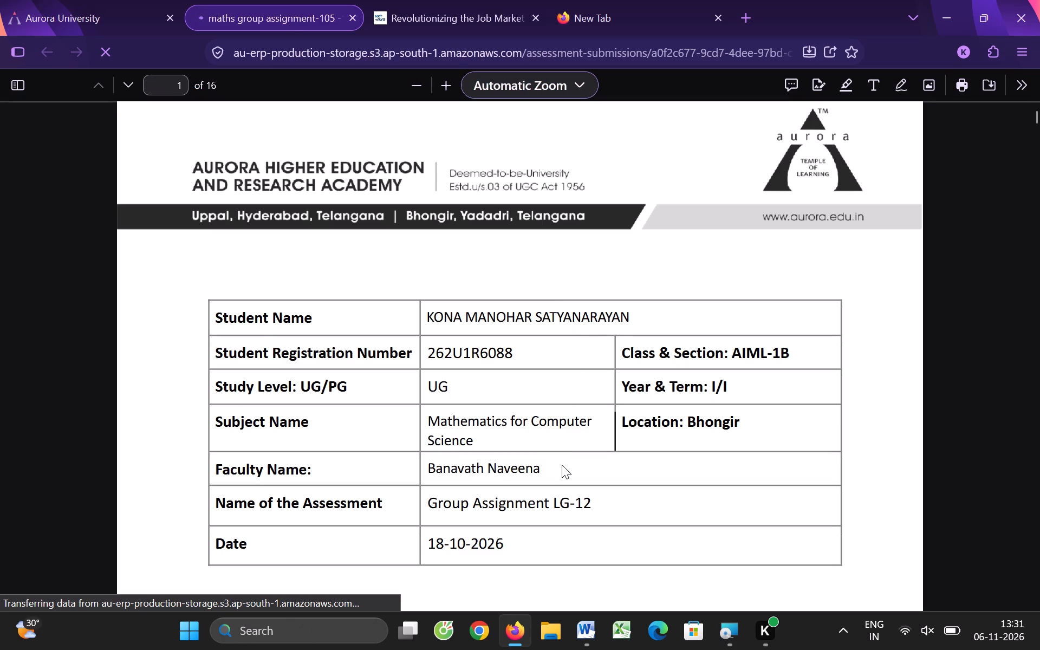
Try to select the faculty name in the cover table of the submitted group assignment PDF.
left_click_drag(562, 465, 540, 468)
double_click(540, 468)
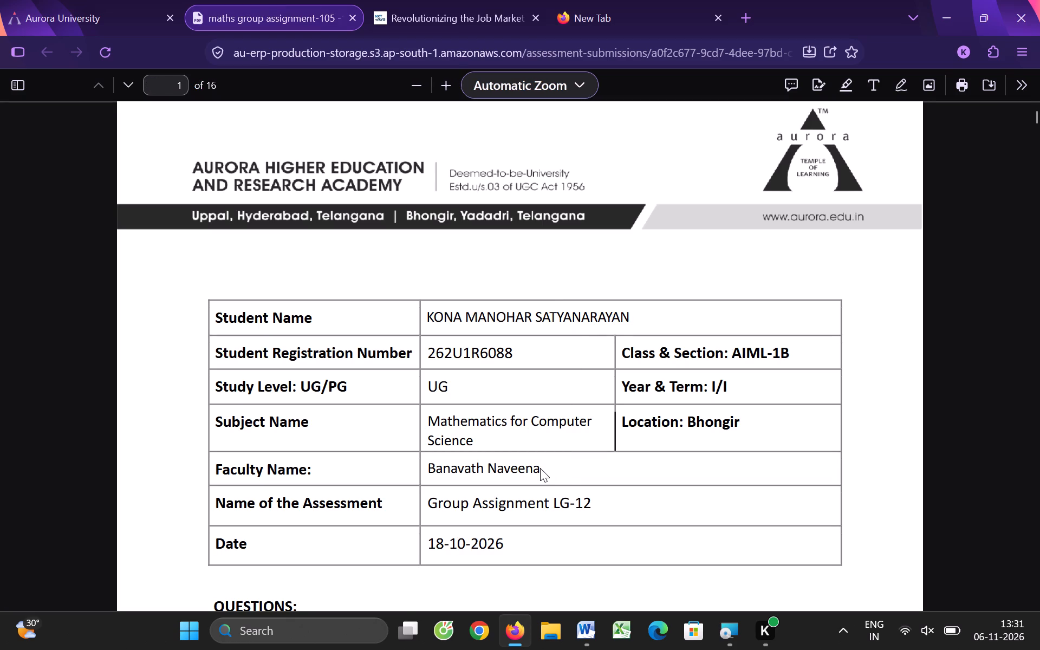
triple_click(427, 467)
left_click_drag(427, 467, 583, 469)
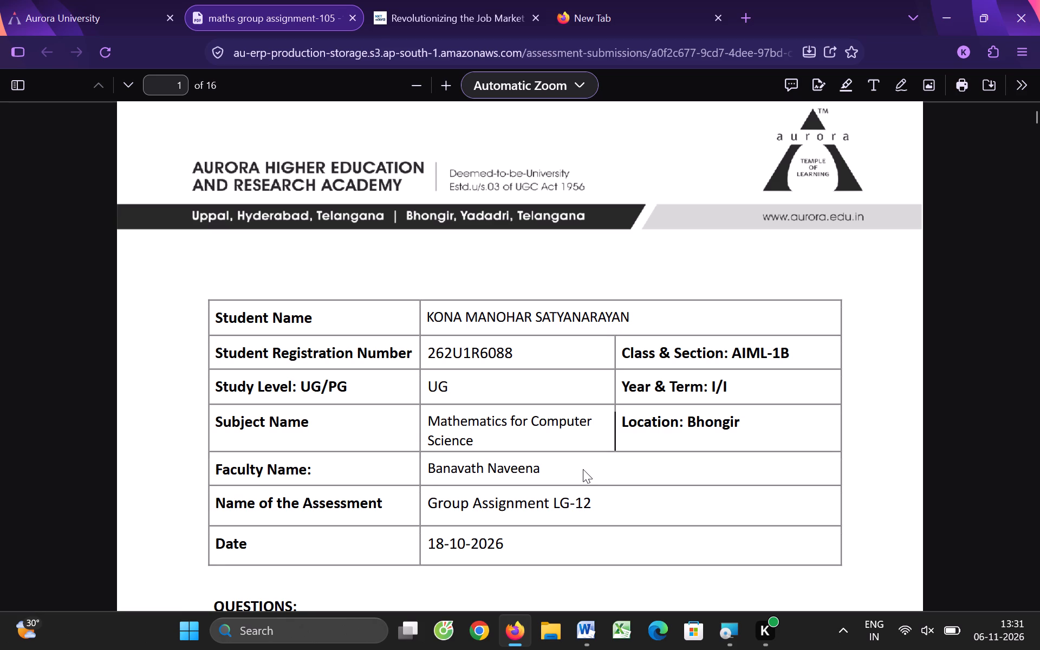
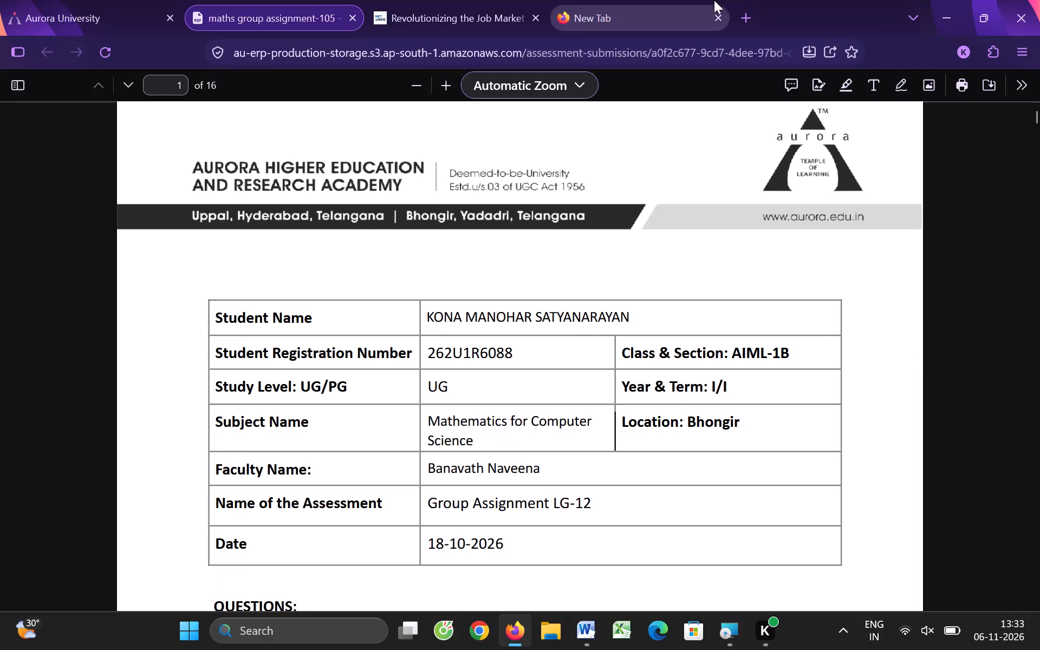
Try to open WhatsApp Web (web.whatsapp.com) in the empty new tab, retrying the page load.
left_click(670, 2)
left_click(484, 378)
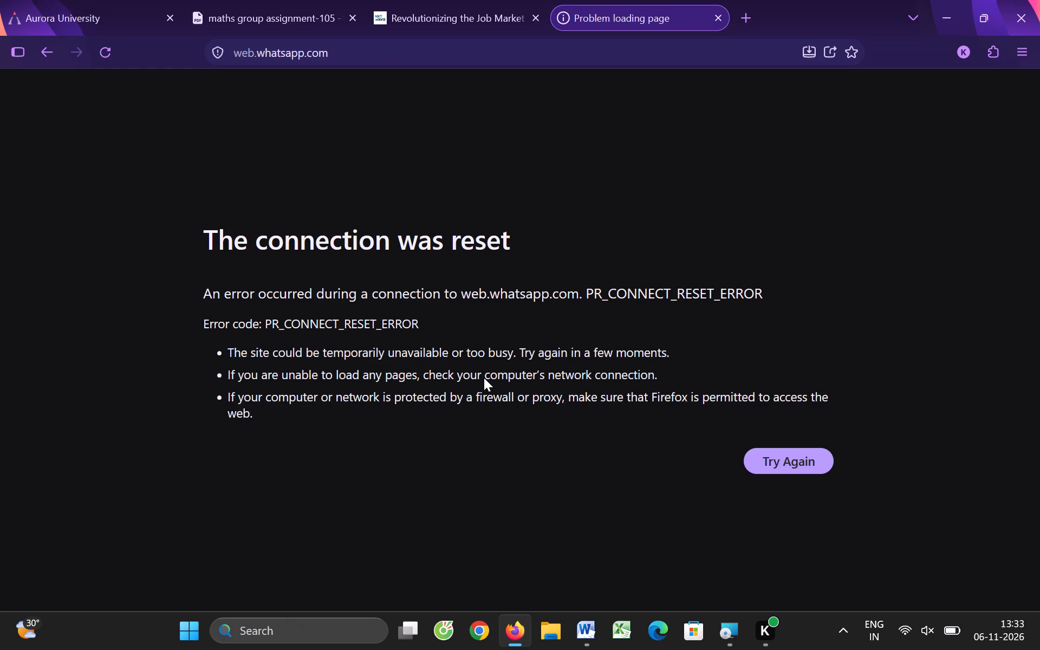
left_click(760, 460)
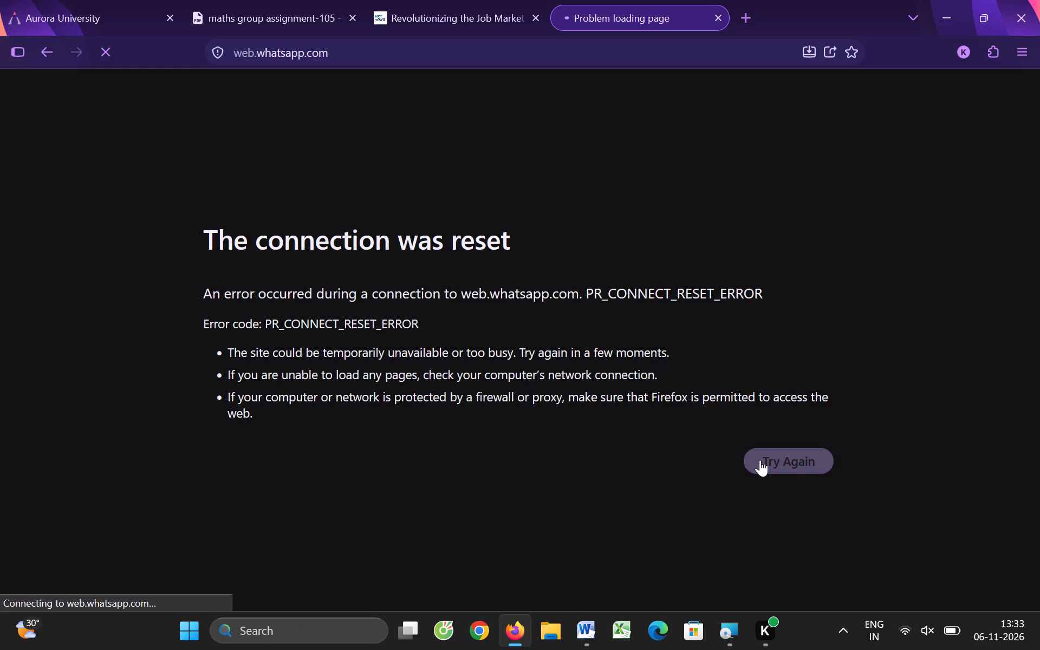
left_click(760, 460)
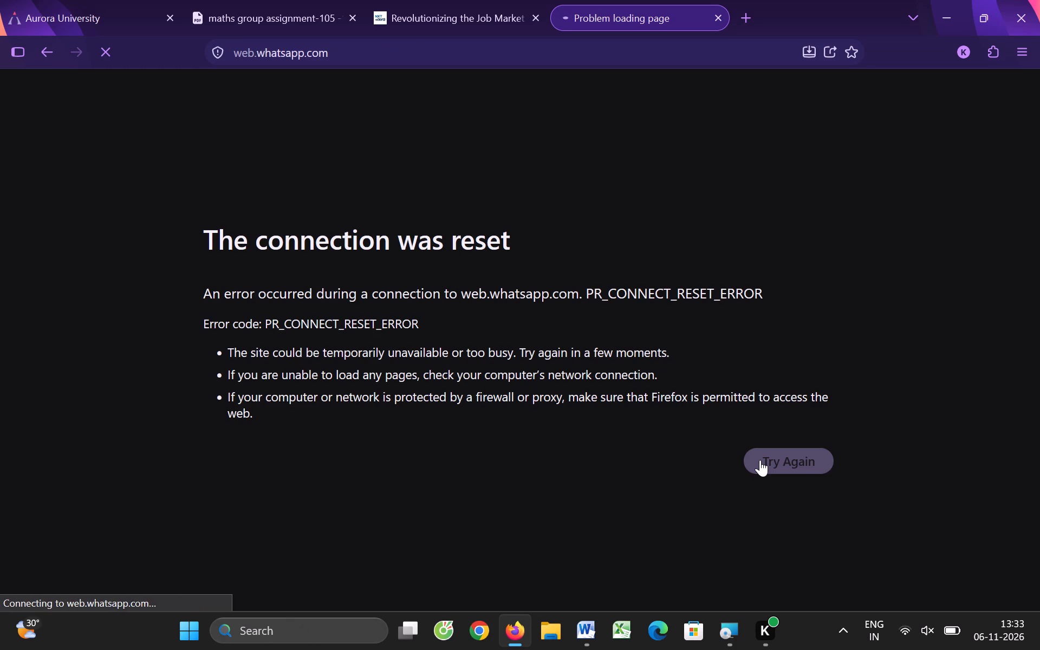
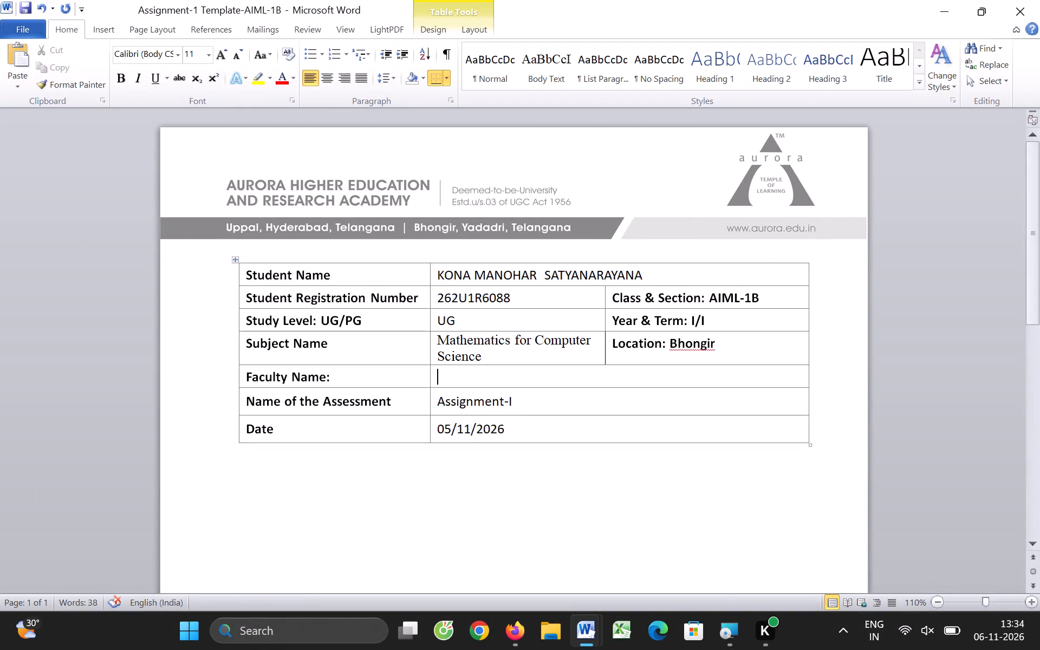
Paste the copied faculty name into the empty Faculty Name cell of the Word cover table.
key("ctrl+v")
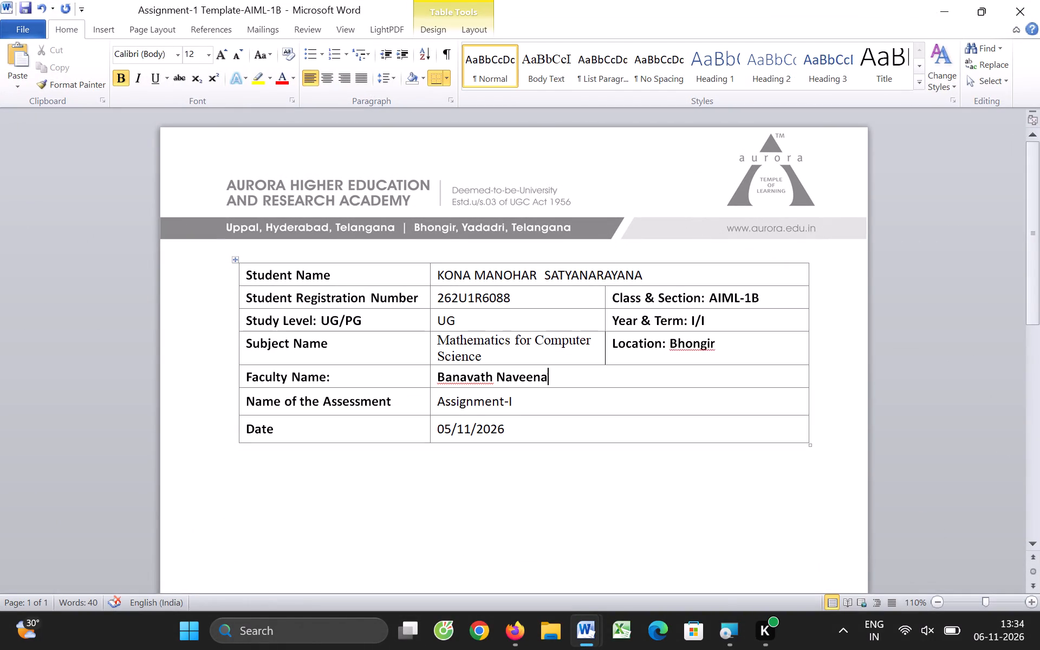
Place the text cursor in the Date value cell of the cover table.
left_click(540, 432)
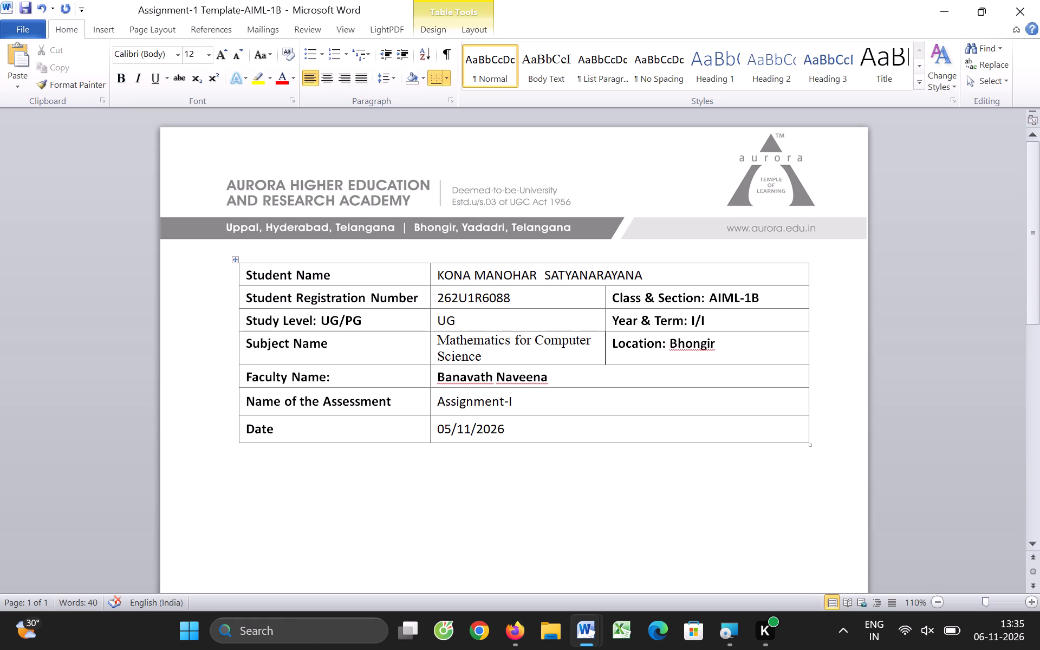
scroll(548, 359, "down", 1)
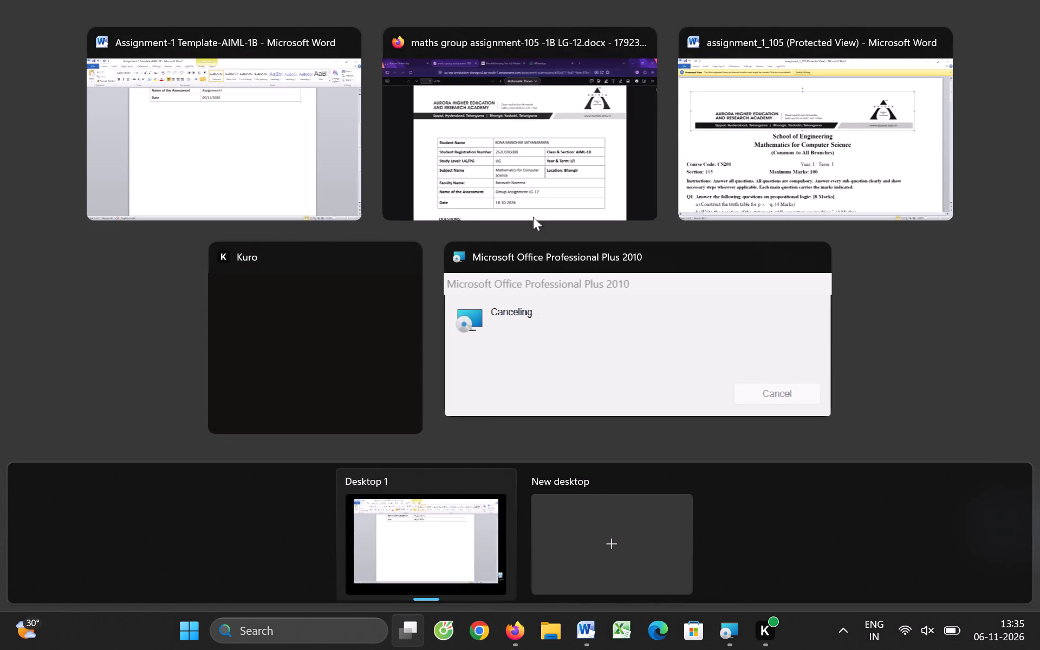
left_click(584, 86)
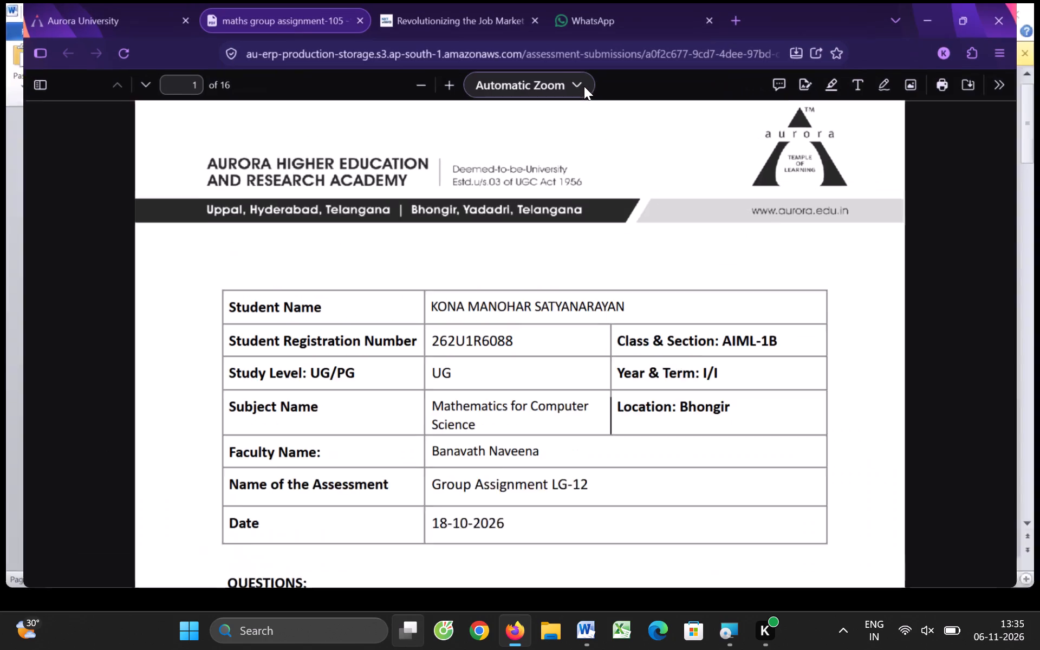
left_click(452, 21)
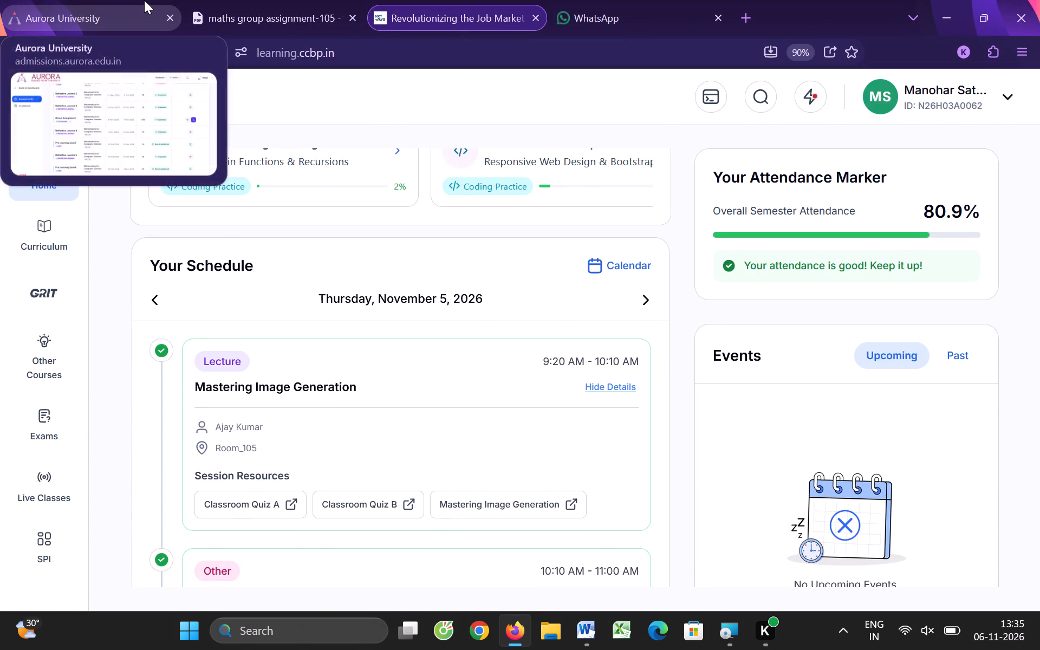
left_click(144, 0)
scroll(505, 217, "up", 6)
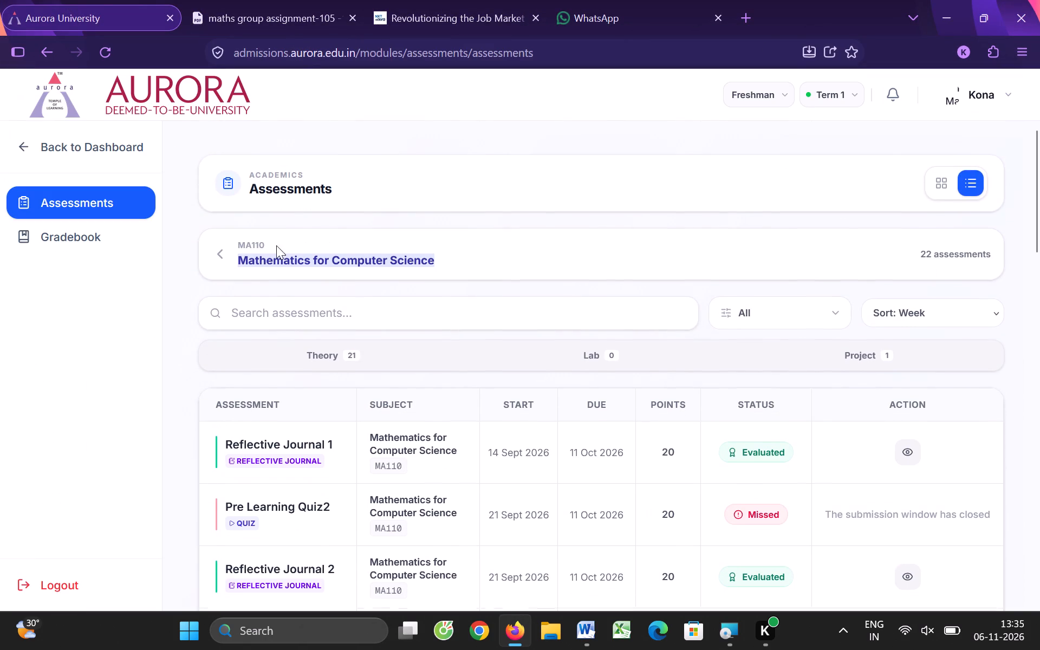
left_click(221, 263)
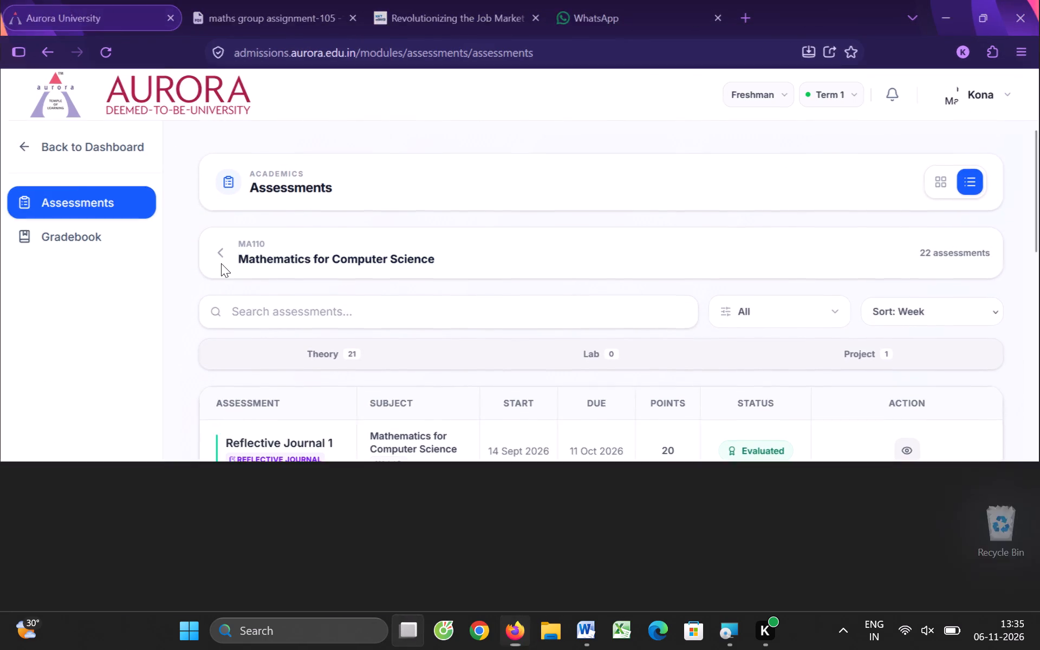
Switch to the assignment_1_105 question paper in Word and enable editing for it.
left_click(751, 103)
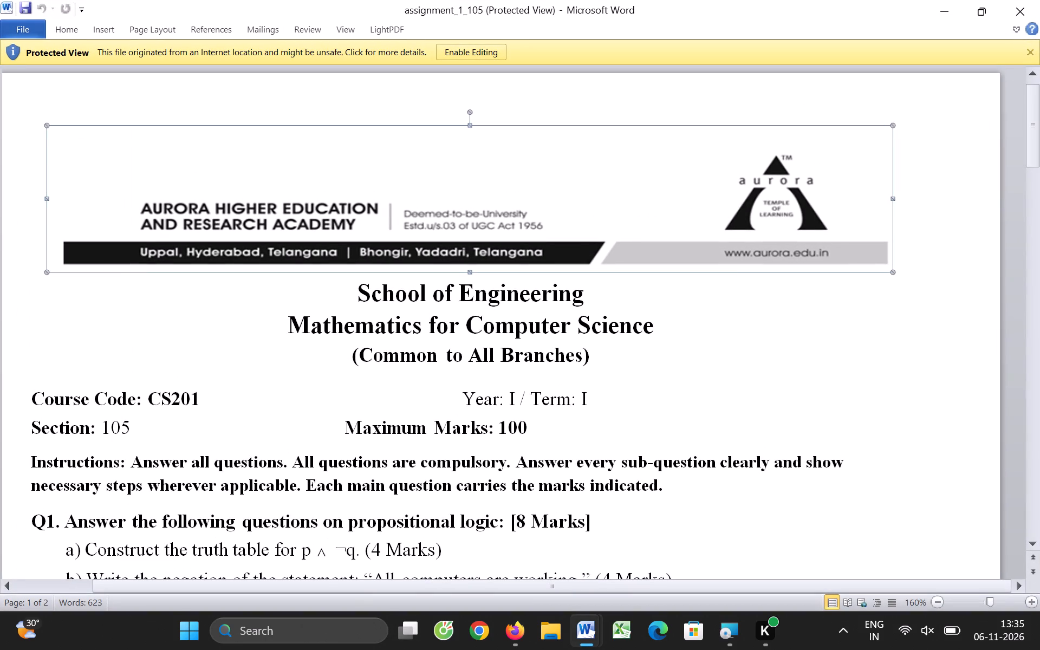
scroll(720, 296, "down", 6, "ctrl")
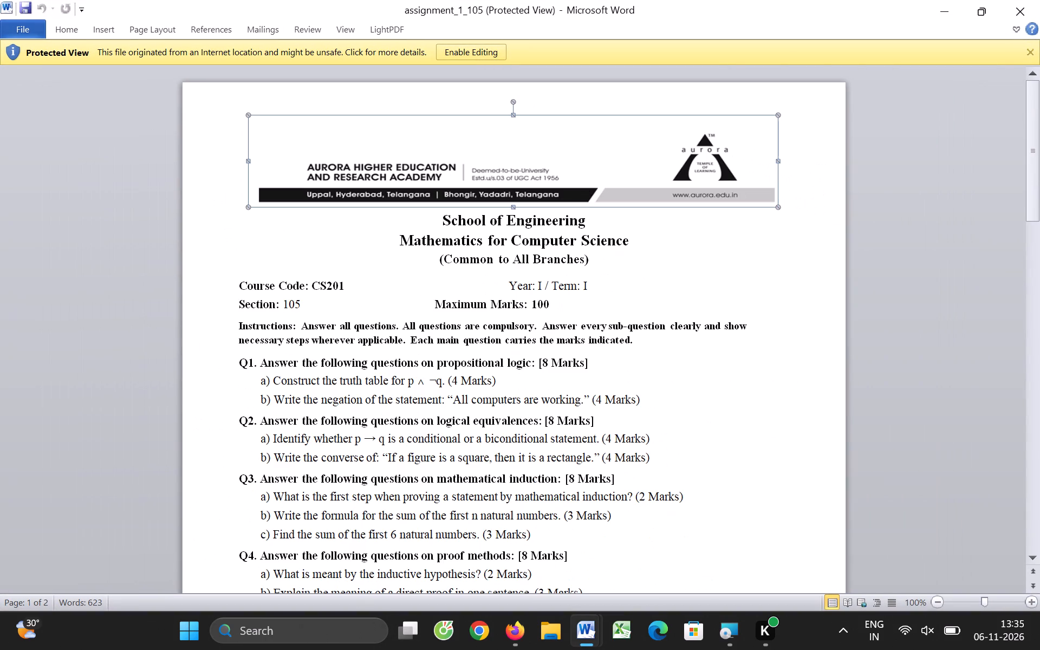
left_click(489, 43)
left_click(481, 50)
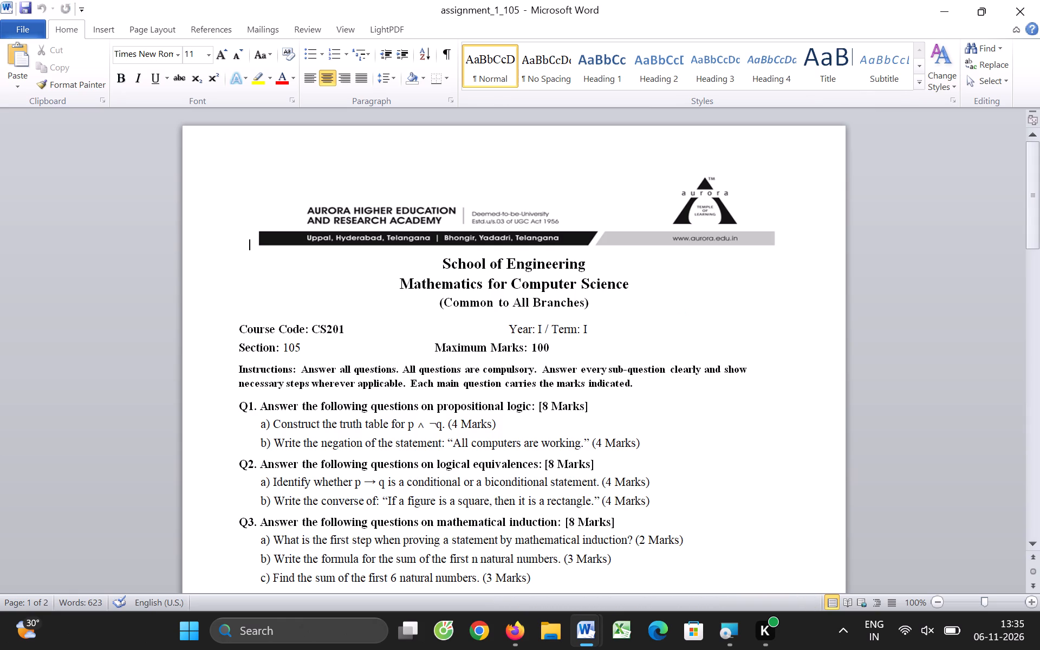
Copy the lines "School of Engineering" and "Mathematics for Computer Science" from the question paper into the assignment template, below the cover table.
left_click_drag(628, 284, 427, 274)
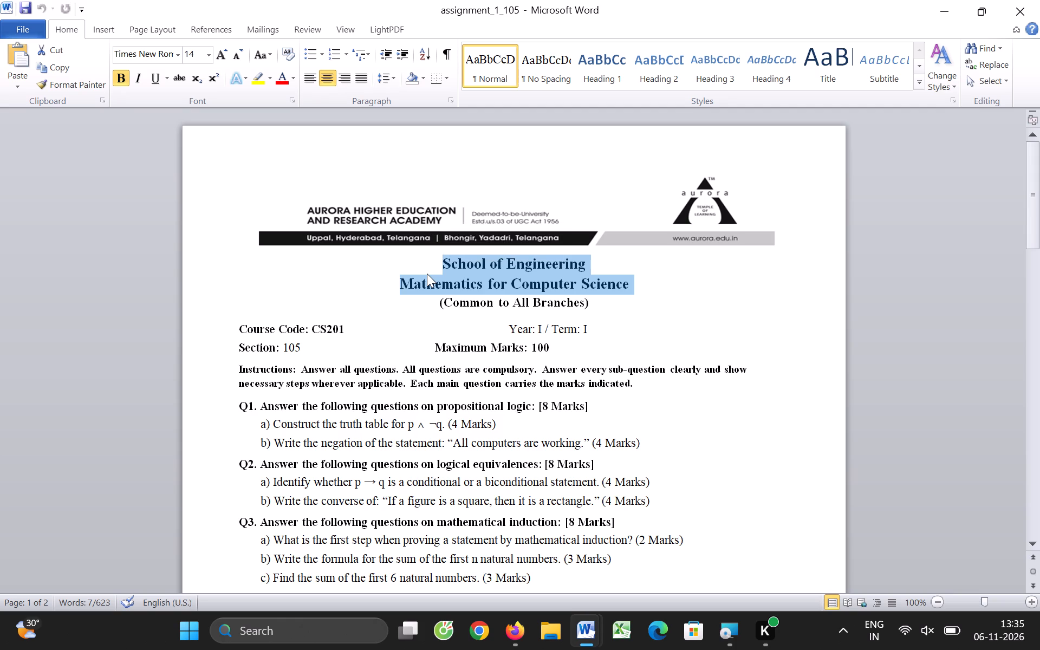
key("ctrl+c")
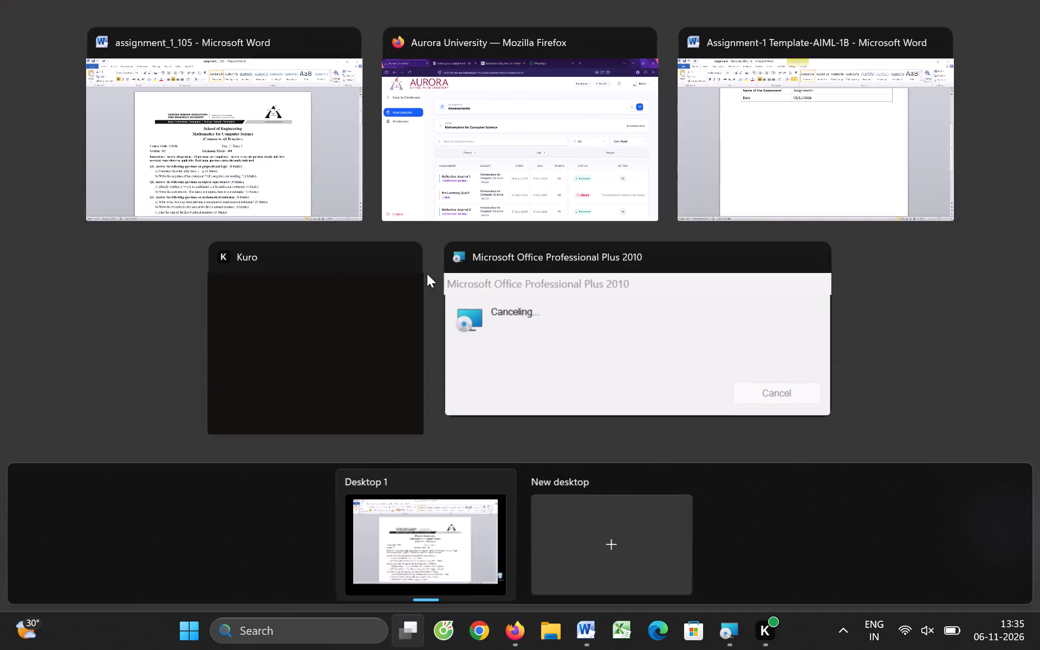
left_click(834, 157)
left_click(230, 235)
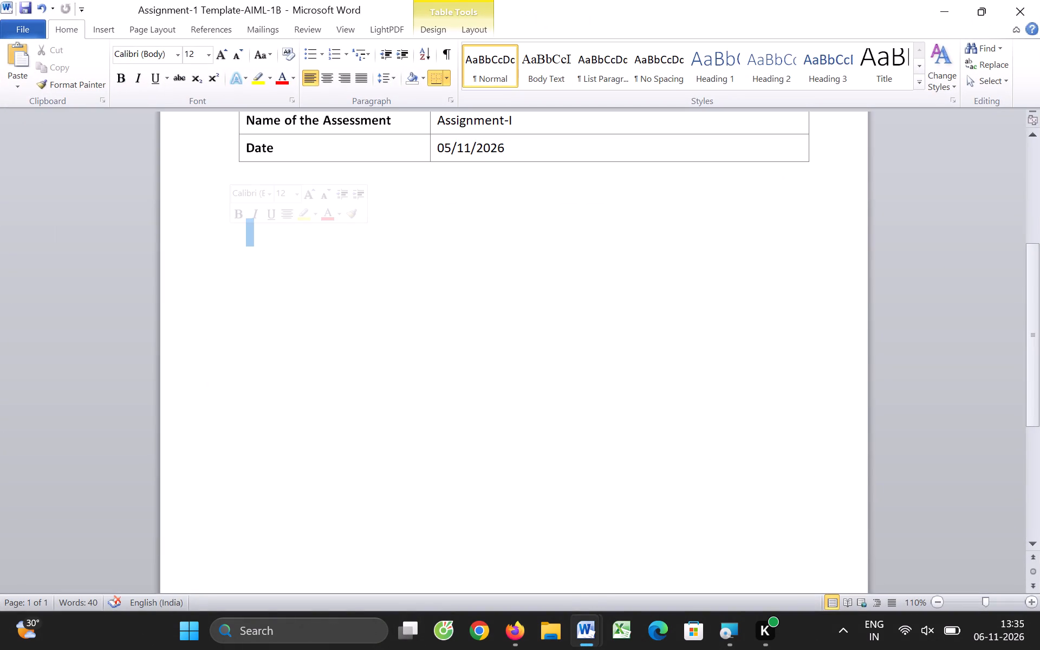
key("ctrl+v")
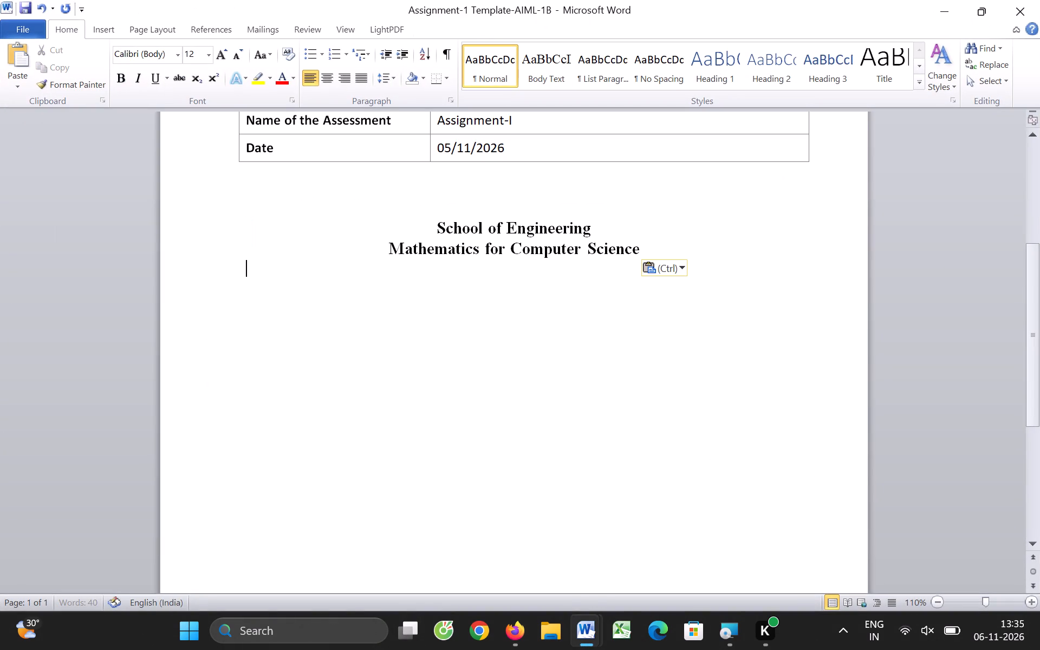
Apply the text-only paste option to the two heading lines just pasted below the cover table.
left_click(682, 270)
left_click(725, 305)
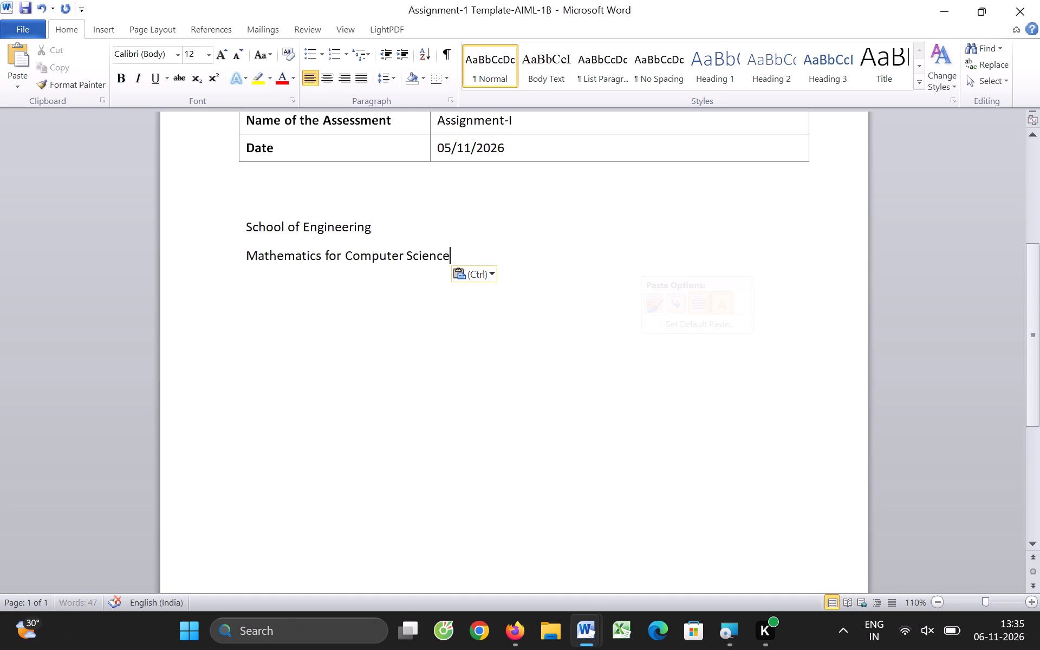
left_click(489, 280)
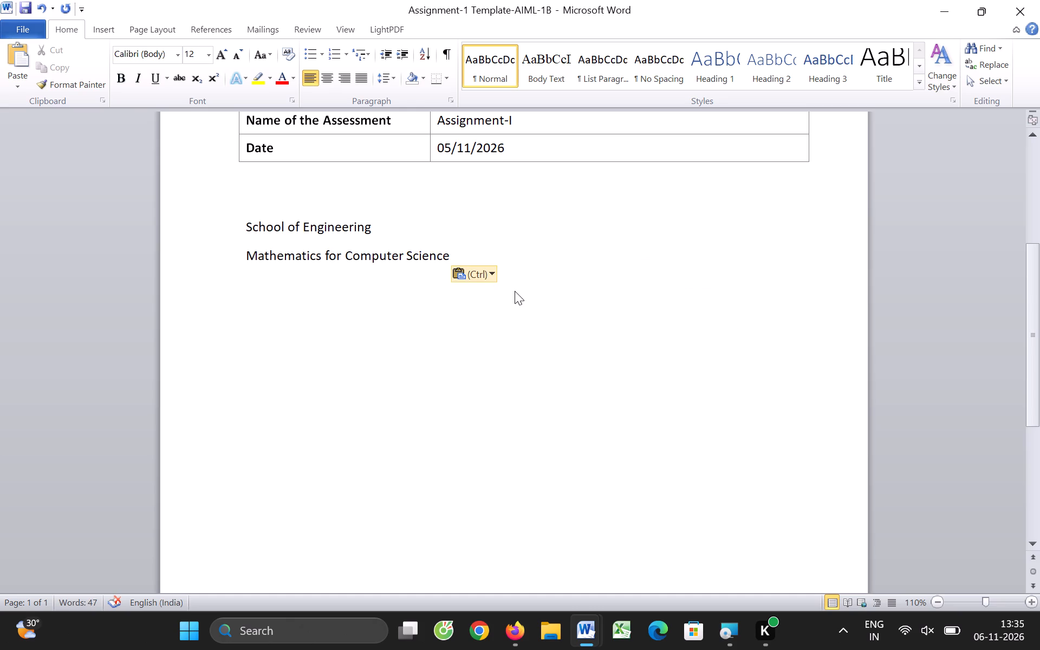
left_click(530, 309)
Replace the two plain-text heading lines below the cover table with the copied heading in its source formatting.
left_click(448, 255)
left_click_drag(448, 255, 184, 217)
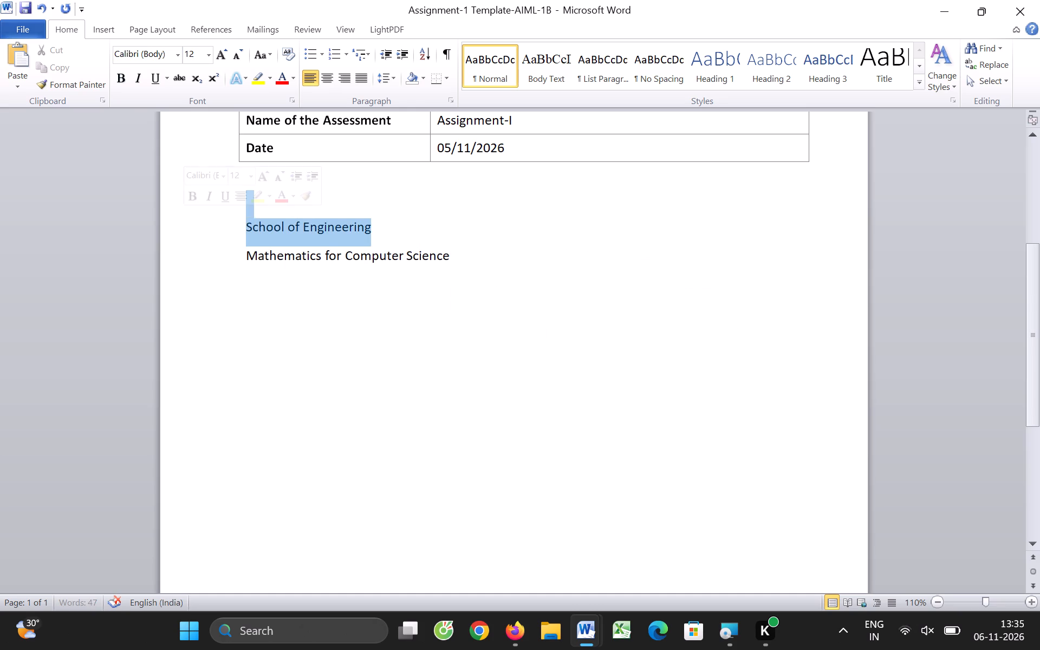
key("BackSpace")
left_click_drag(454, 225, 416, 219)
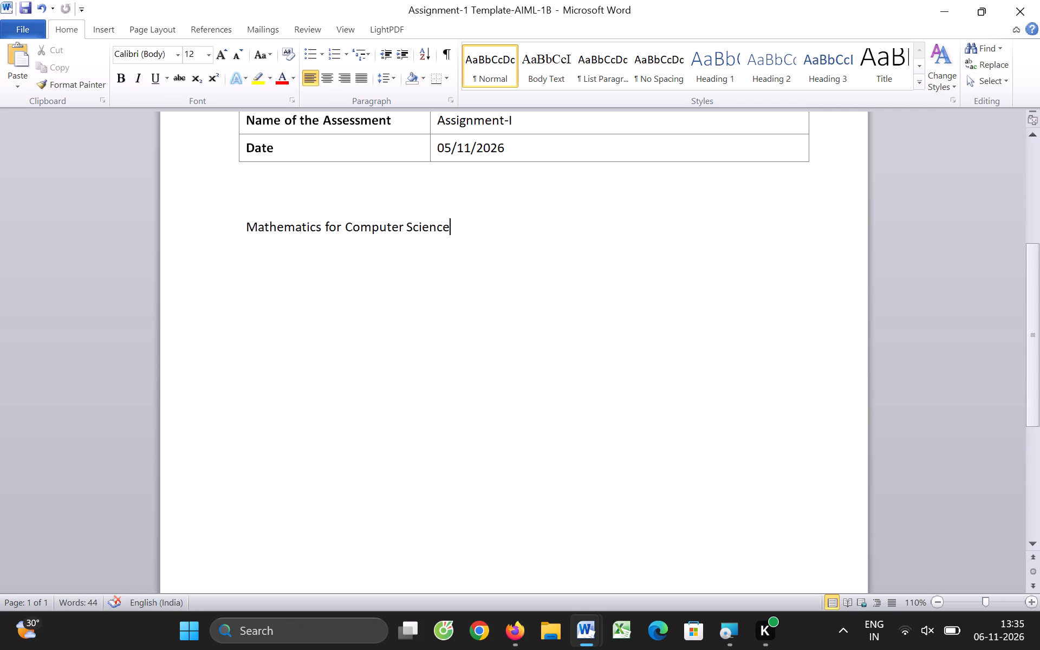
left_click_drag(416, 219, 0, 211)
key("BackSpace")
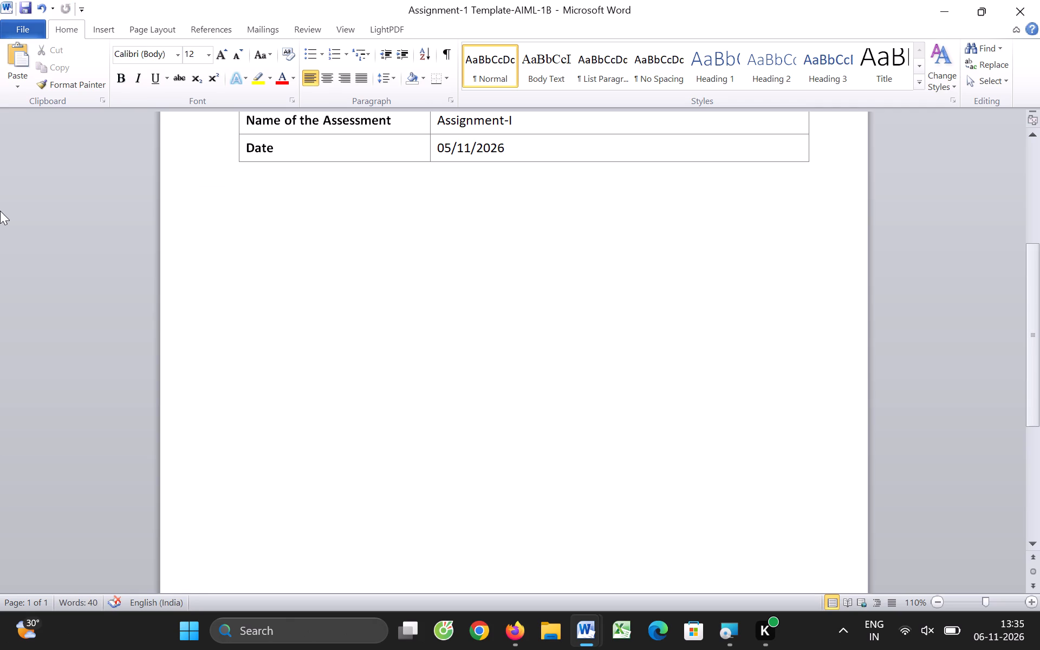
key("ctrl+v")
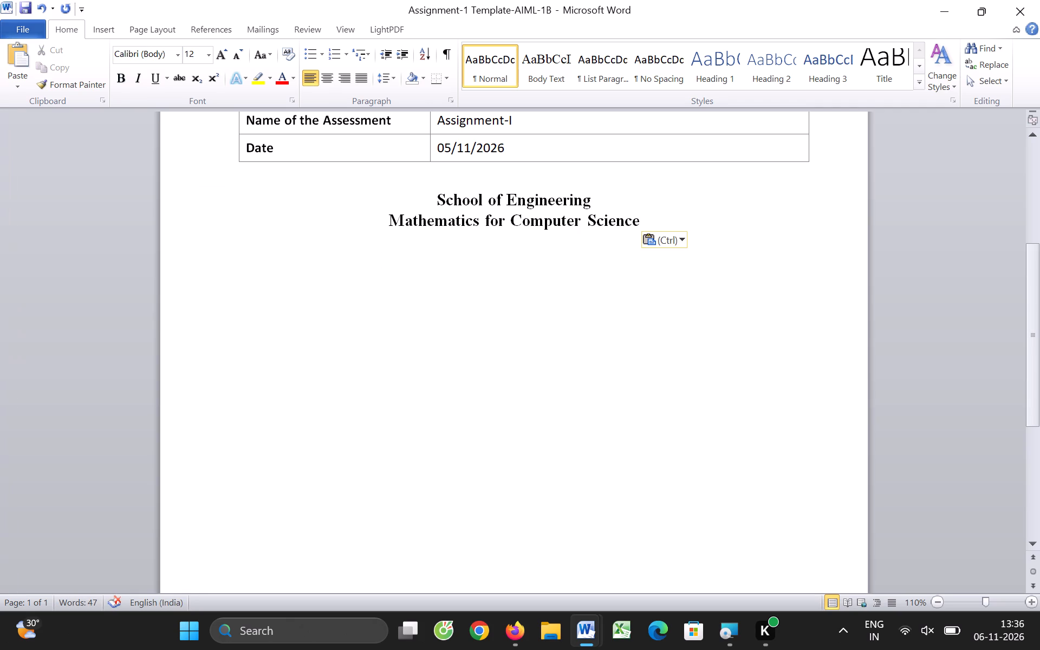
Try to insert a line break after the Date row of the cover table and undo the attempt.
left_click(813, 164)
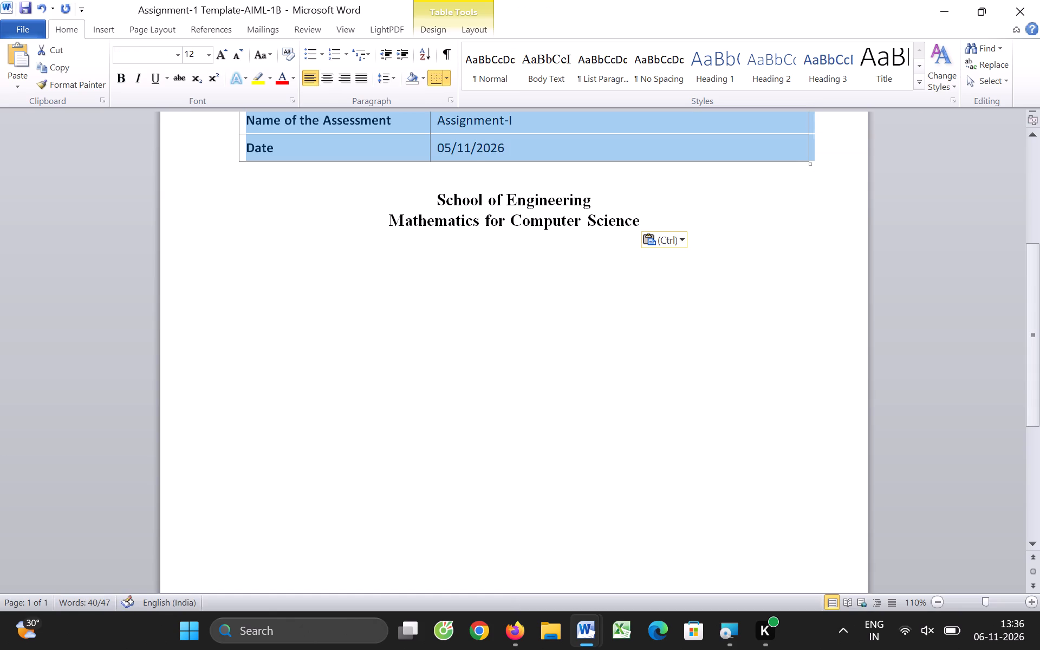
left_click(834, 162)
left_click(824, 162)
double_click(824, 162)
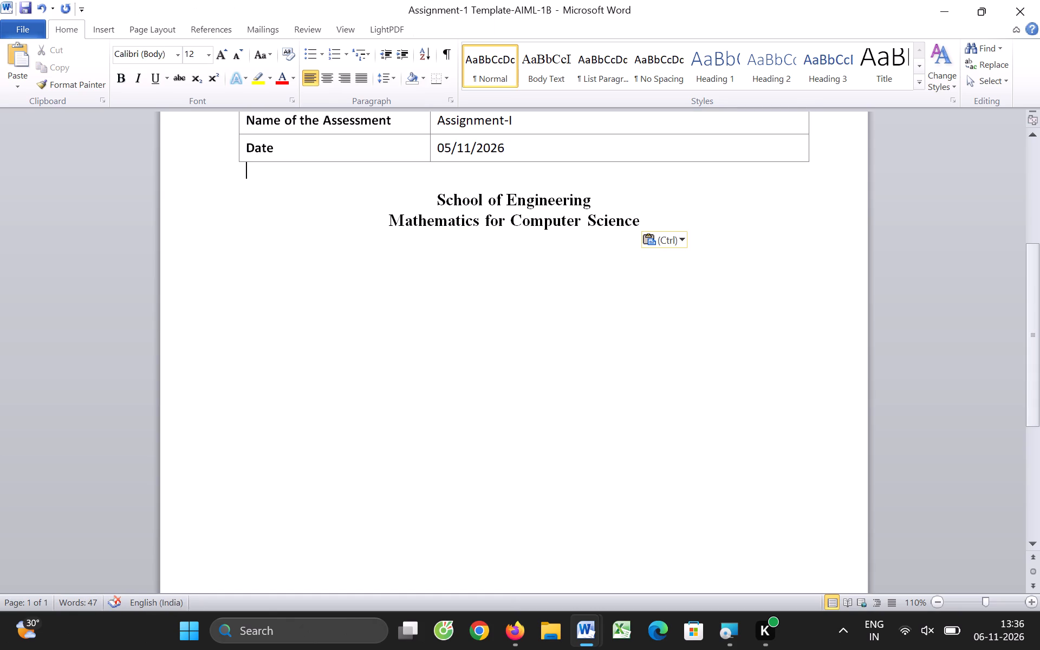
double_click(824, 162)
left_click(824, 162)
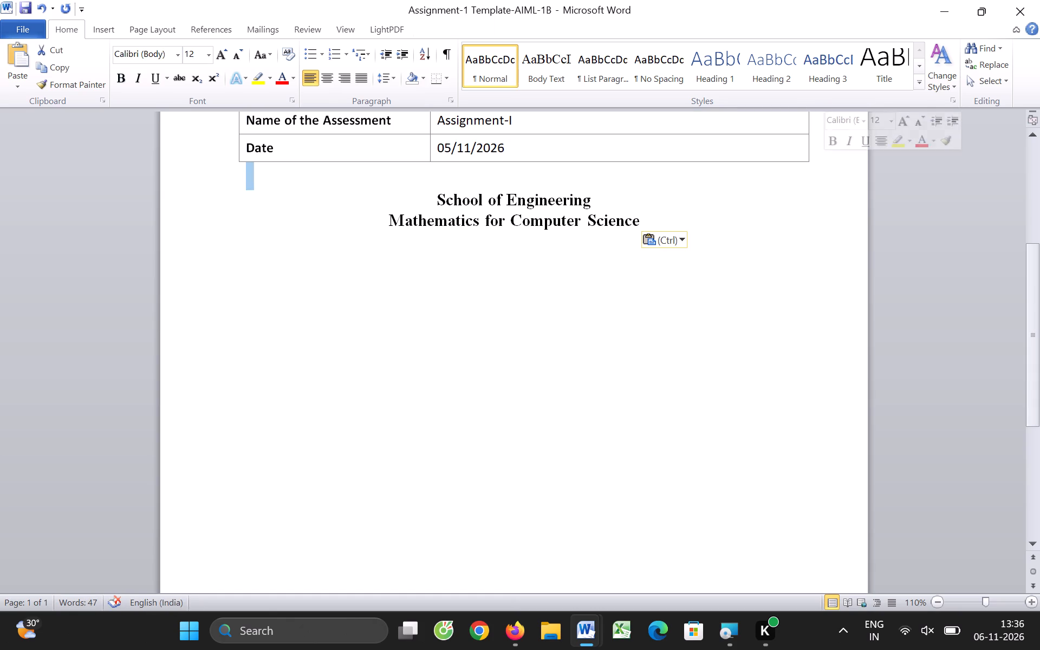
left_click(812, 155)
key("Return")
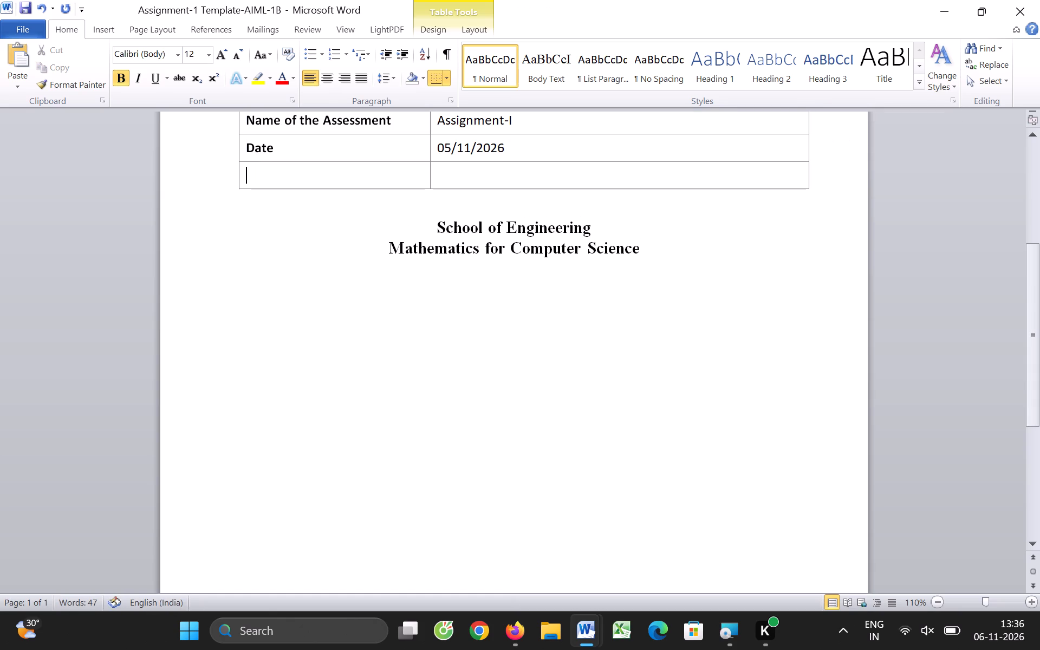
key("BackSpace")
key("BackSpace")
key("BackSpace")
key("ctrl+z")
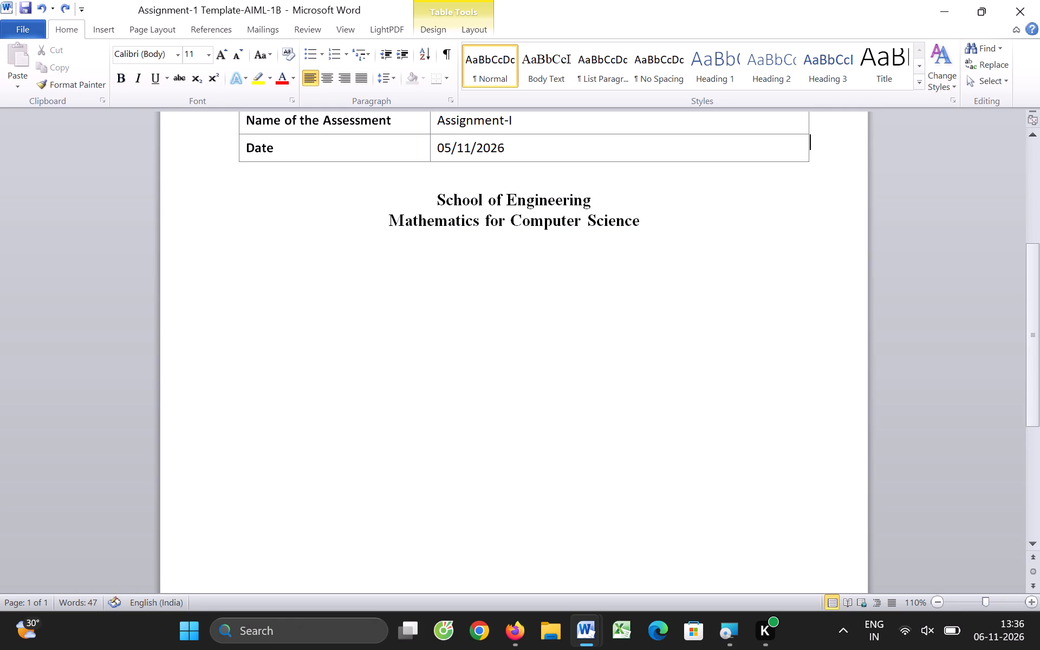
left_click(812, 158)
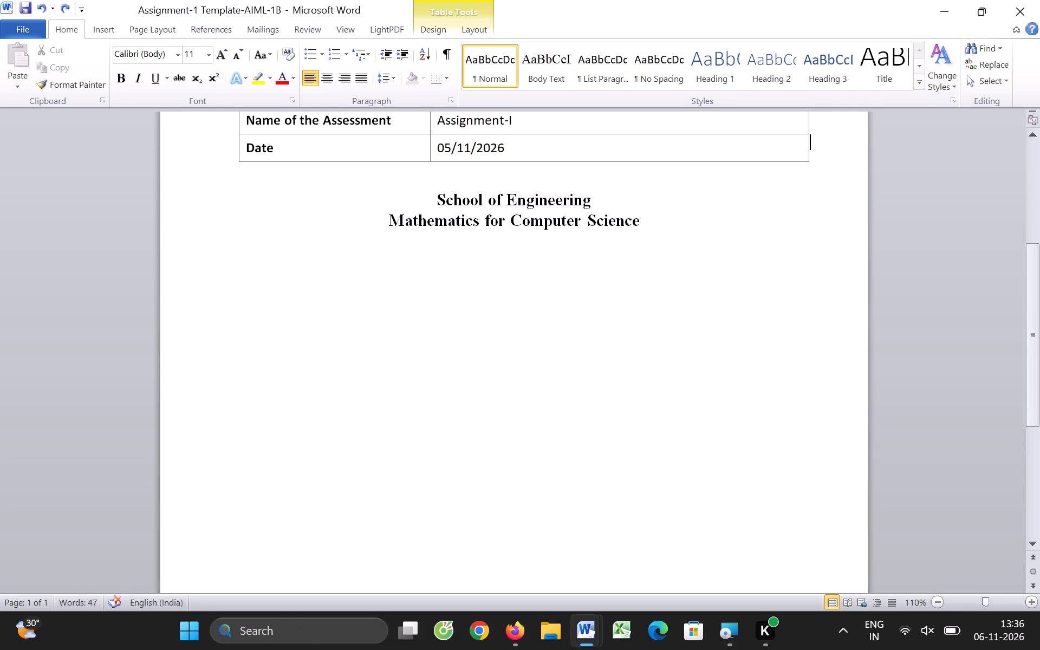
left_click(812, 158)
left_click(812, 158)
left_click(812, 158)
Insert two blank lines above the "School of Engineering" heading line.
left_click(433, 199)
key("Return")
key("Return")
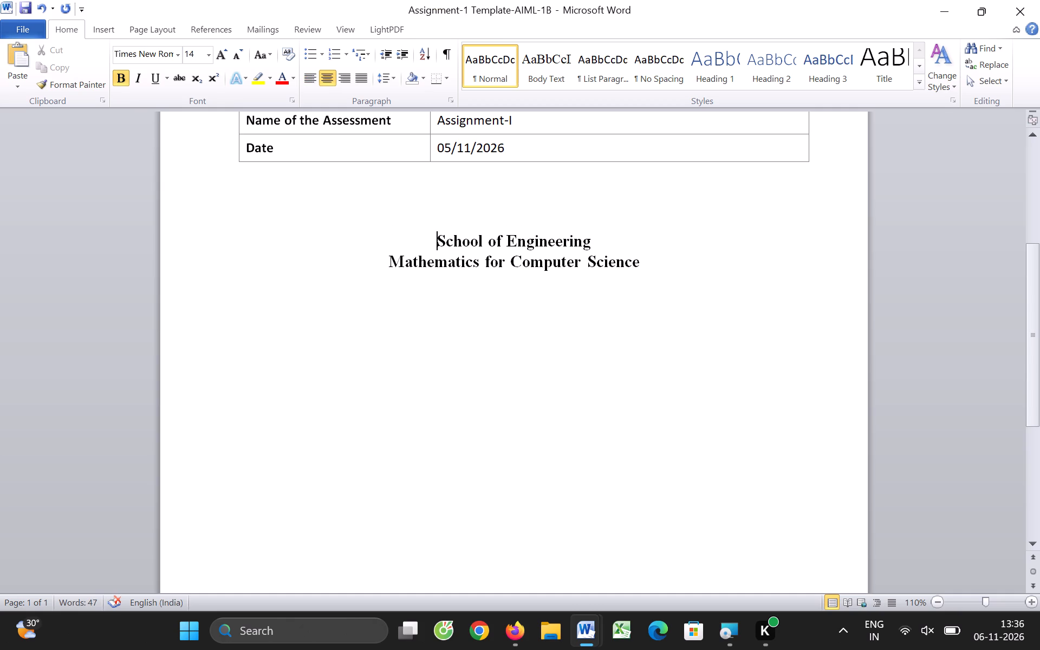
Set the font size of the "School of Engineering" and "Mathematics for Computer Science" heading lines to 24.
left_click_drag(624, 256, 649, 264)
left_click(649, 264)
left_click_drag(649, 264, 391, 238)
left_click_drag(642, 266, 471, 241)
left_click_drag(646, 258, 441, 245)
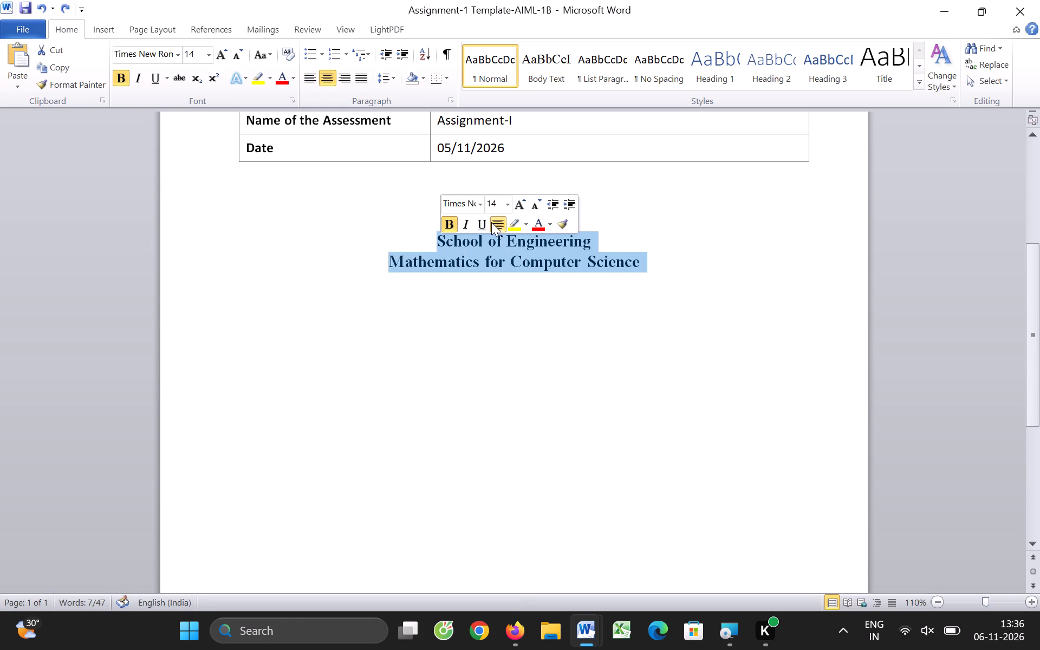
left_click(508, 210)
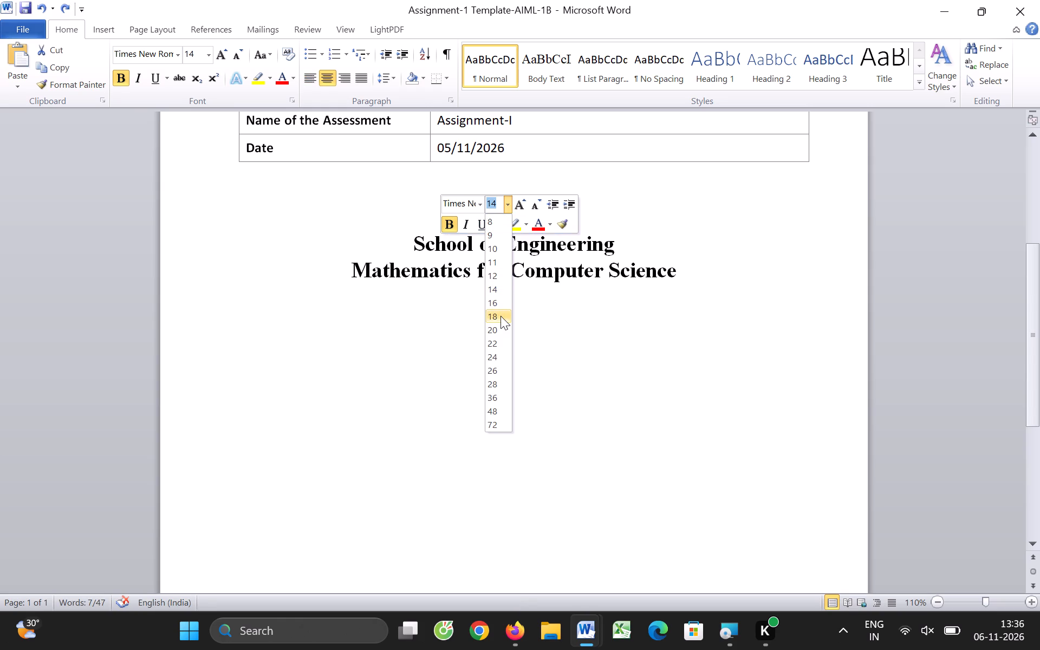
left_click(492, 361)
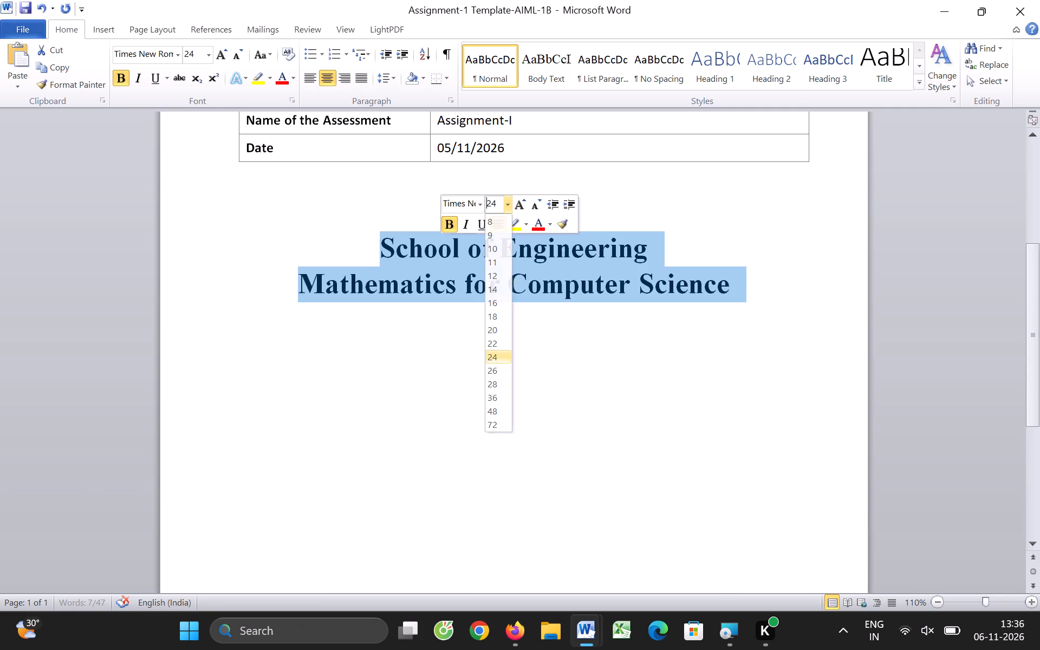
left_click(623, 374)
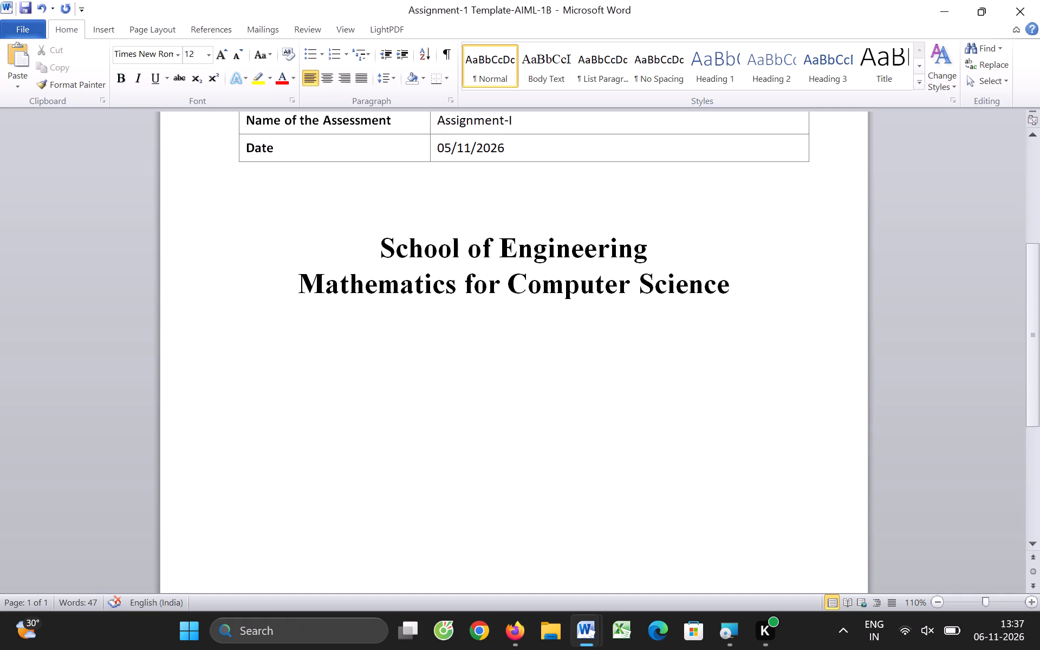
Copy question Q1 on propositional logic with sub-questions a and b from assignment_1_105 and return to the Assignment-1 Template-AIML-1B document.
left_click(490, 366)
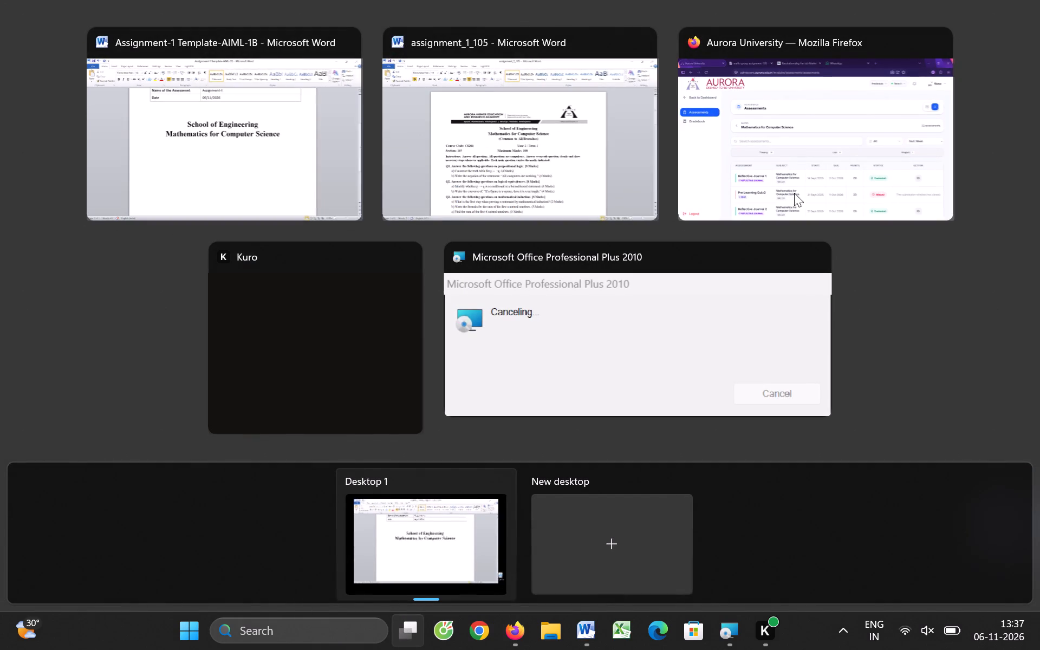
left_click(506, 173)
left_click(342, 347)
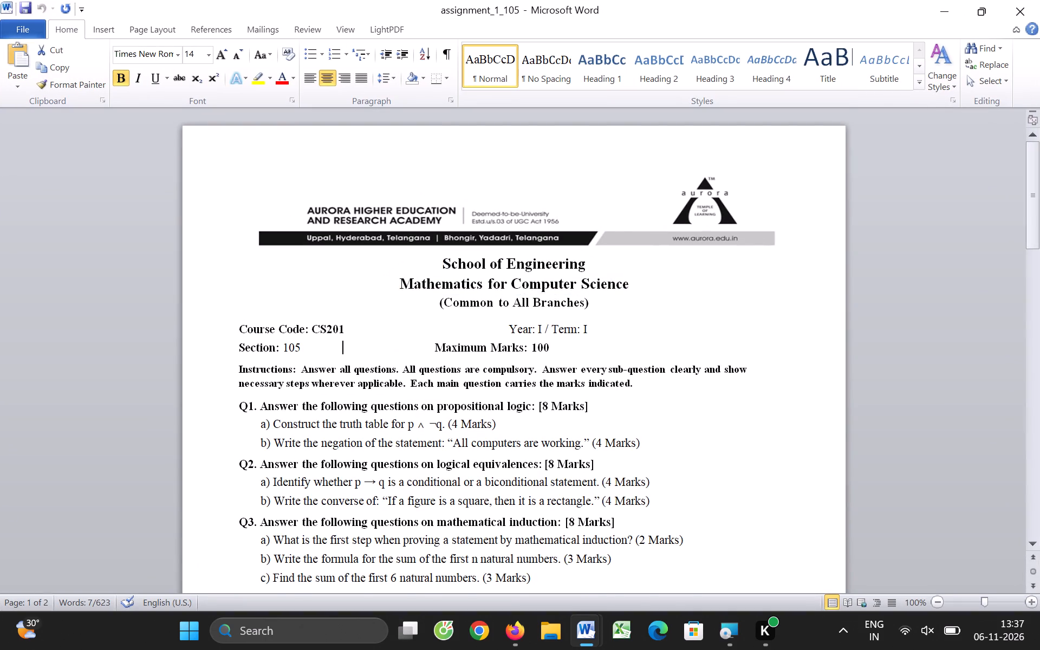
scroll(342, 347, "down", 1)
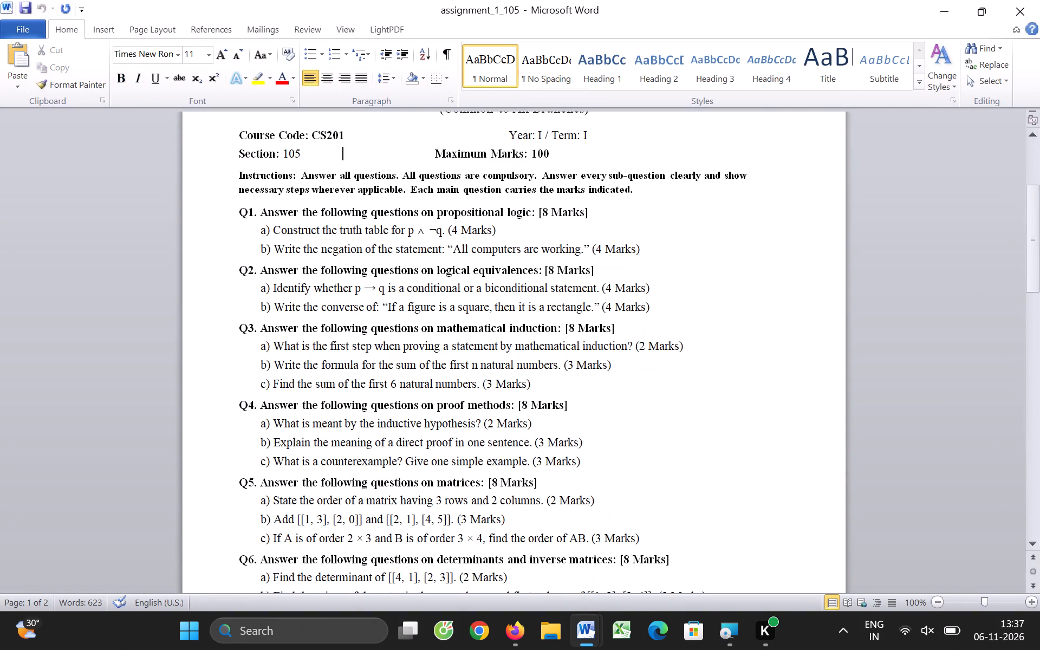
left_click_drag(652, 245, 528, 242)
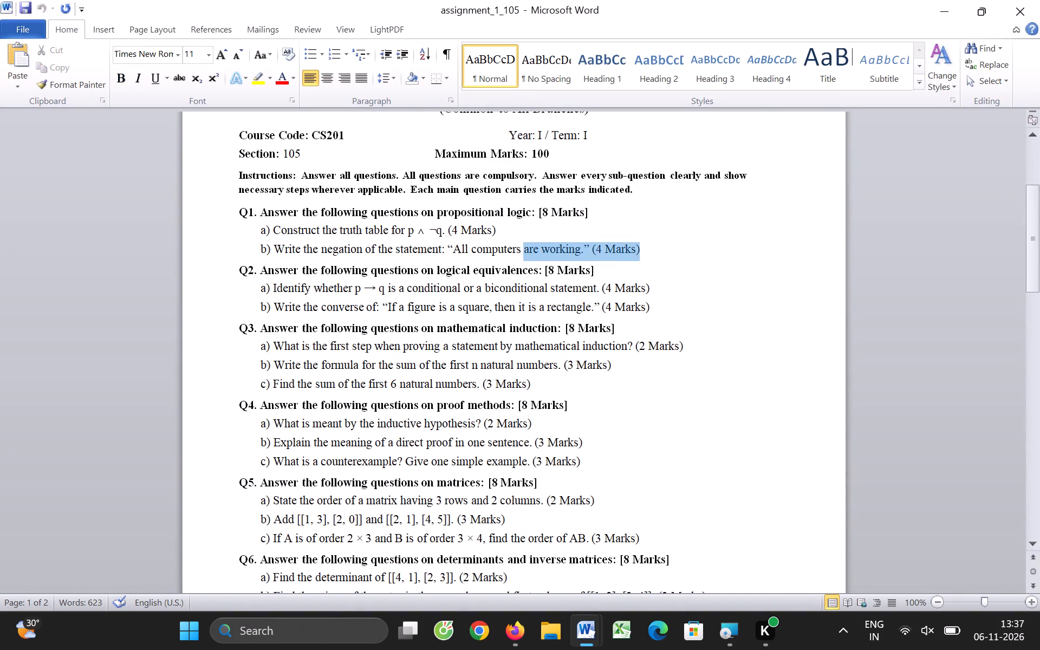
left_click_drag(528, 242, 227, 212)
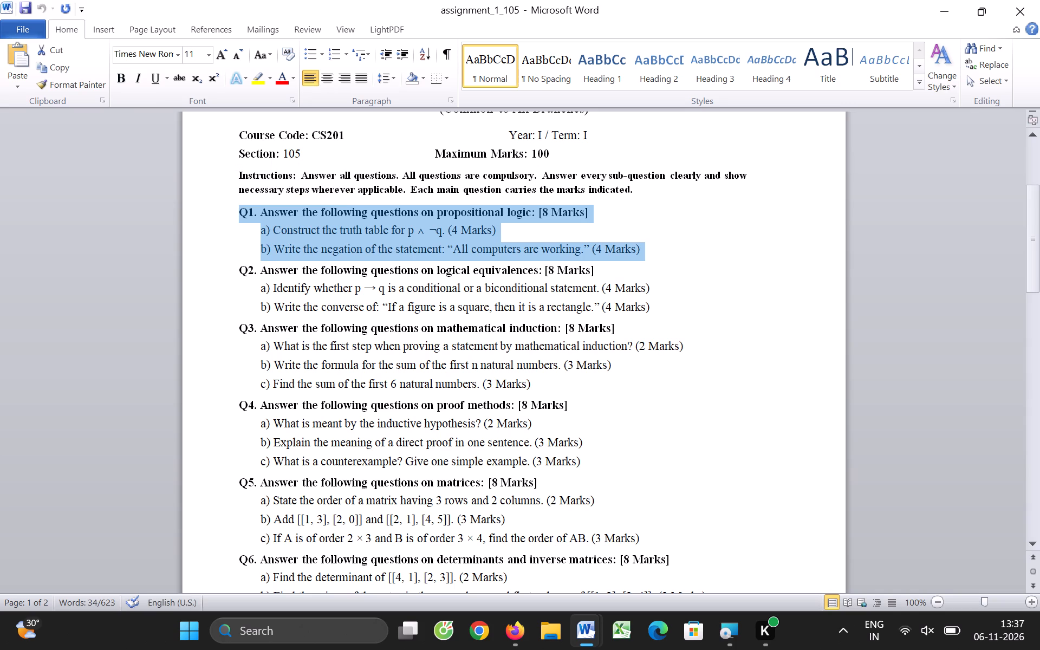
key("ctrl+c")
left_click(458, 139)
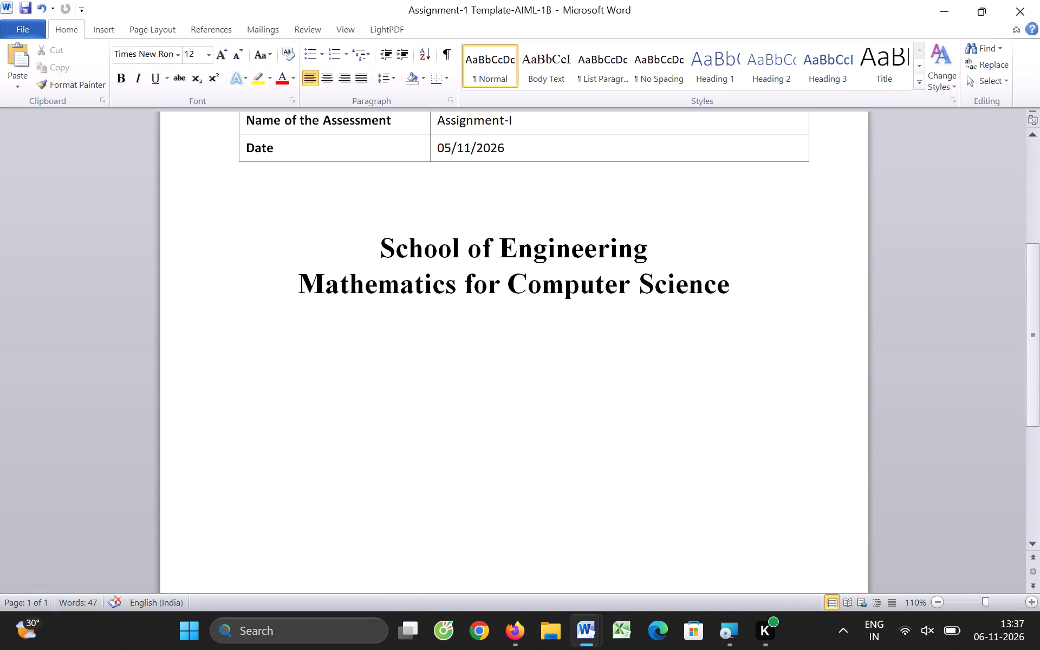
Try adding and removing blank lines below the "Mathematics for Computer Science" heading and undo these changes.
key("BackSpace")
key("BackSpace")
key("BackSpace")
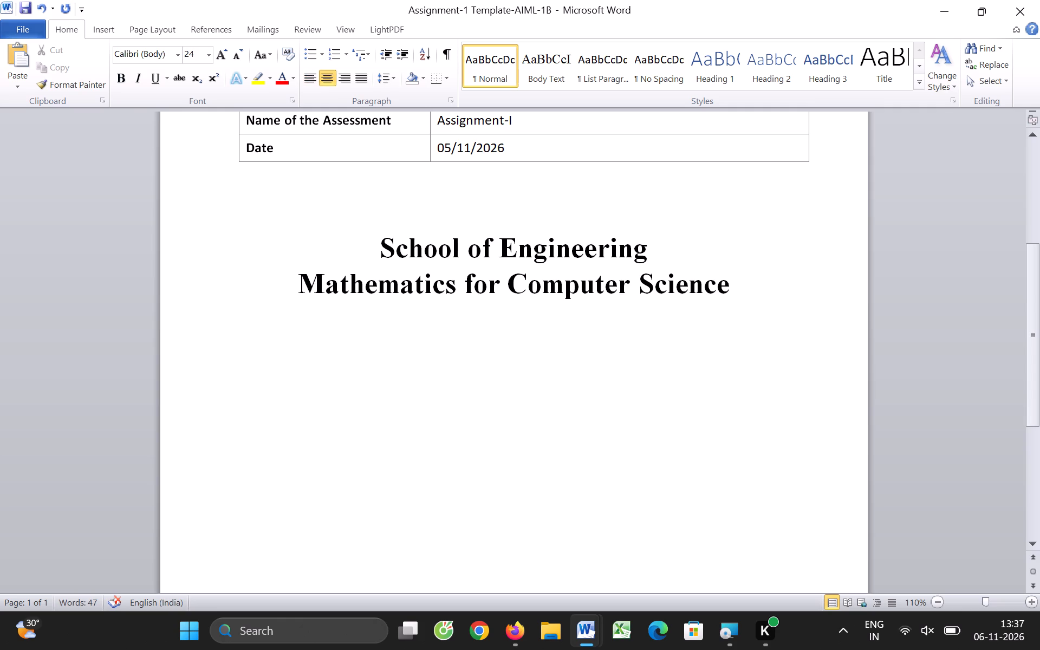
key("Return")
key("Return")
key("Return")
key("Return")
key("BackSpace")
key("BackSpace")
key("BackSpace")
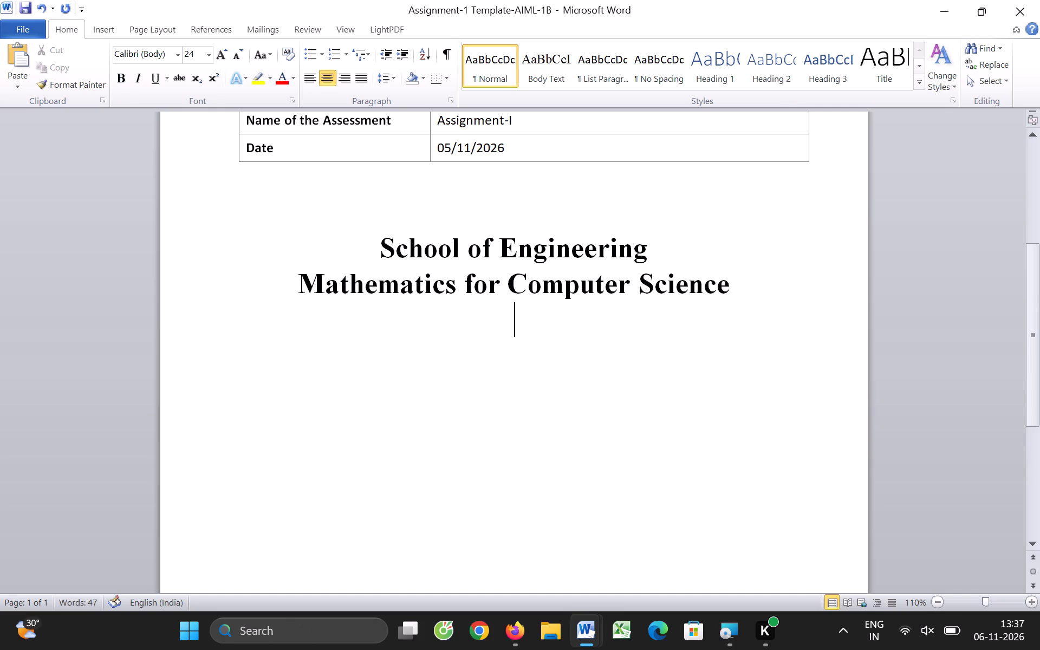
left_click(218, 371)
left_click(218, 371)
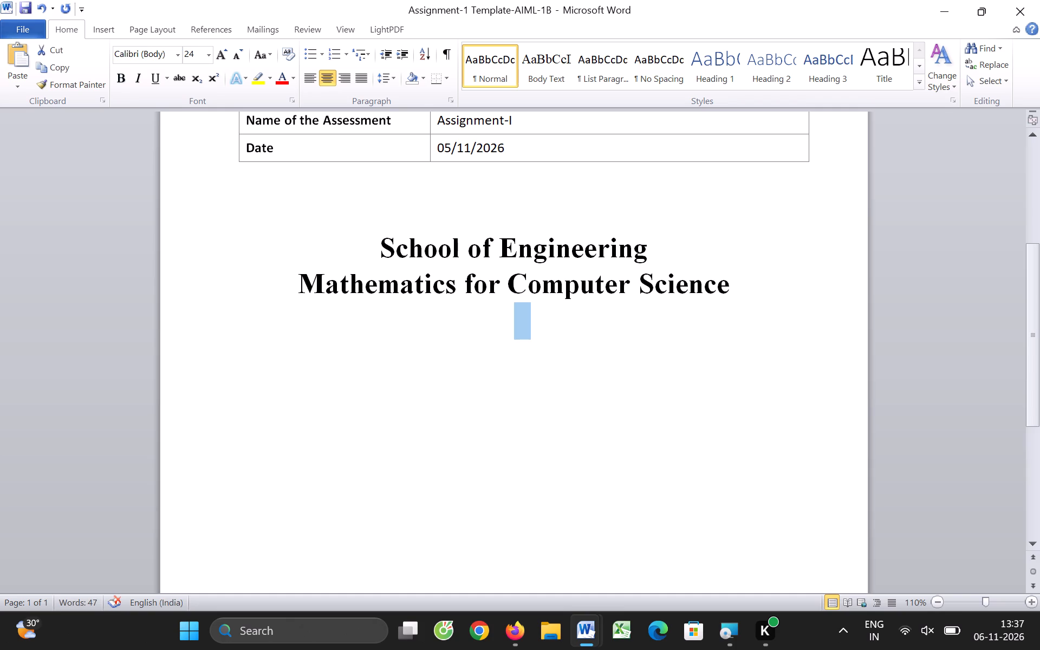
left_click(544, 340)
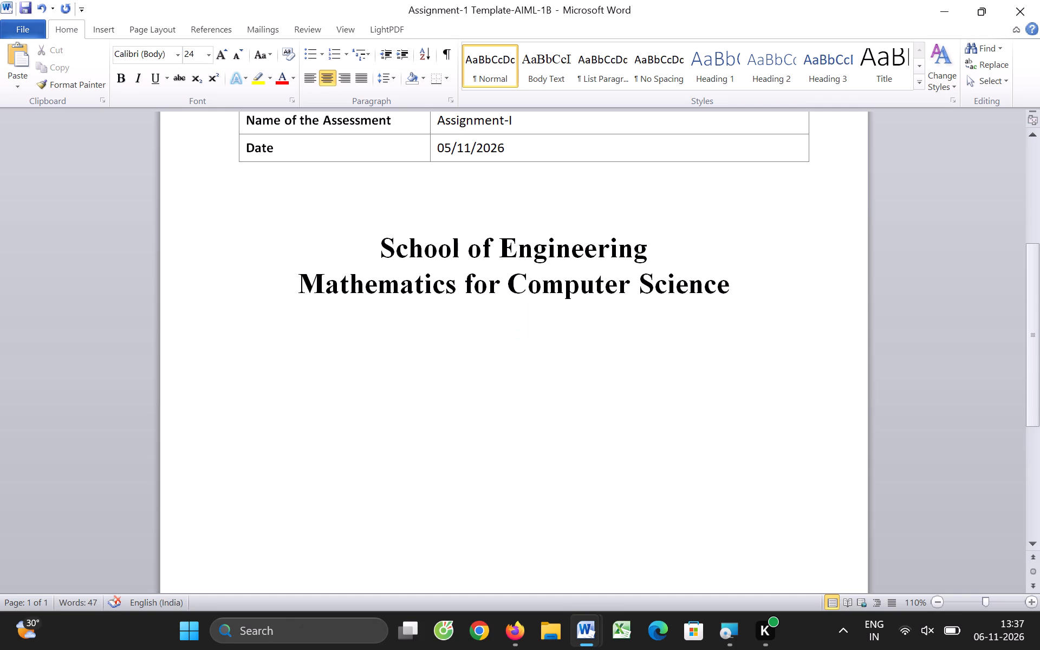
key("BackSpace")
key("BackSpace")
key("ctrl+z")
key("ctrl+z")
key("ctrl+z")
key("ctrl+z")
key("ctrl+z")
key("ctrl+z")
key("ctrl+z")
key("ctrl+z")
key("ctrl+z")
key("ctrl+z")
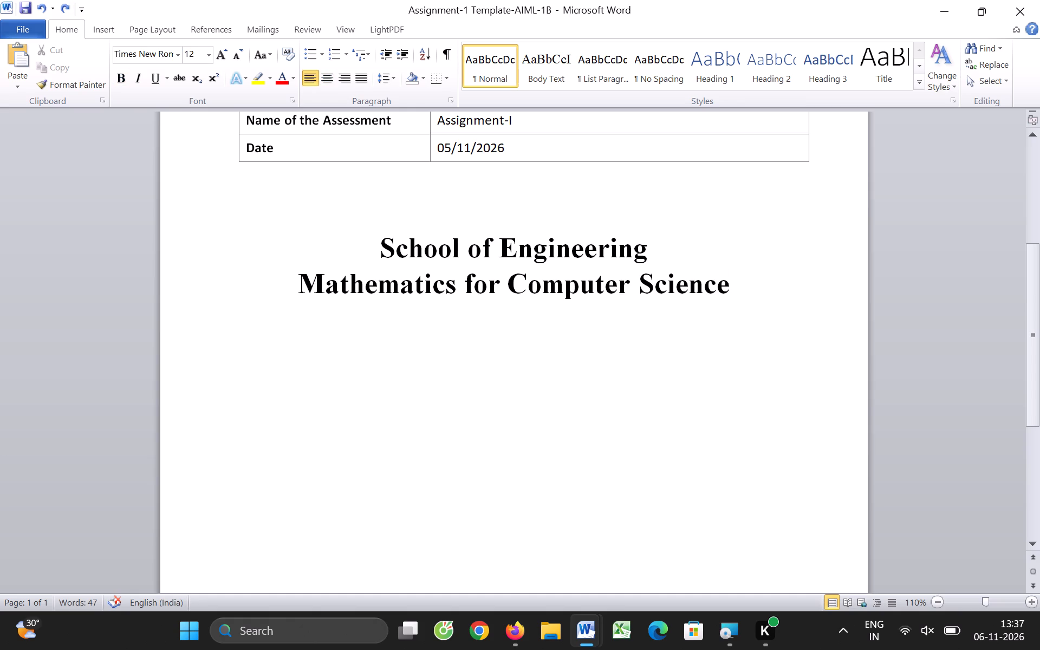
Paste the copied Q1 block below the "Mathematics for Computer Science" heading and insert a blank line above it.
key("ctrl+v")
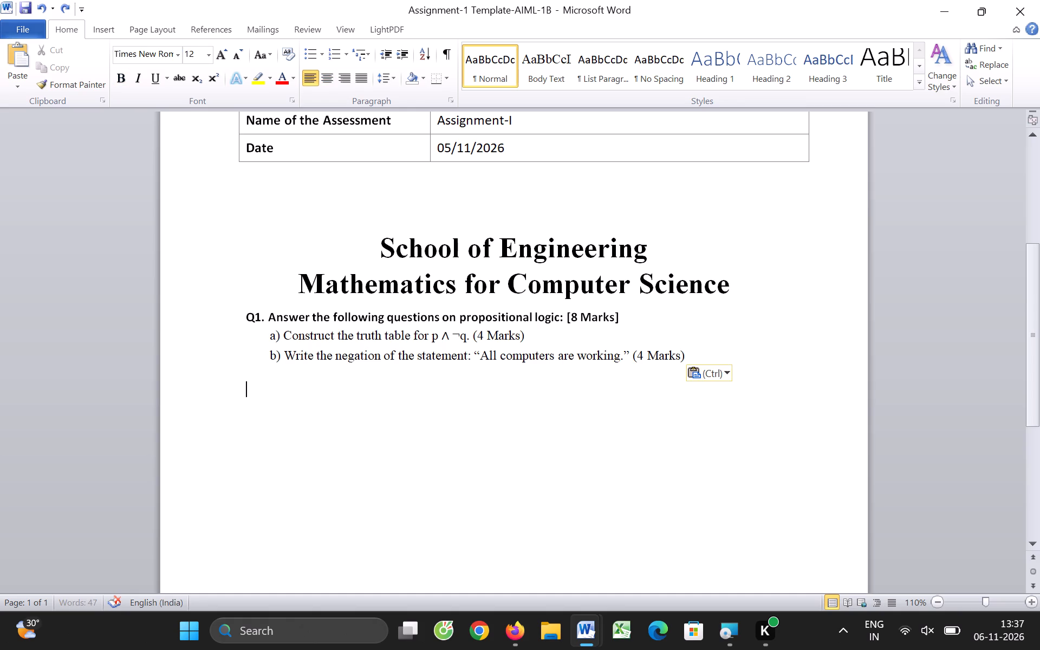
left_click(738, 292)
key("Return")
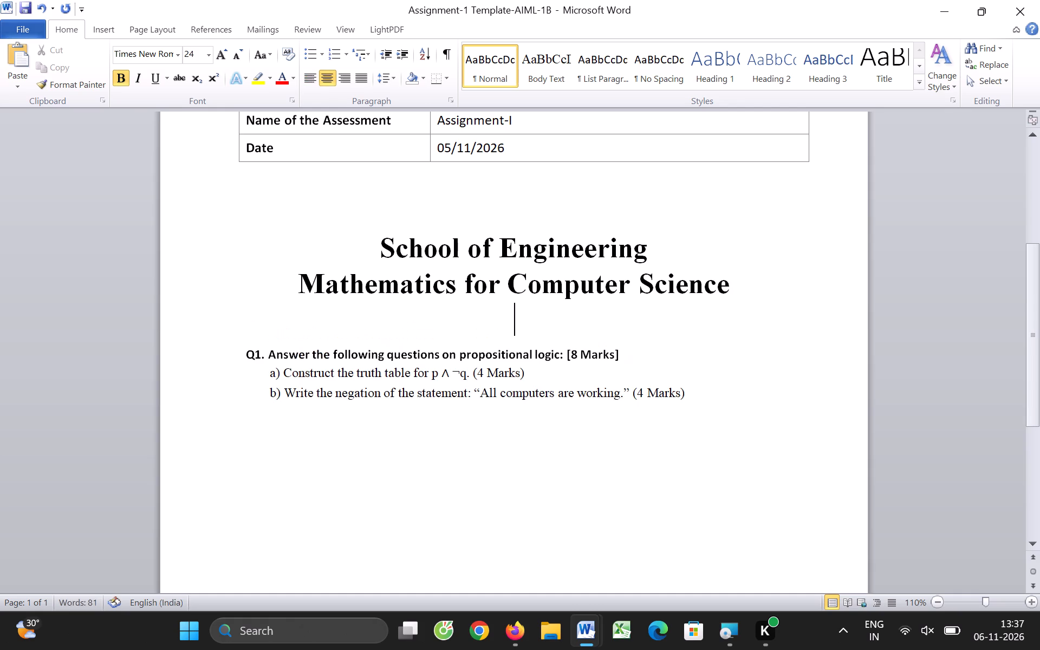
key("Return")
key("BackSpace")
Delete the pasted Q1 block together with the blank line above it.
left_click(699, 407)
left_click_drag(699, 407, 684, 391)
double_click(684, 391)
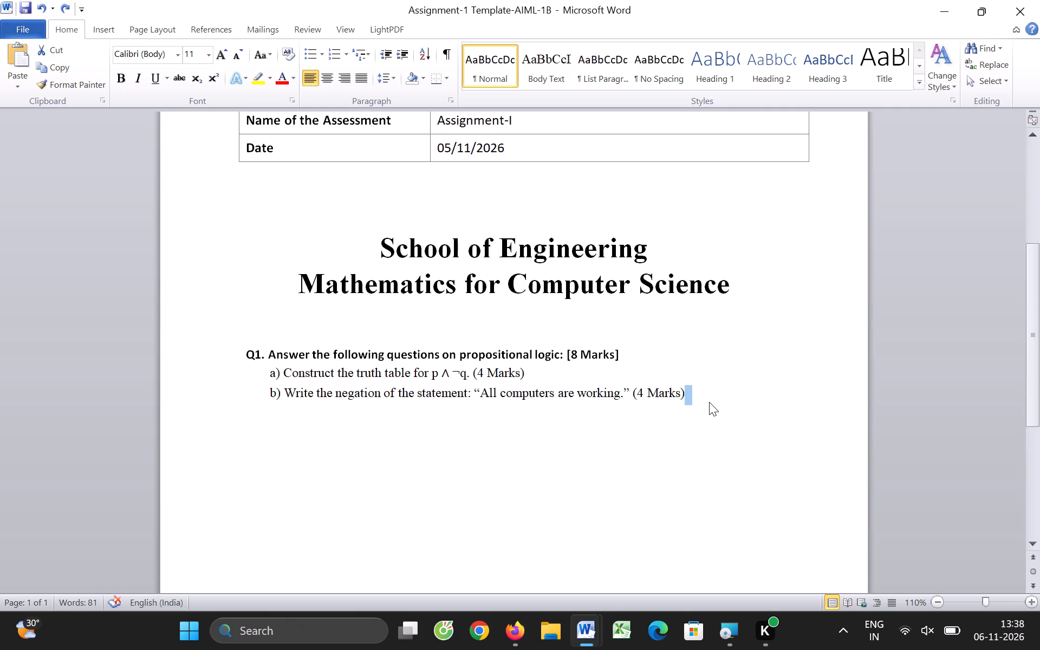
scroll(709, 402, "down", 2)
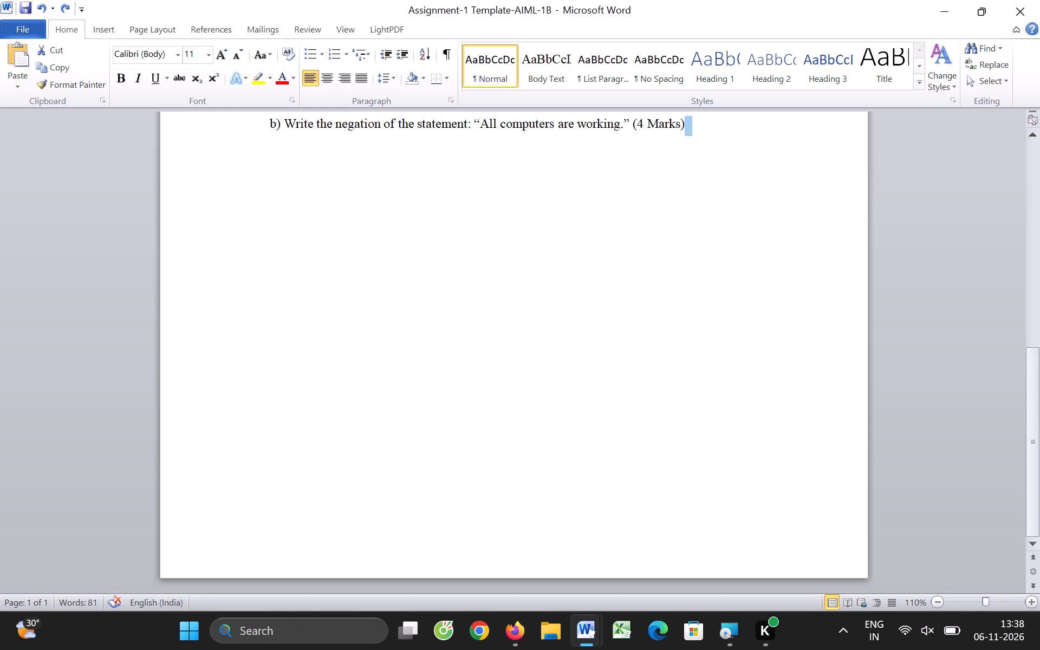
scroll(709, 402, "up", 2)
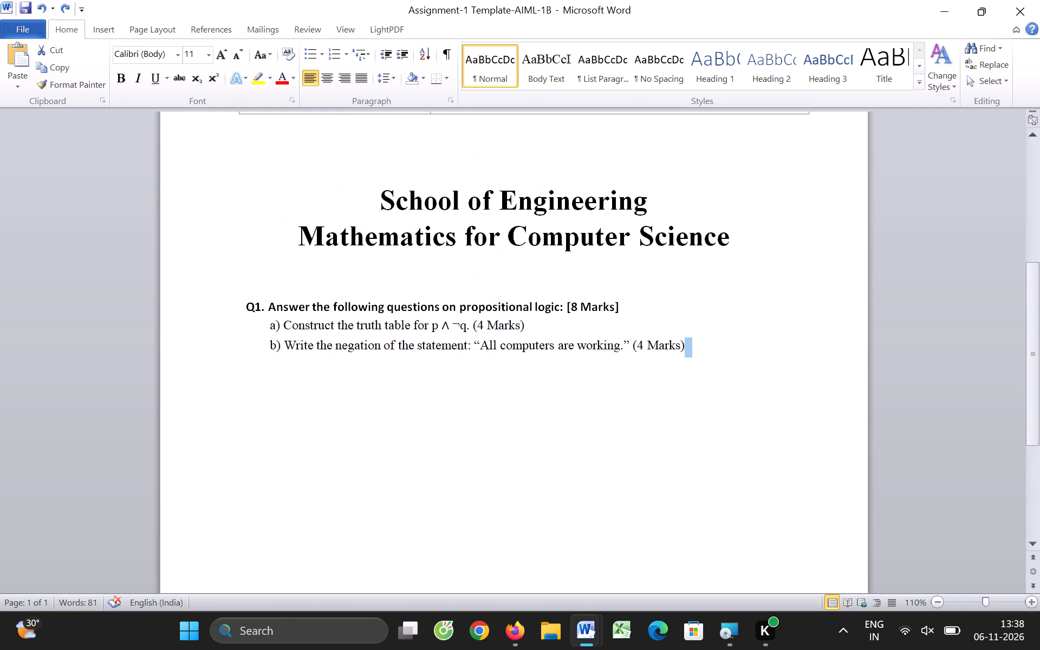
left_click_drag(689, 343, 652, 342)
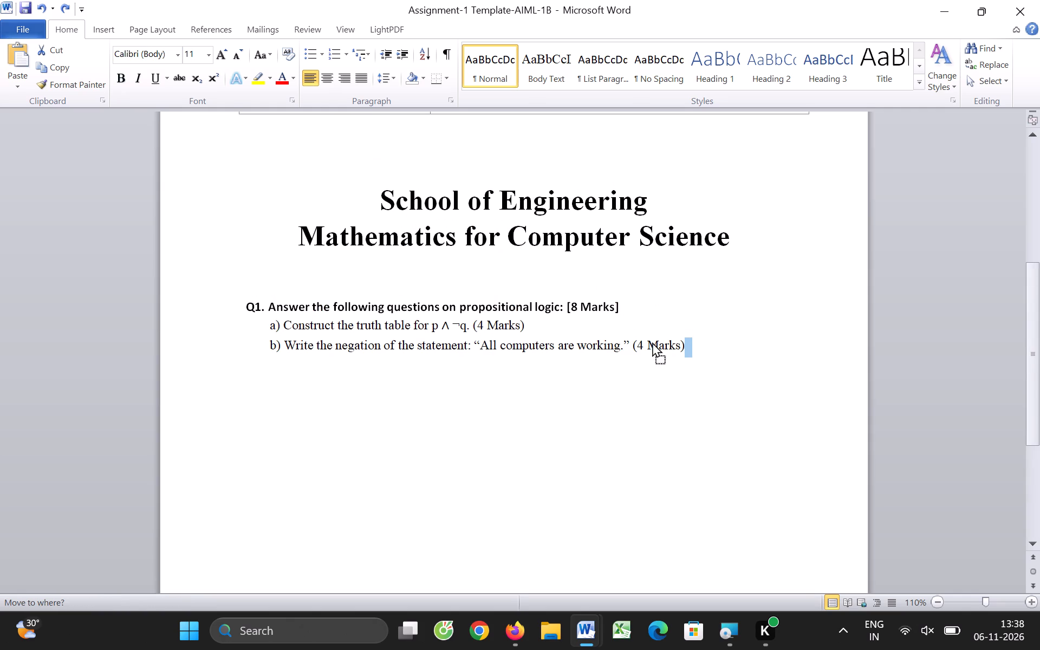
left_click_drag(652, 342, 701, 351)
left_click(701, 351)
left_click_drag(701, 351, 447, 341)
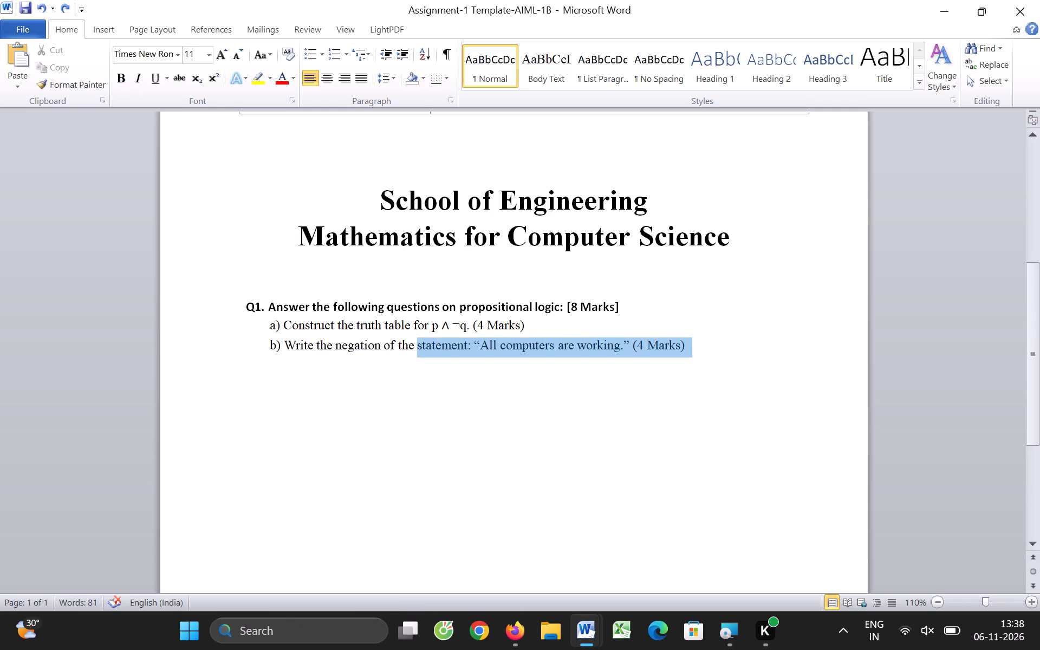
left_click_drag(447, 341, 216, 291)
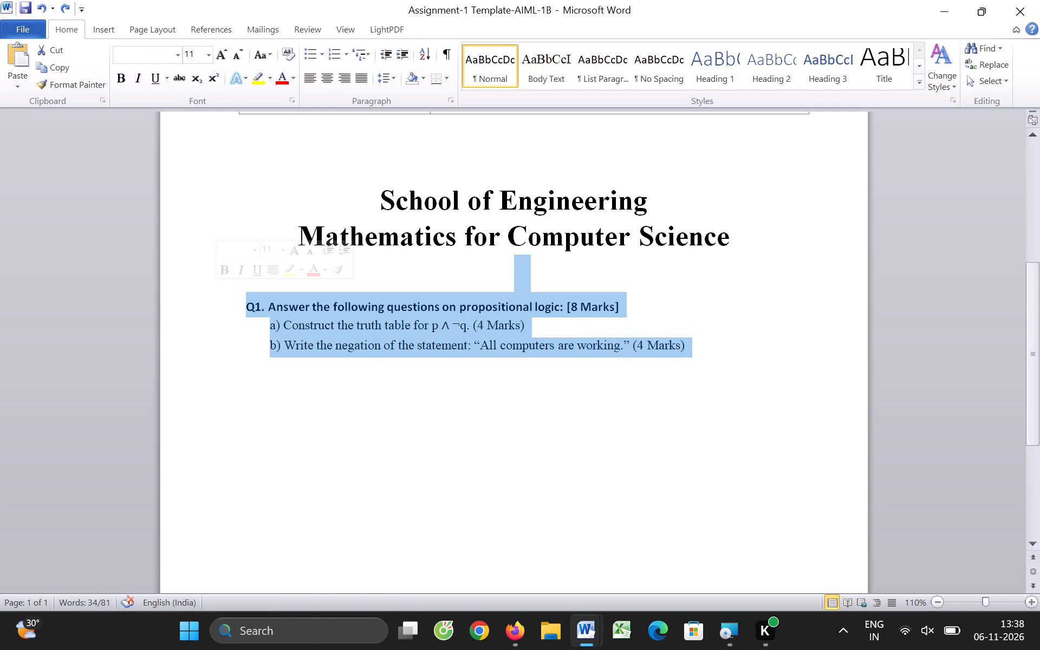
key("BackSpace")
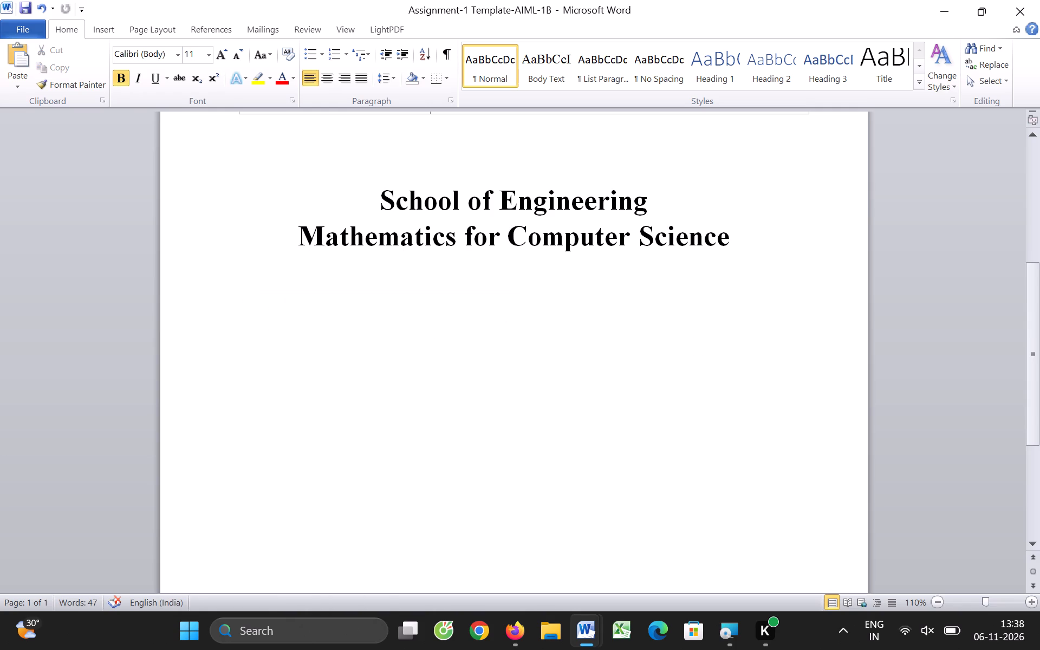
Paste the copied Q1 block below the "Mathematics for Computer Science" heading, keeping only its text.
key("ctrl+v")
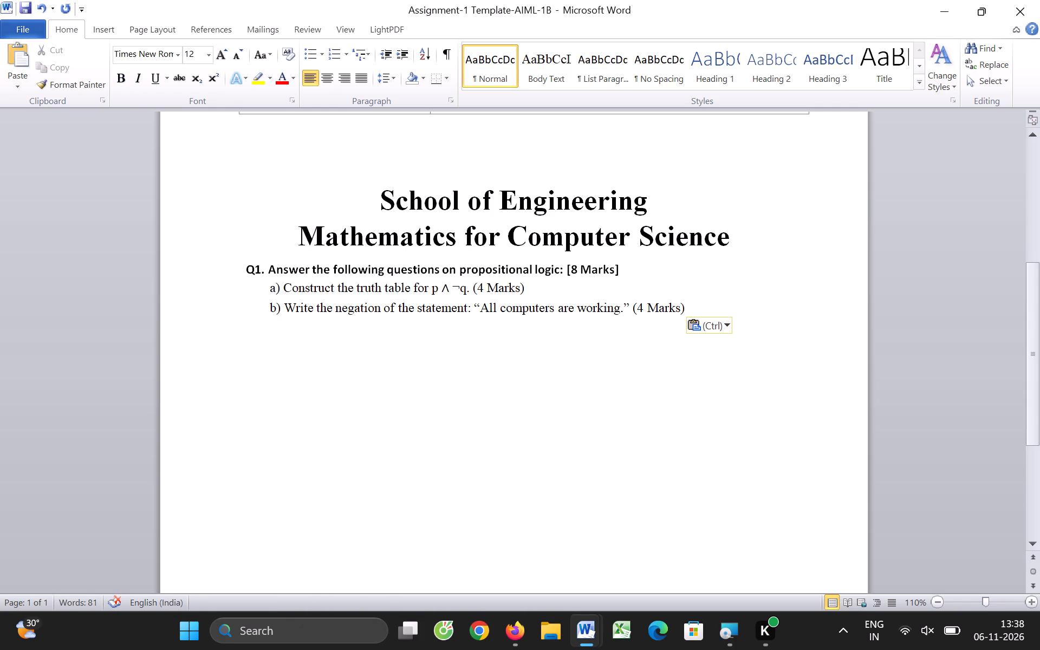
left_click(725, 329)
left_click(764, 362)
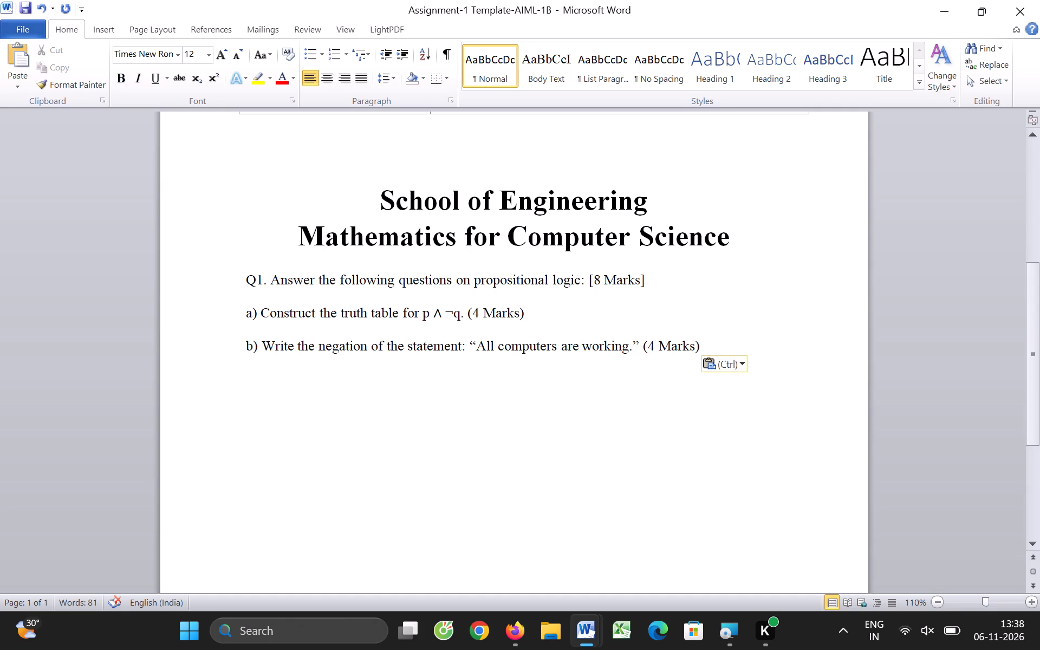
Insert a blank line between the "Mathematics for Computer Science" heading and the Q1 line.
left_click(733, 240)
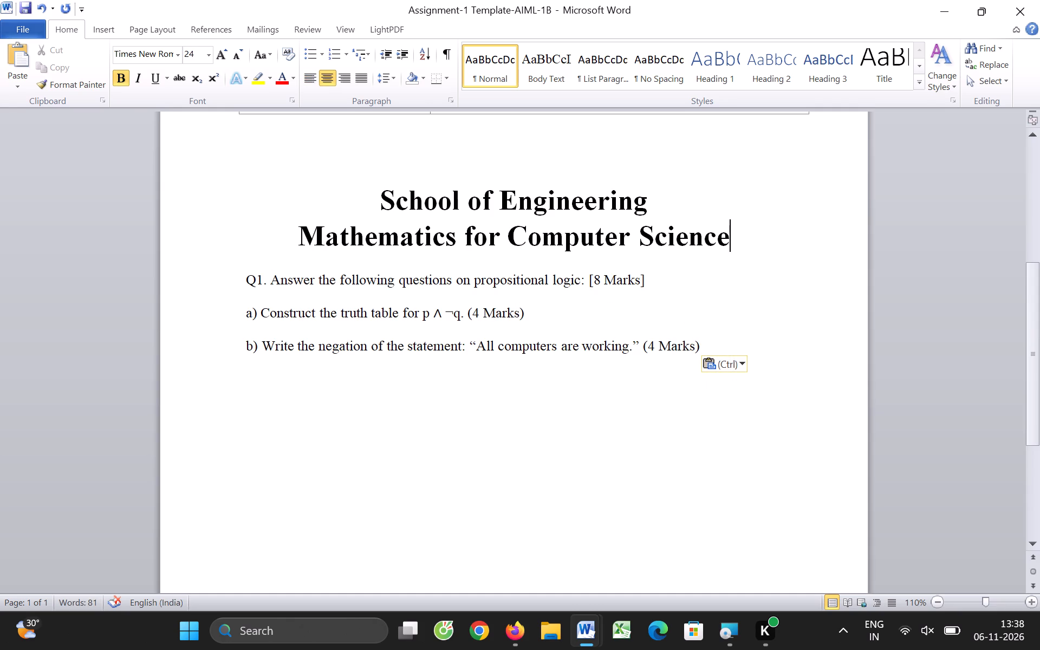
key("Return")
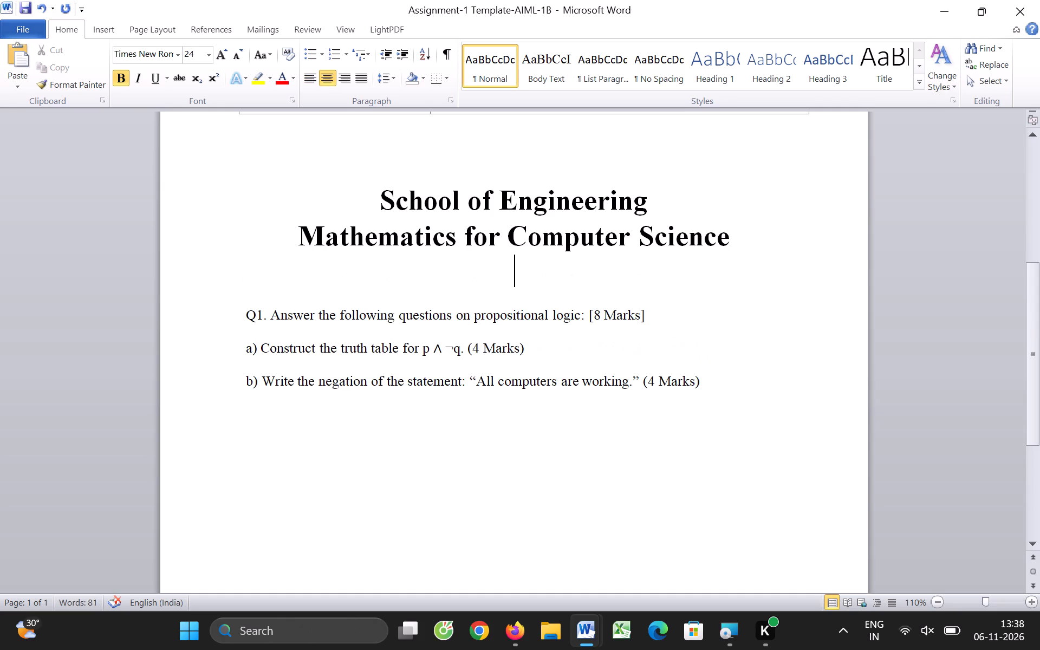
Set the font size of the whole Q1 block, including parts a and b, to 14.
left_click(830, 387)
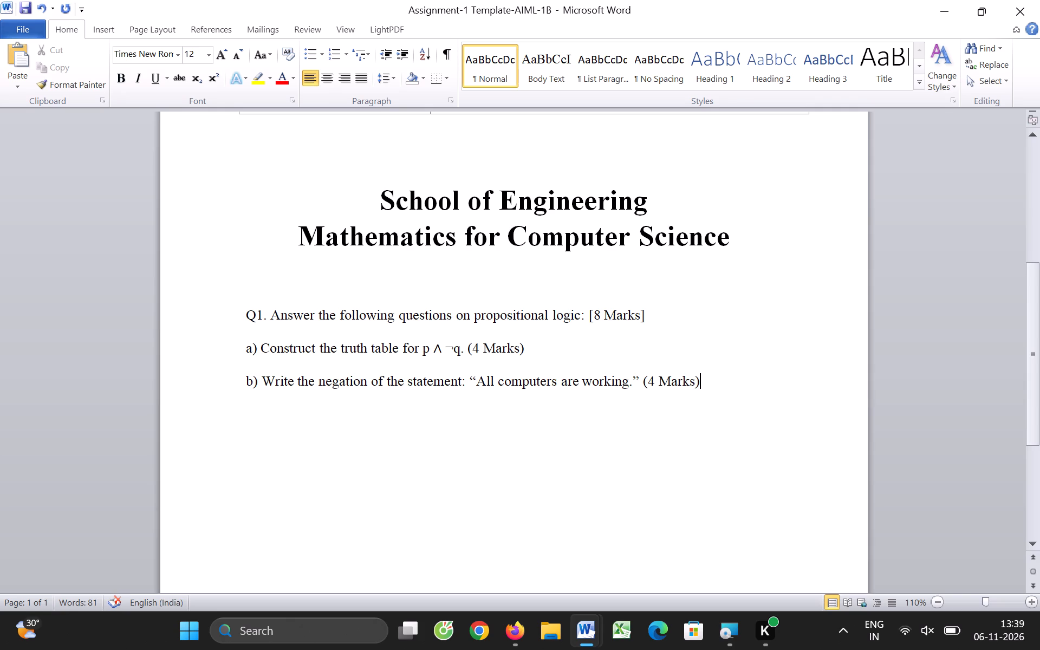
scroll(830, 387, "up", 1)
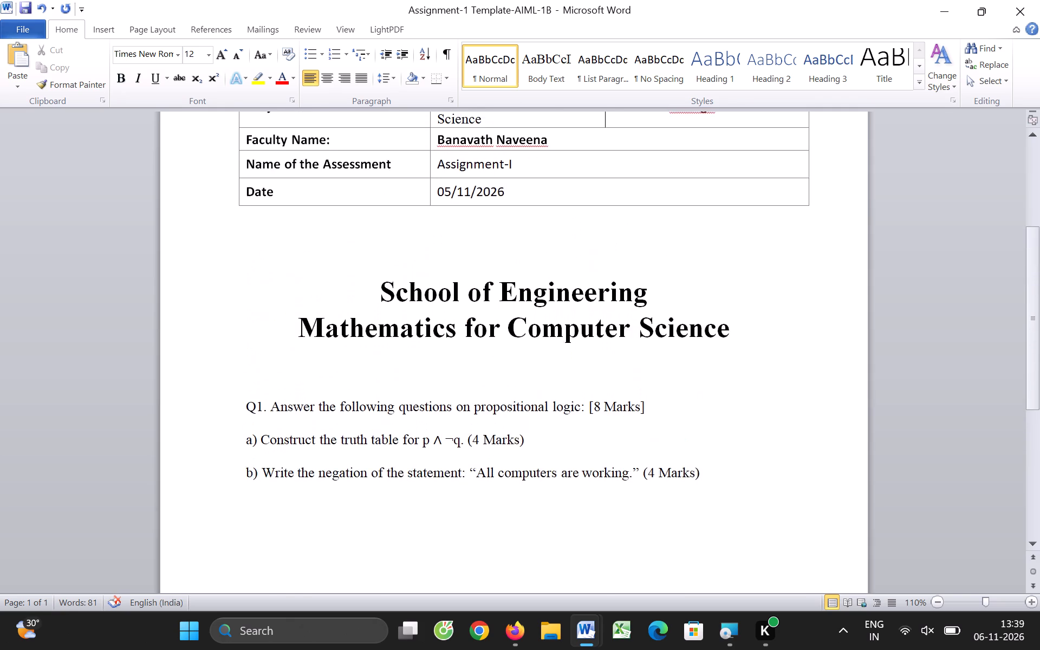
scroll(830, 387, "down", 1)
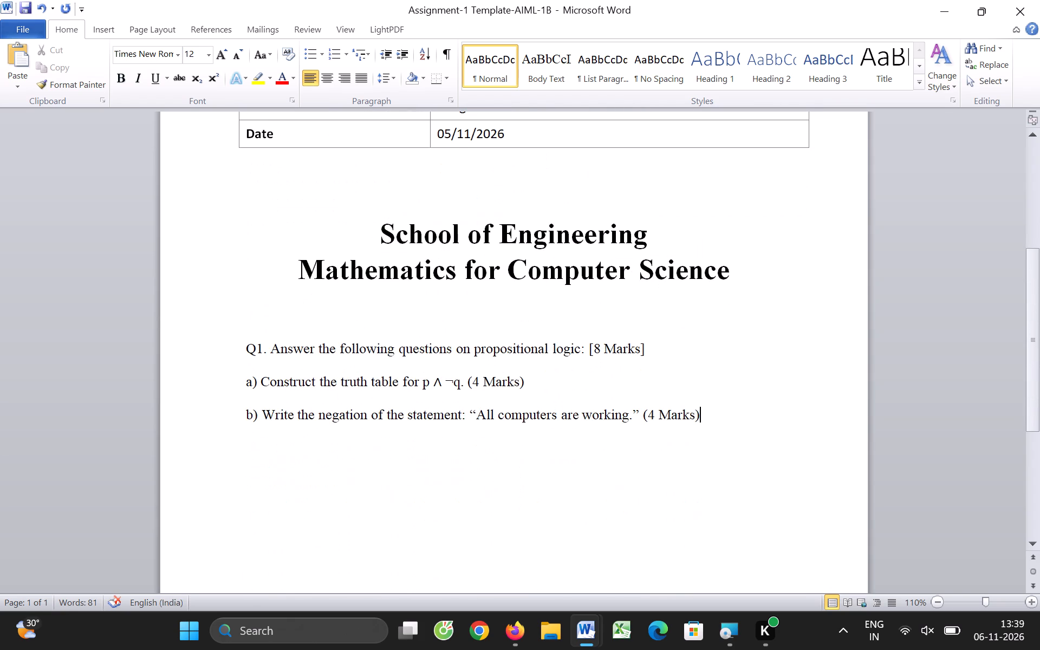
left_click_drag(702, 417, 199, 333)
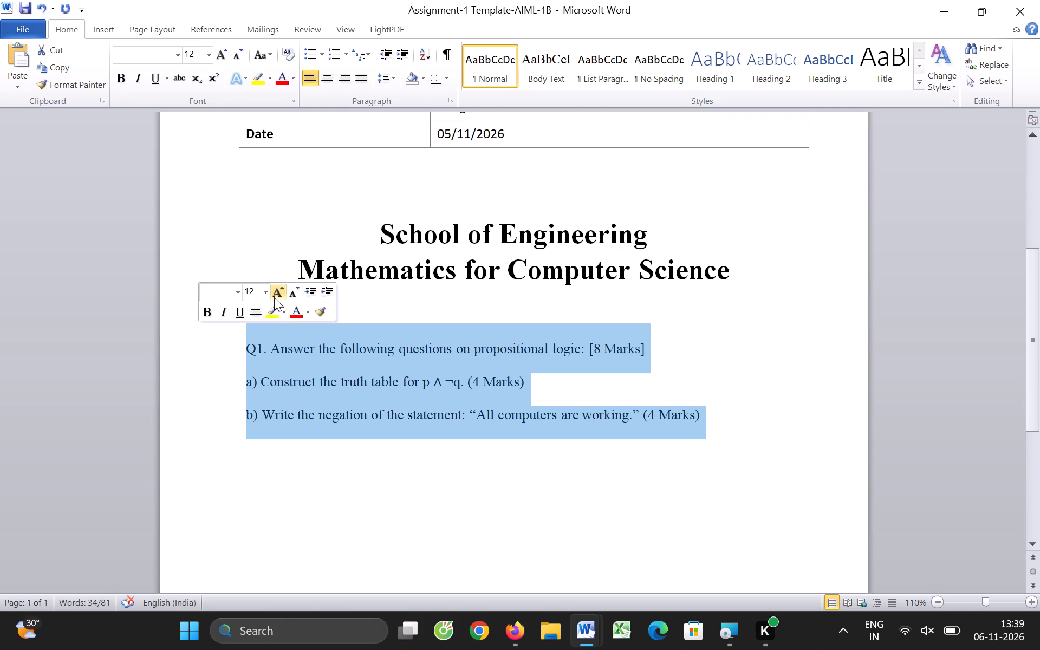
left_click(264, 293)
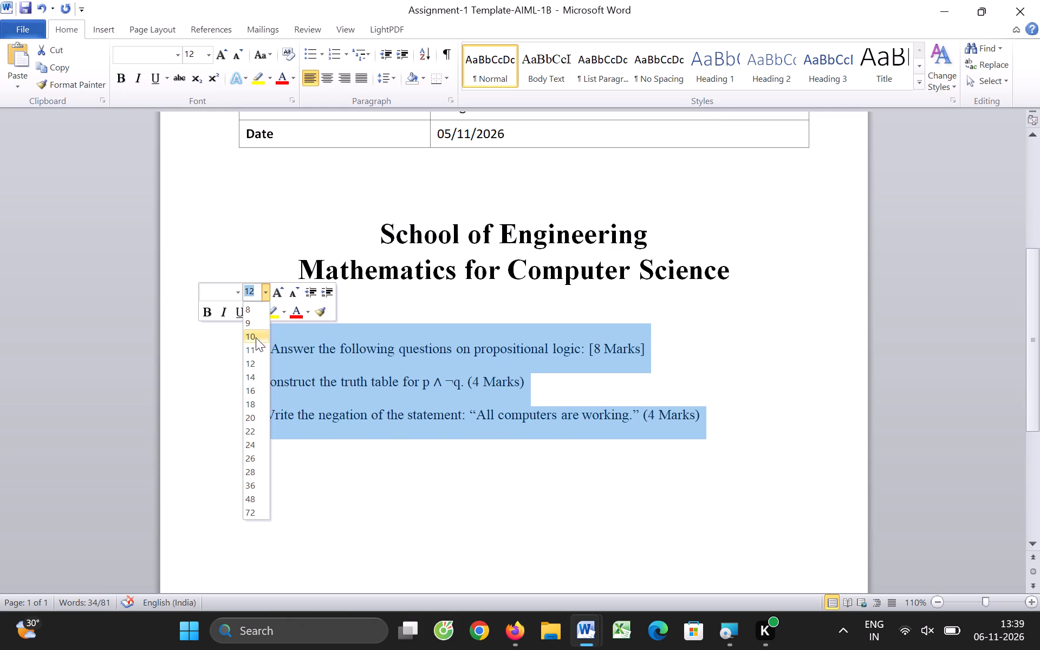
left_click(250, 376)
left_click(281, 373)
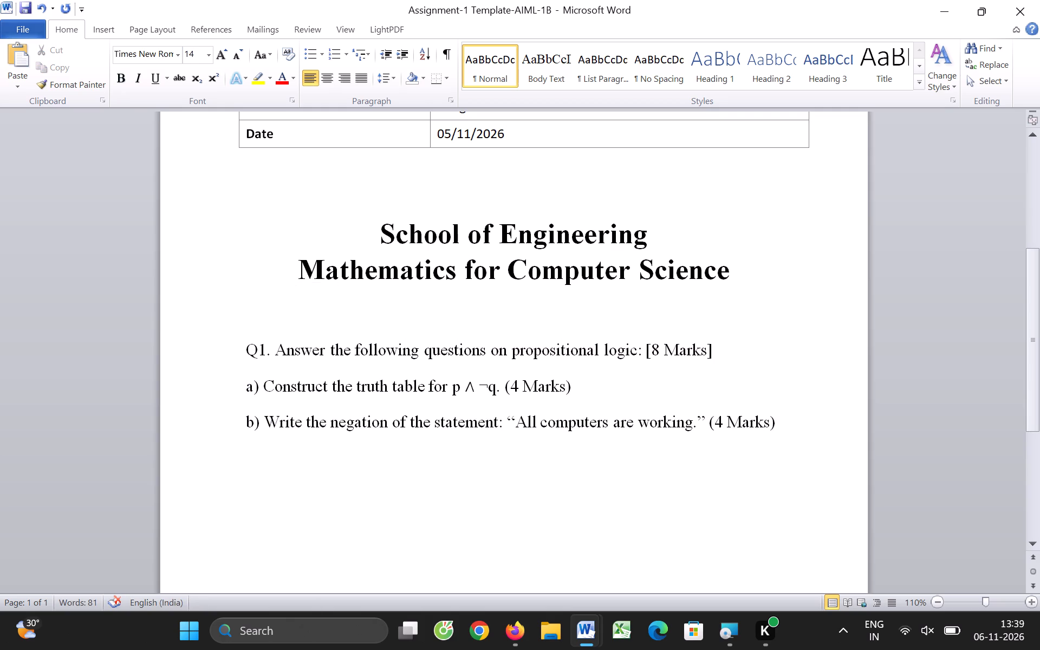
Change the font colour of the "Q1." label to the light blue theme colour.
left_click(272, 349)
left_click_drag(274, 350, 239, 353)
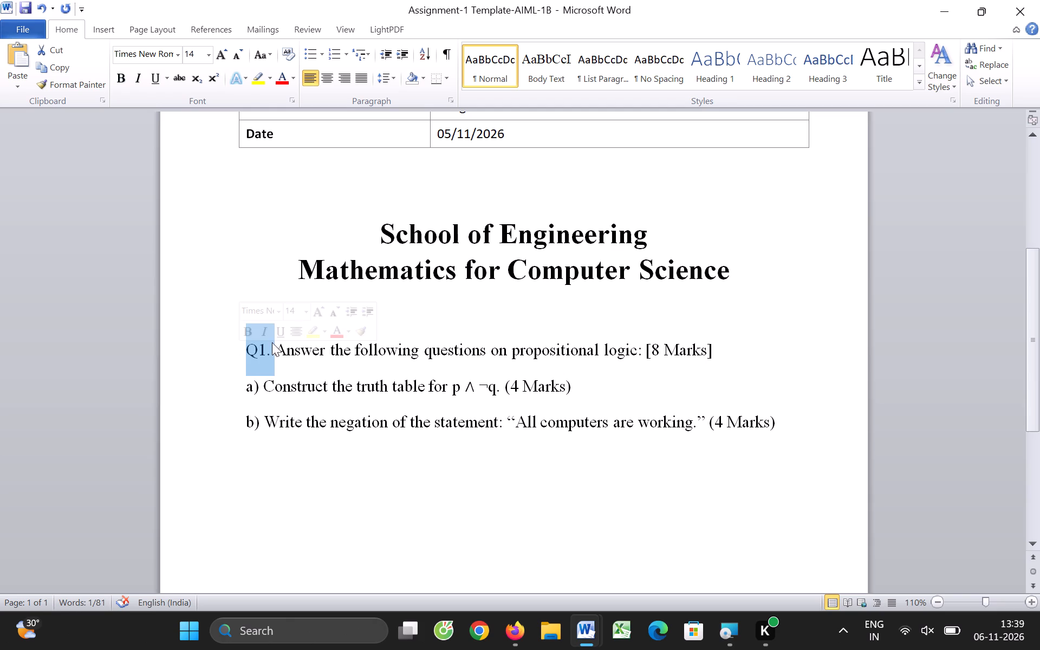
left_click(334, 333)
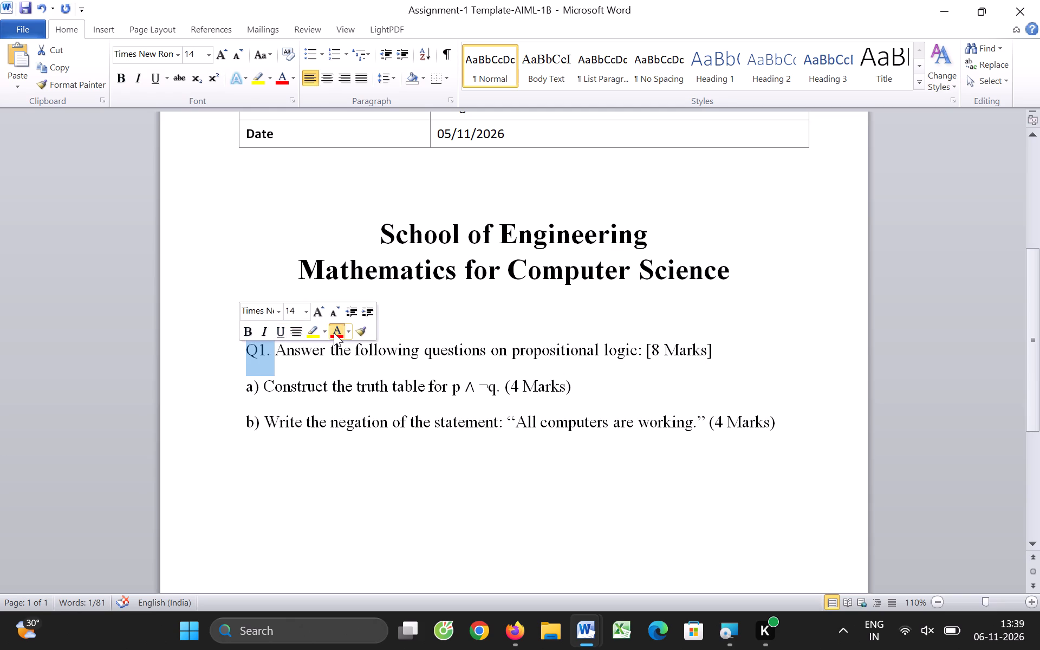
left_click(351, 332)
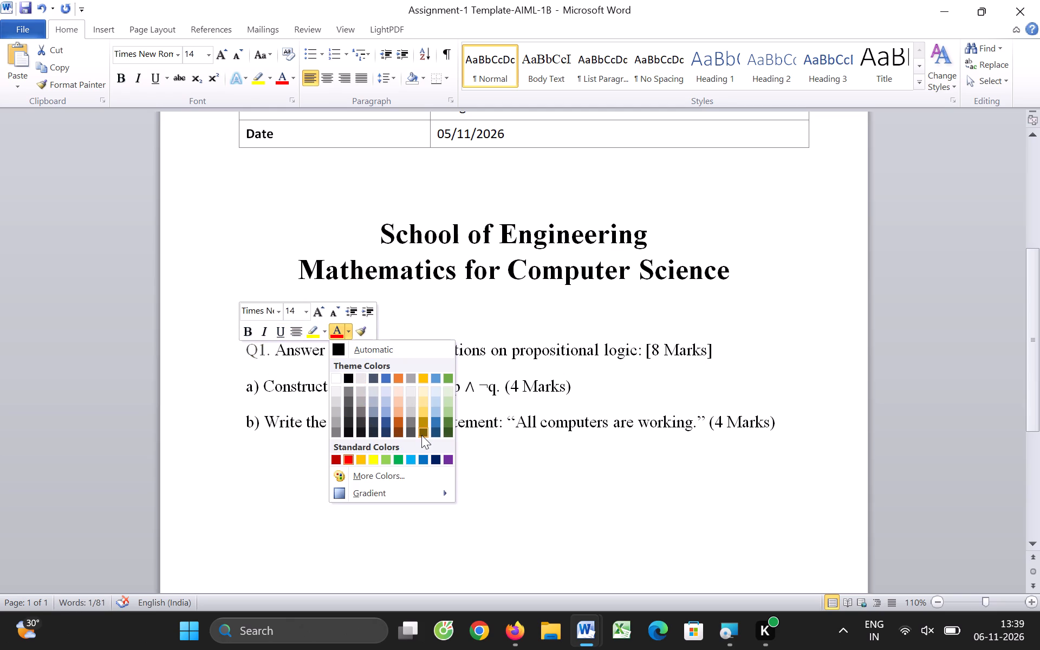
left_click(432, 376)
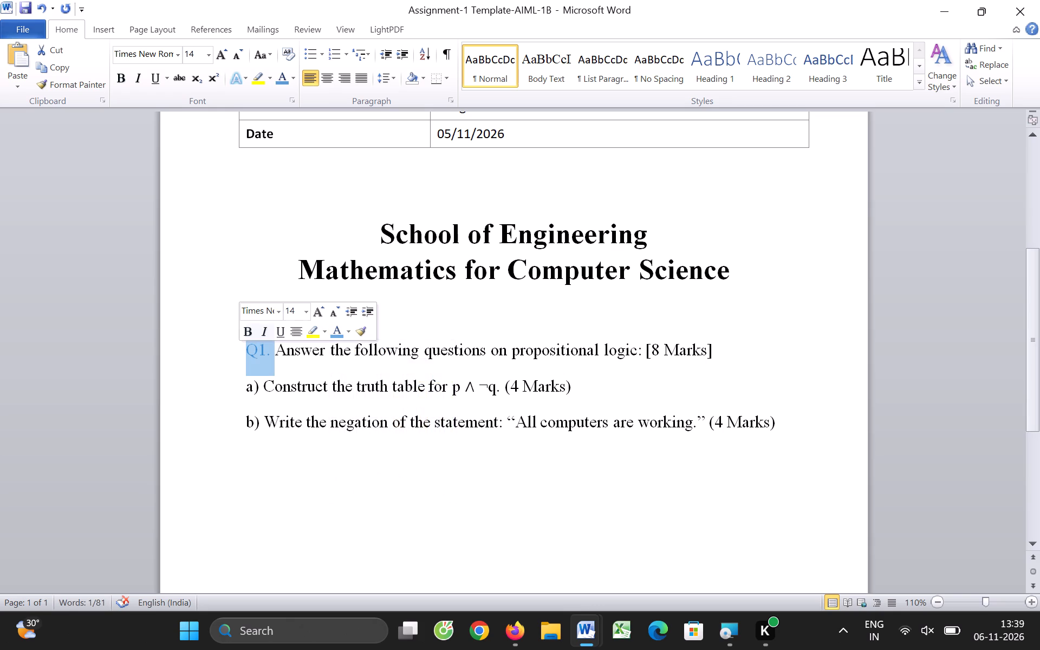
left_click(441, 294)
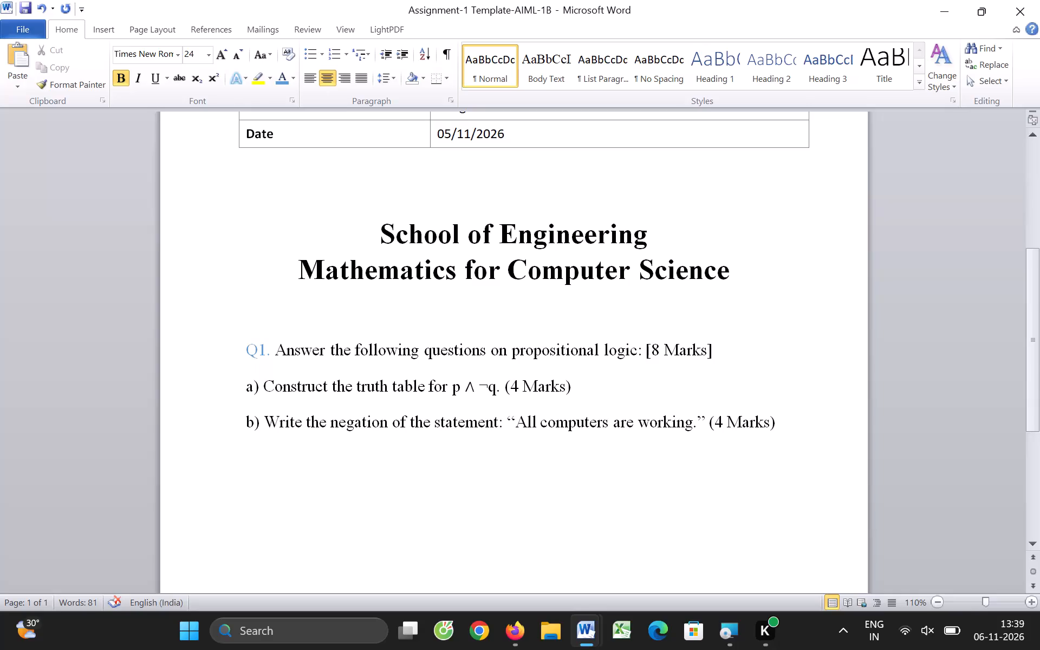
Start a new line after part b of Q1, below "All computers are working." (4 Marks).
scroll(441, 294, "down", 1)
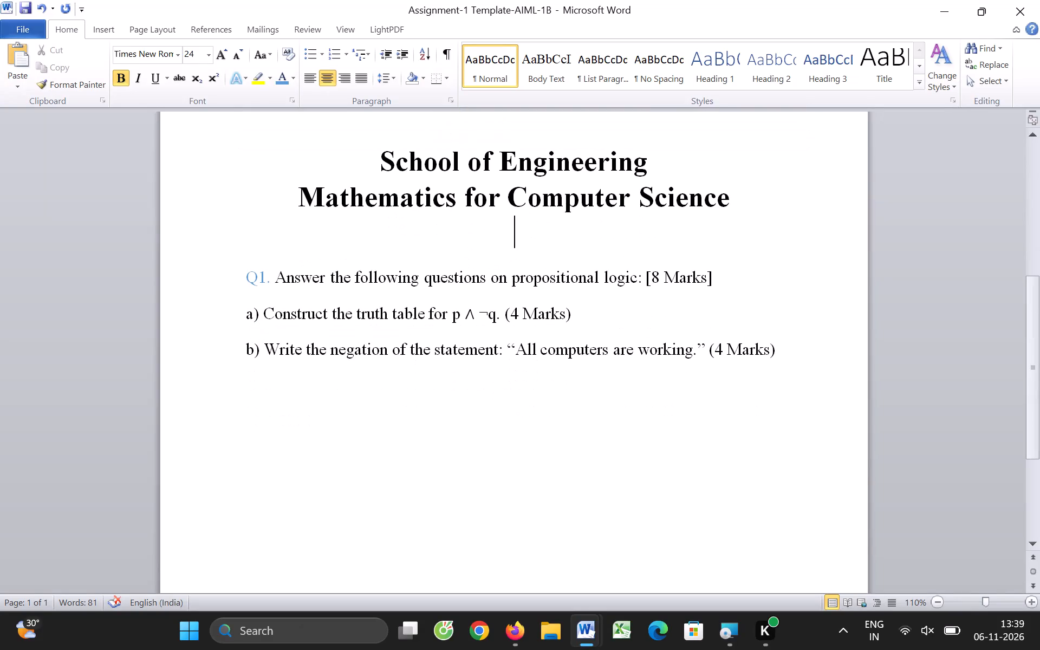
left_click(792, 354)
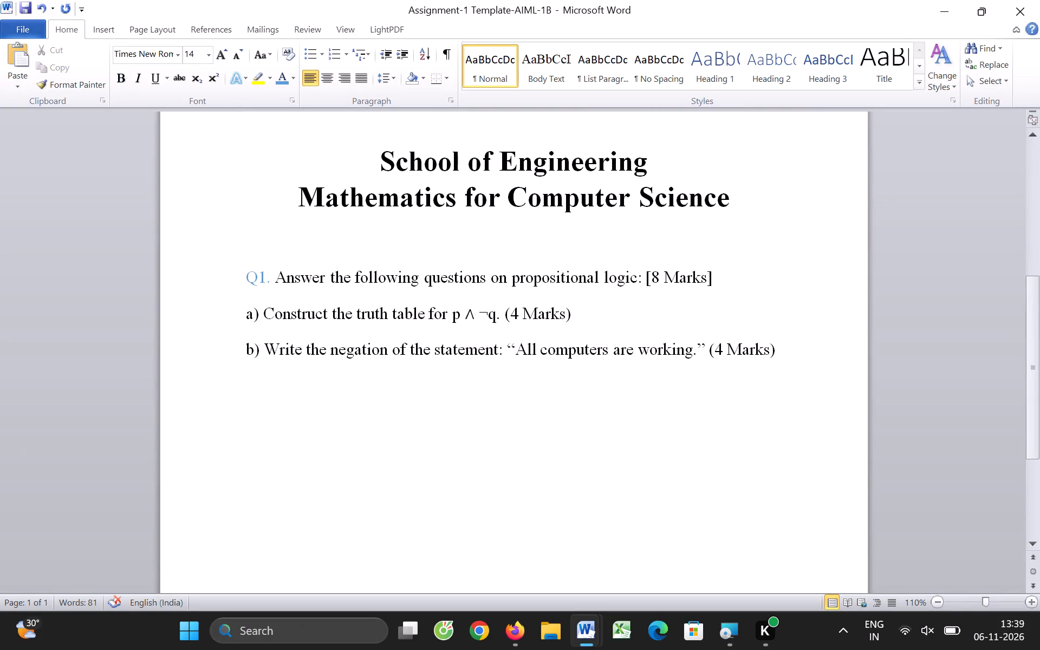
key("Return")
scroll(792, 354, "down", 1)
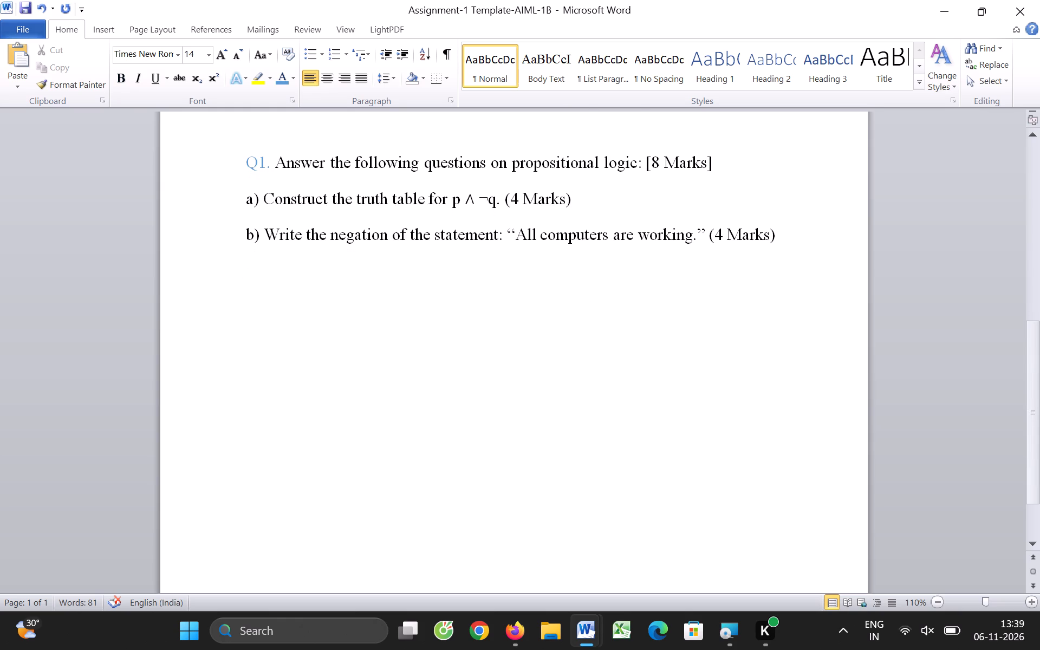
scroll(792, 354, "down", 1)
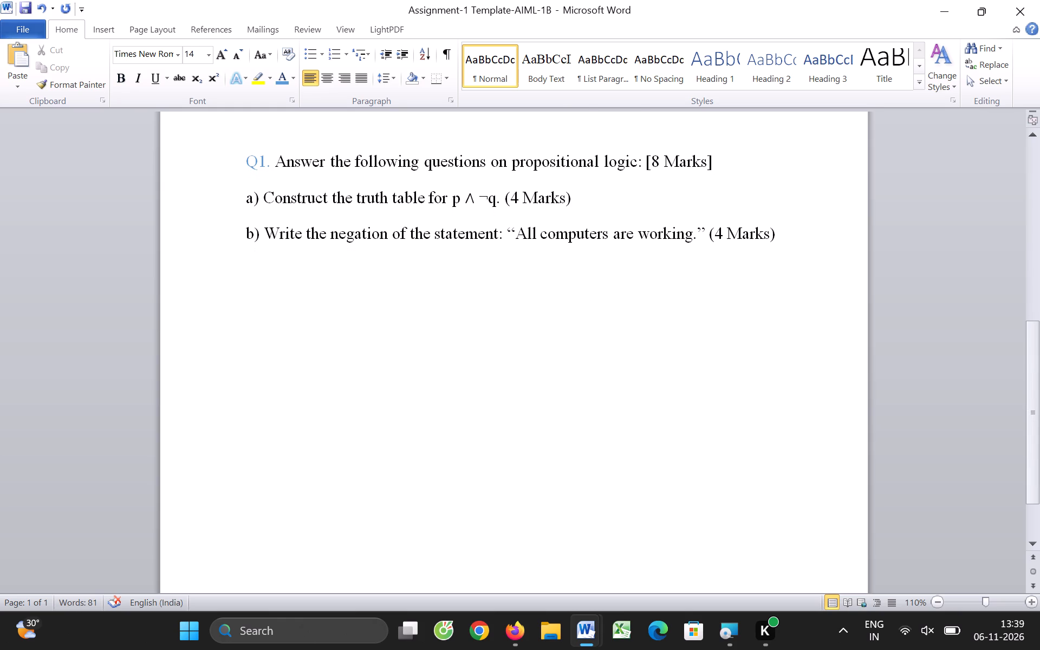
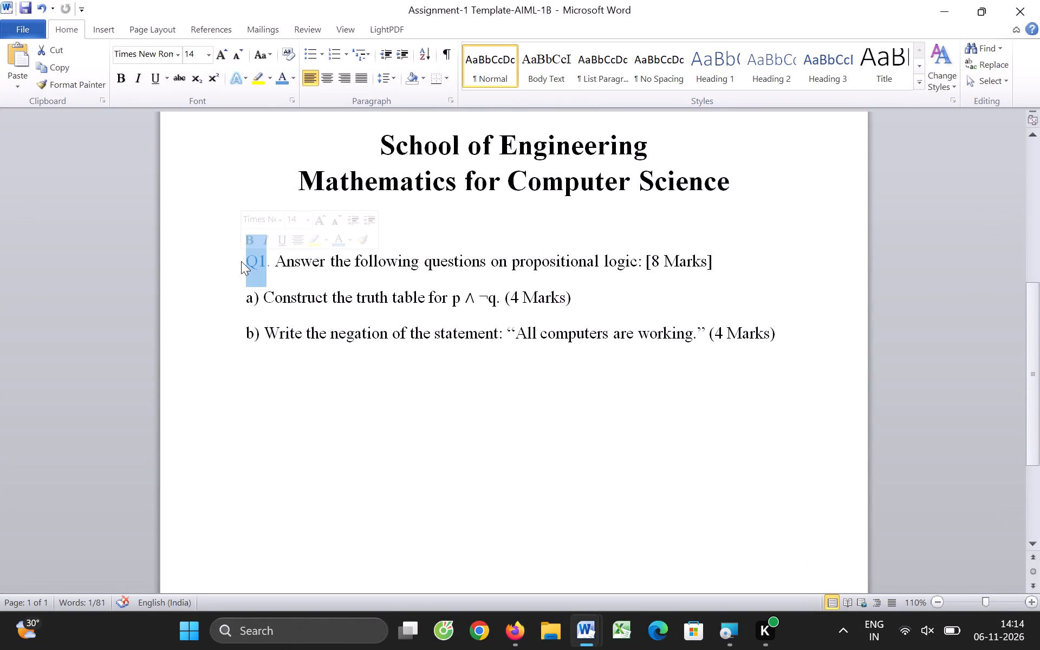
Undo the Q1 block's formatting, spacing and insertion, back to the blank area below the "Mathematics for Computer Science" heading.
key("ctrl+z")
key("ctrl+z")
key("ctrl+z")
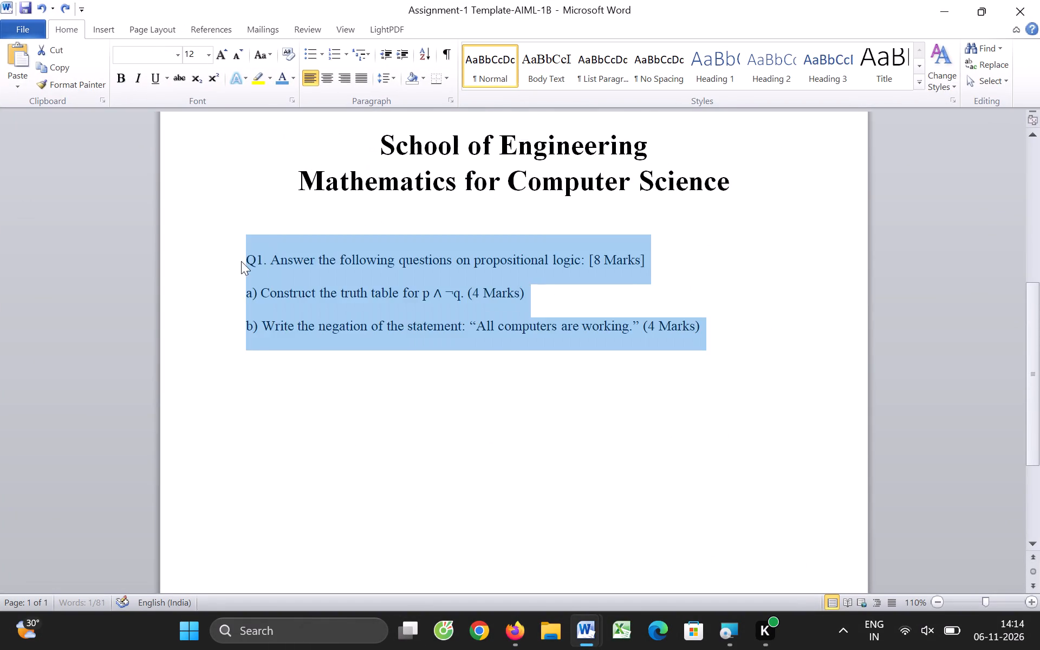
key("ctrl+z")
key("ctrl+z")
key("ctrl+z")
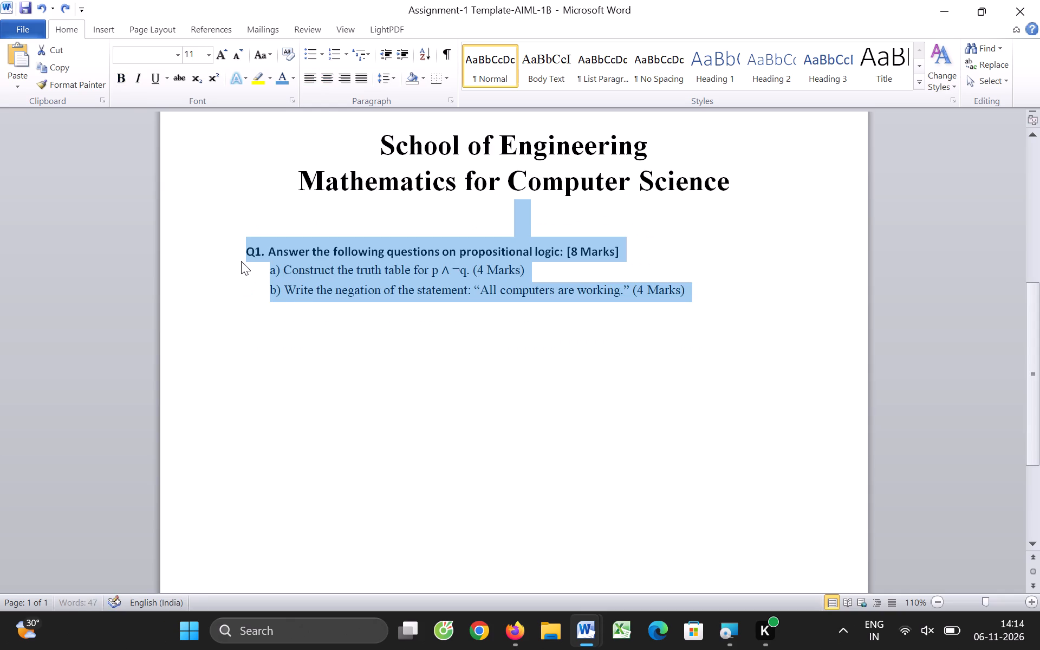
key("ctrl+z")
key("ctrl+z")
key("ctrl+z")
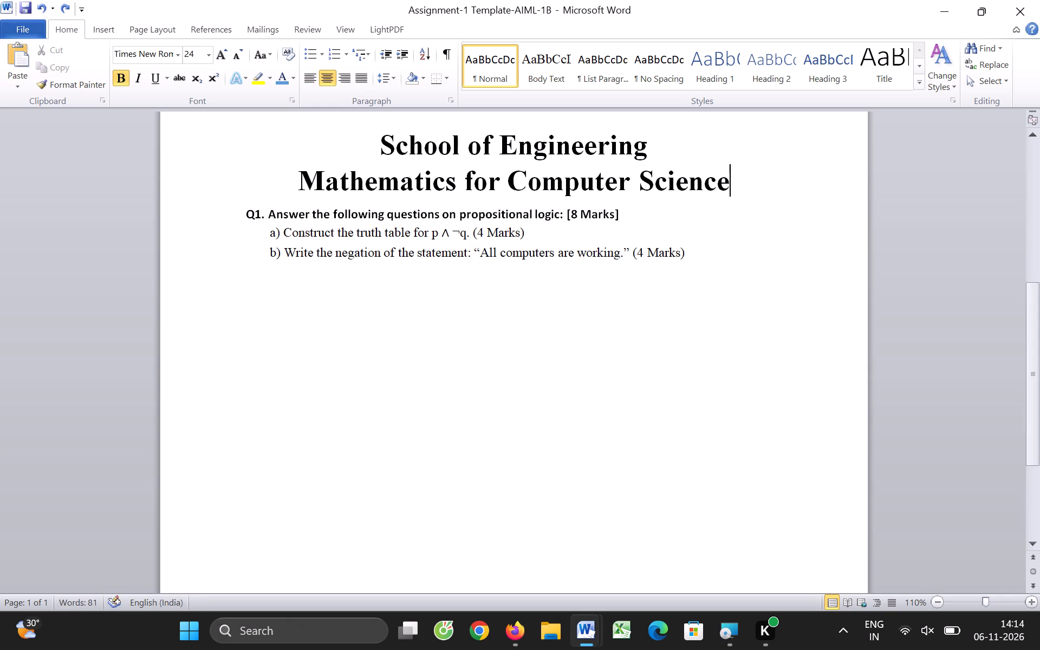
key("ctrl+z")
key("ctrl+z")
key("ctrl+z")
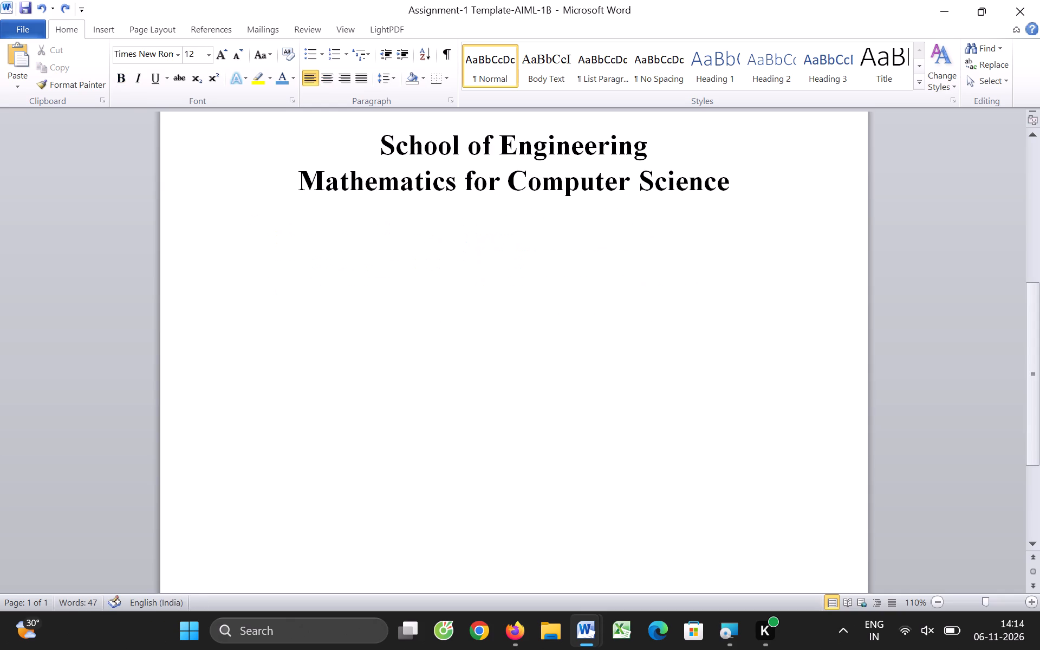
Paste the copied Q1 block with parts a and b again below the "Mathematics for Computer Science" heading and open its paste options.
key("ctrl+v")
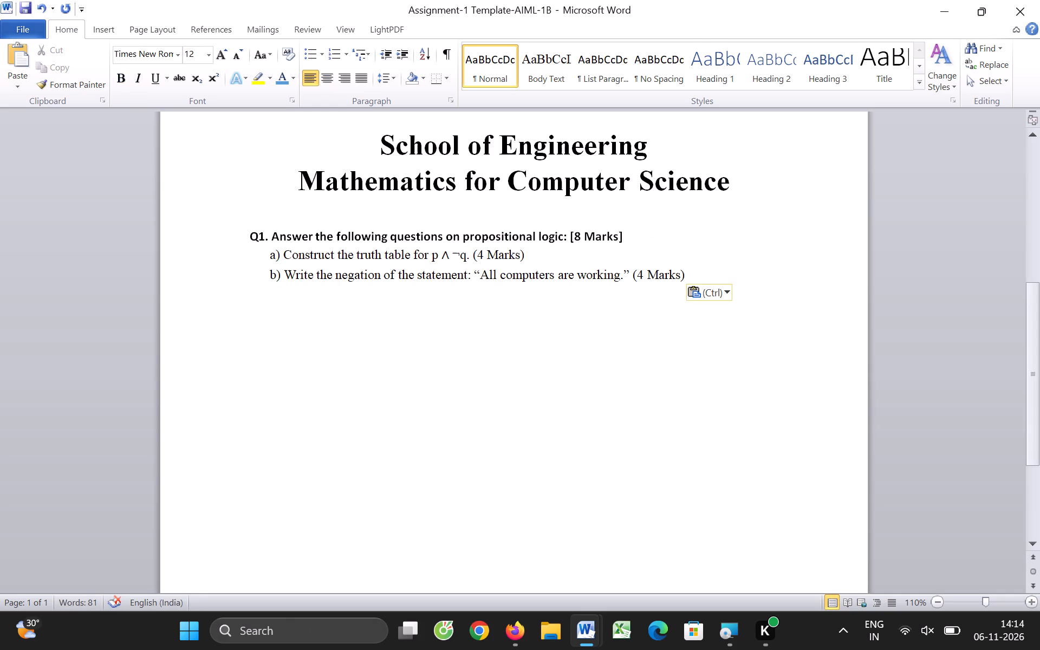
left_click(724, 291)
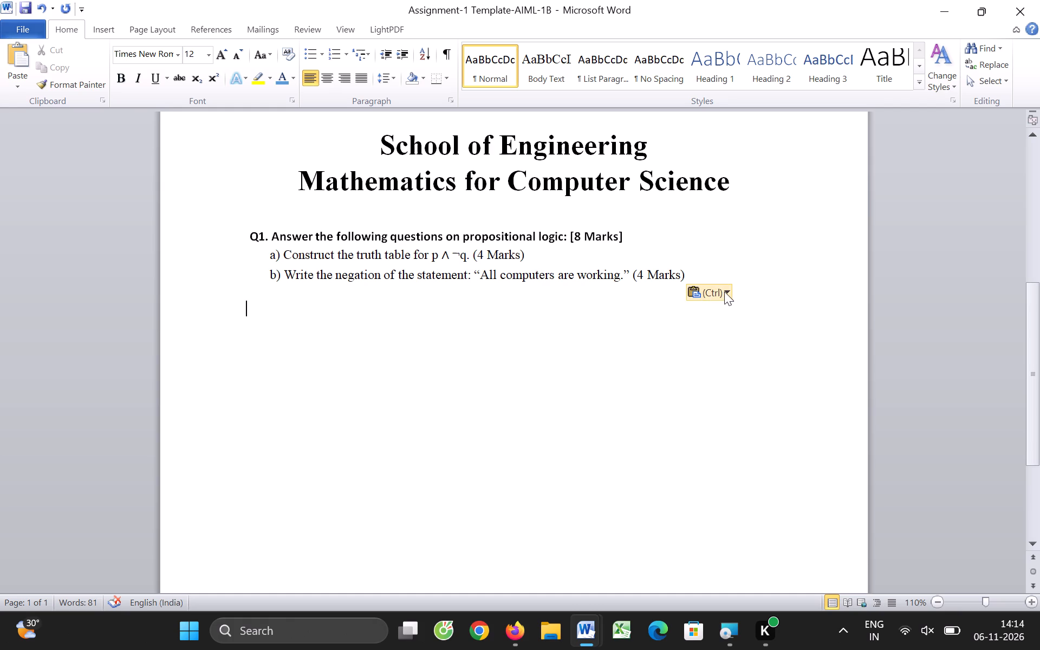
Convert the pasted Q1 block to text only, dropping its source formatting.
left_click(768, 325)
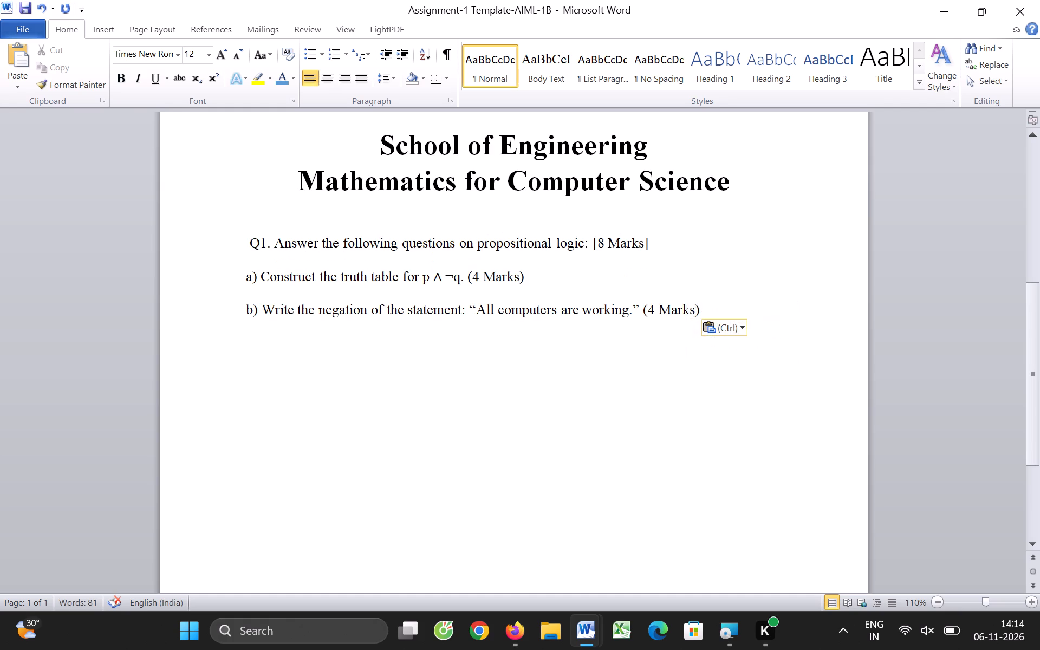
Set the font size of the whole Q1 block, including parts a and b, to 14.
left_click(769, 296)
left_click_drag(735, 305, 613, 304)
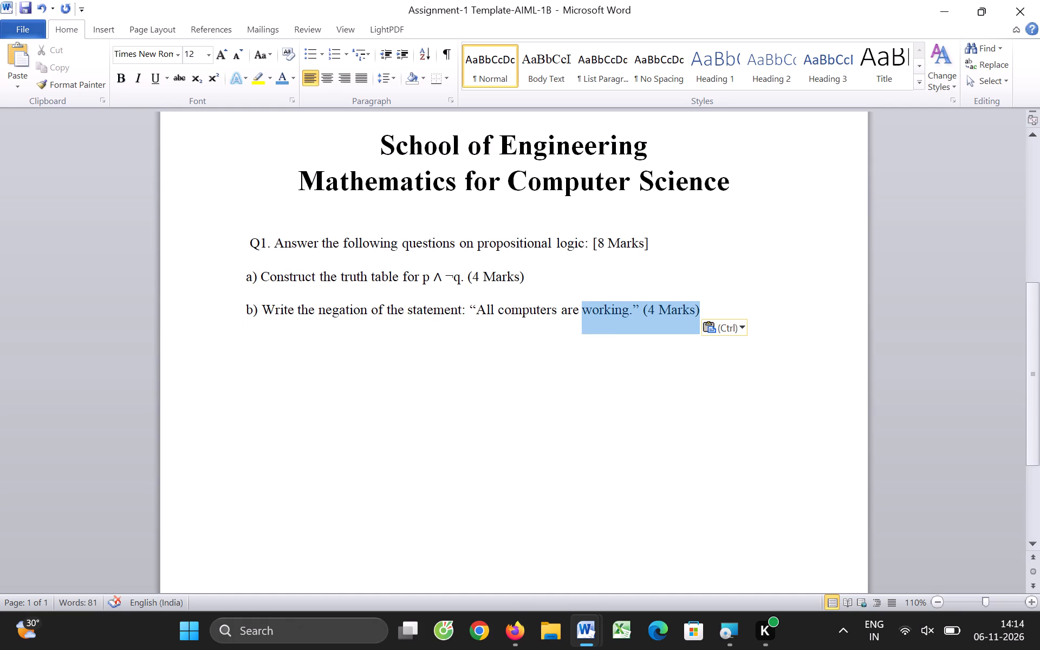
left_click_drag(613, 304, 237, 239)
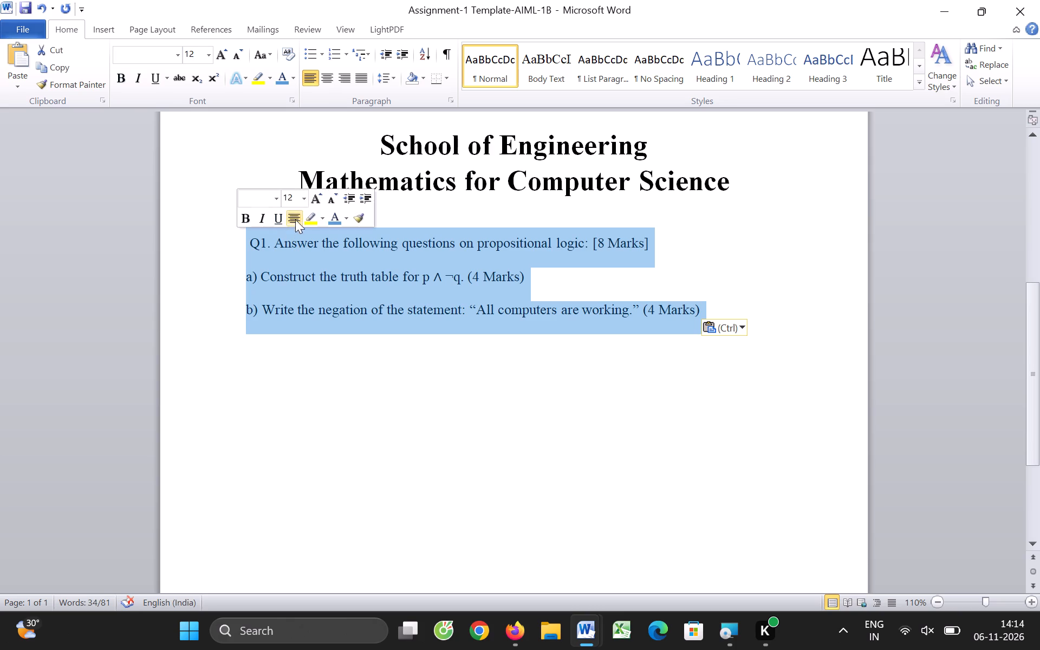
left_click(307, 197)
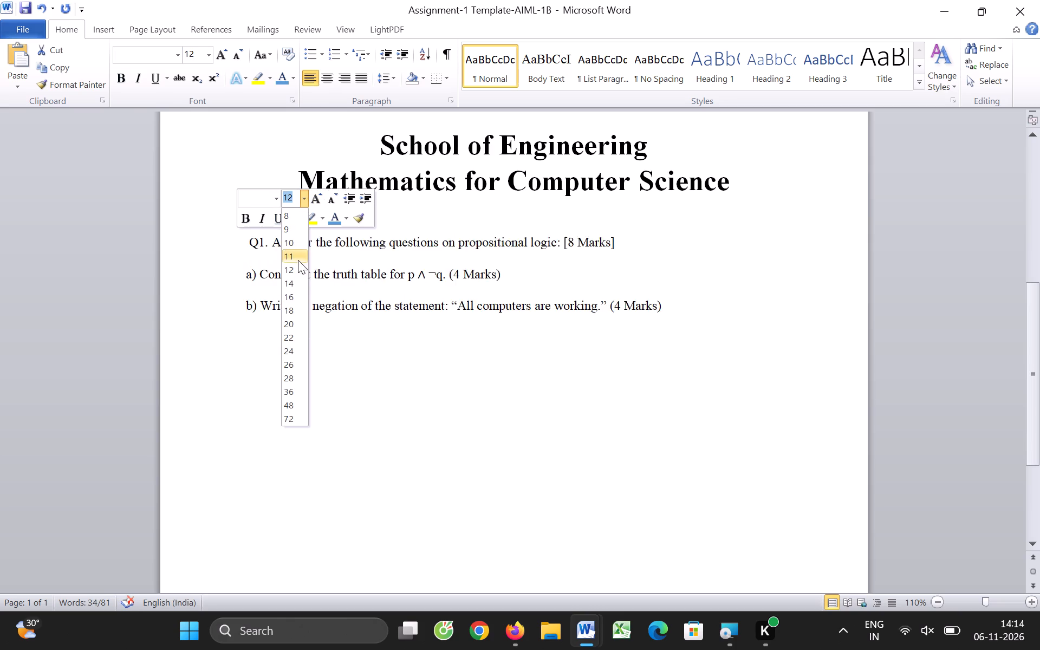
Set the font size of the selected Q1 block, including parts a and b, to 14.
left_click(297, 281)
left_click(376, 363)
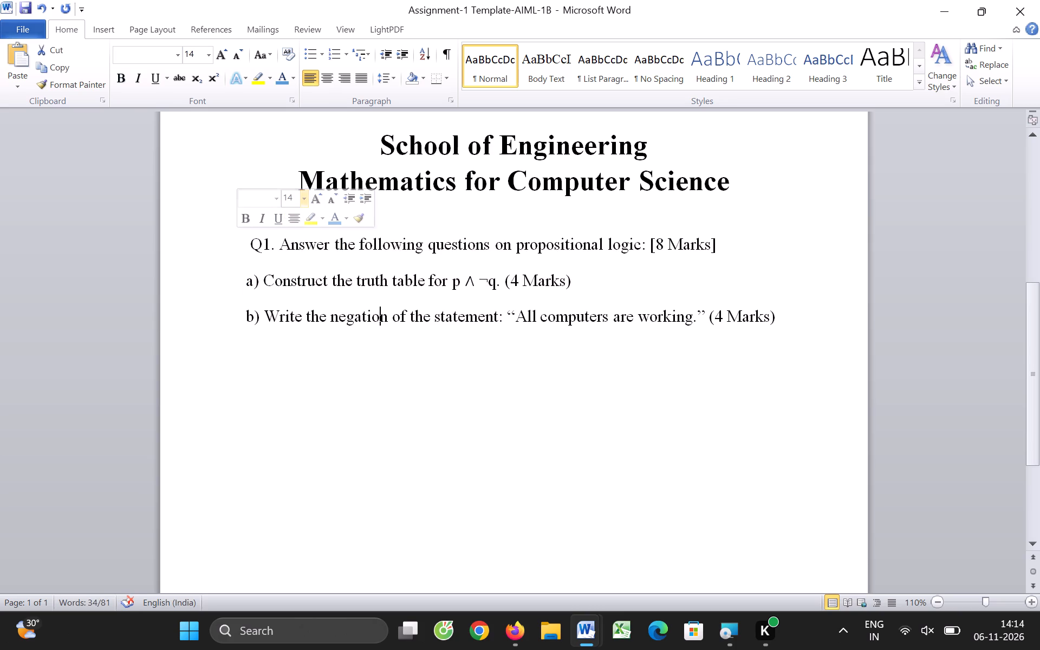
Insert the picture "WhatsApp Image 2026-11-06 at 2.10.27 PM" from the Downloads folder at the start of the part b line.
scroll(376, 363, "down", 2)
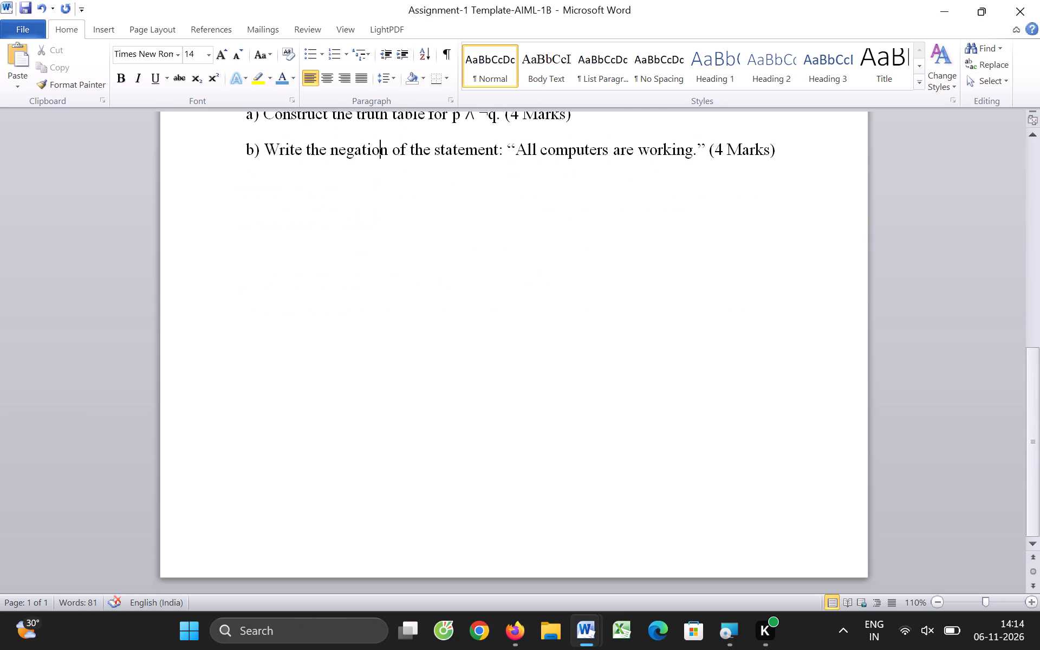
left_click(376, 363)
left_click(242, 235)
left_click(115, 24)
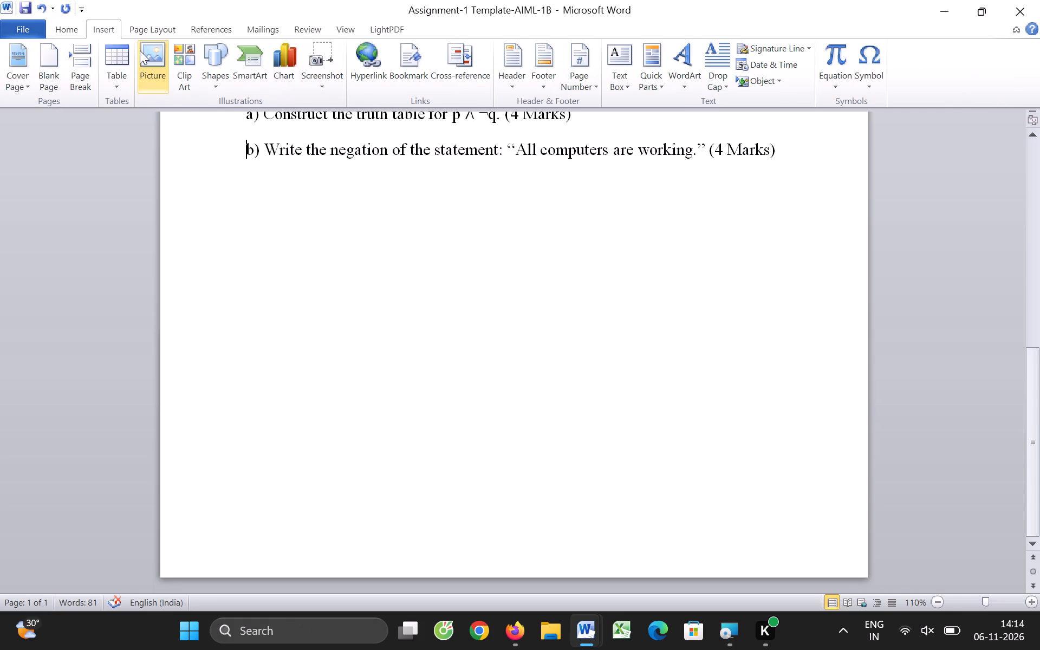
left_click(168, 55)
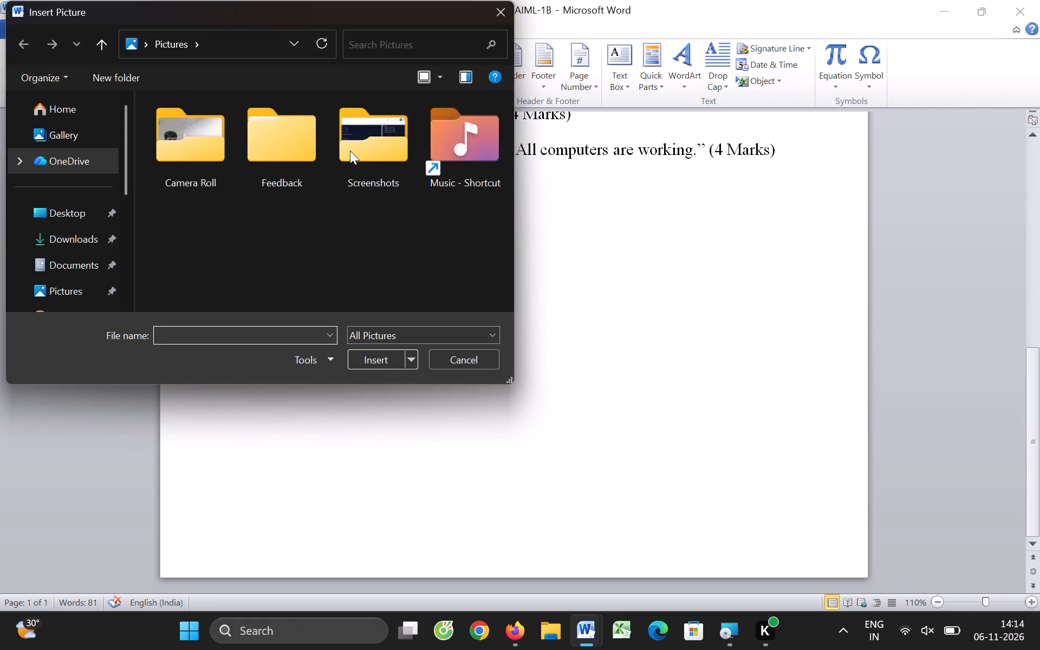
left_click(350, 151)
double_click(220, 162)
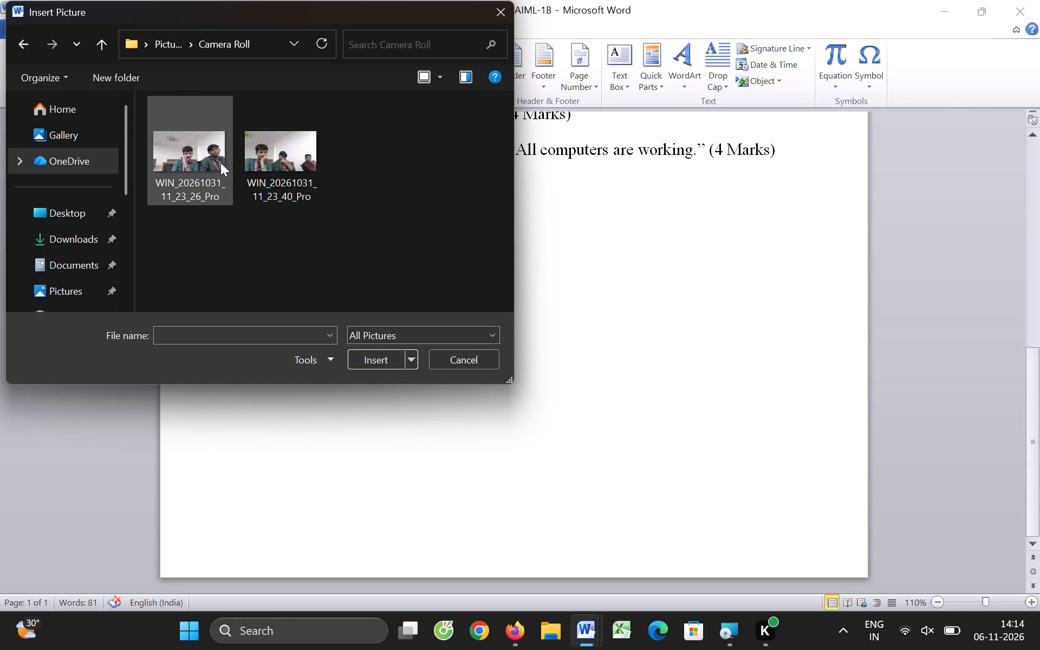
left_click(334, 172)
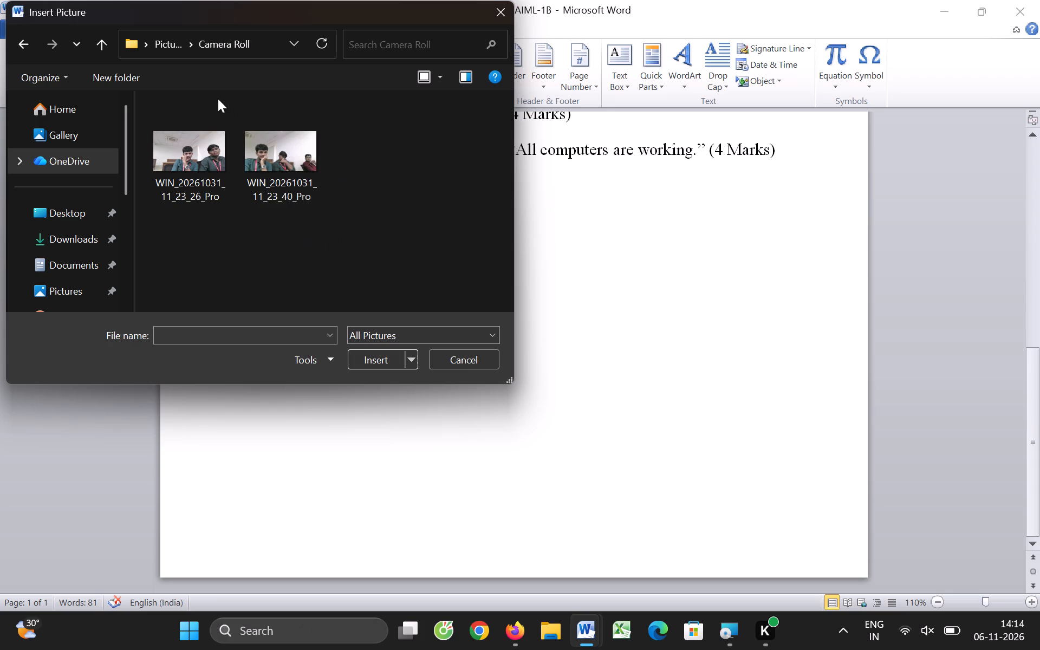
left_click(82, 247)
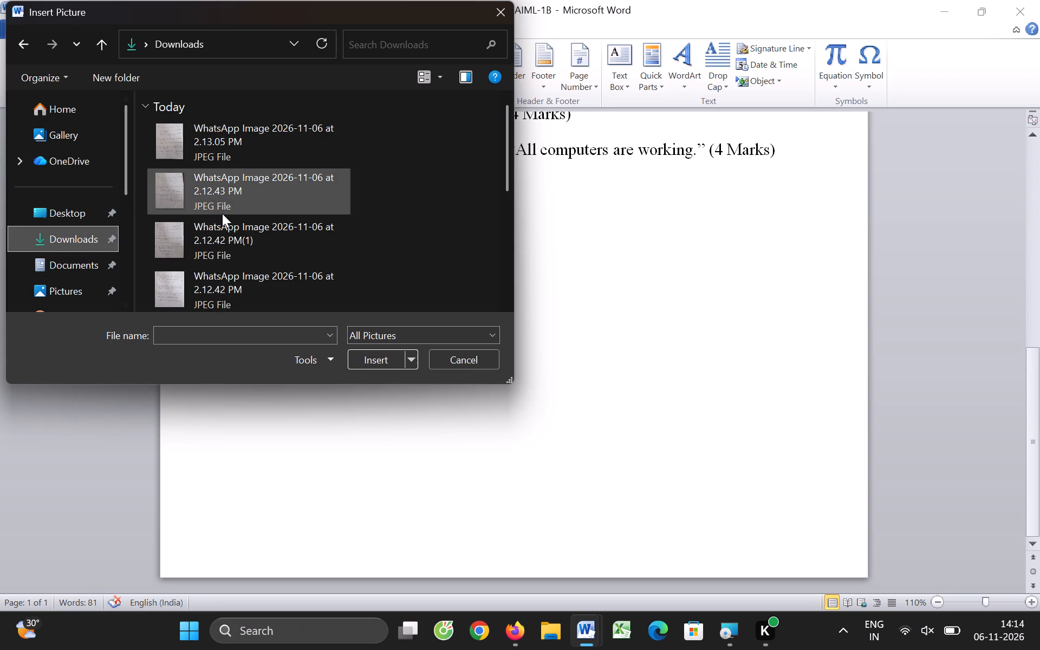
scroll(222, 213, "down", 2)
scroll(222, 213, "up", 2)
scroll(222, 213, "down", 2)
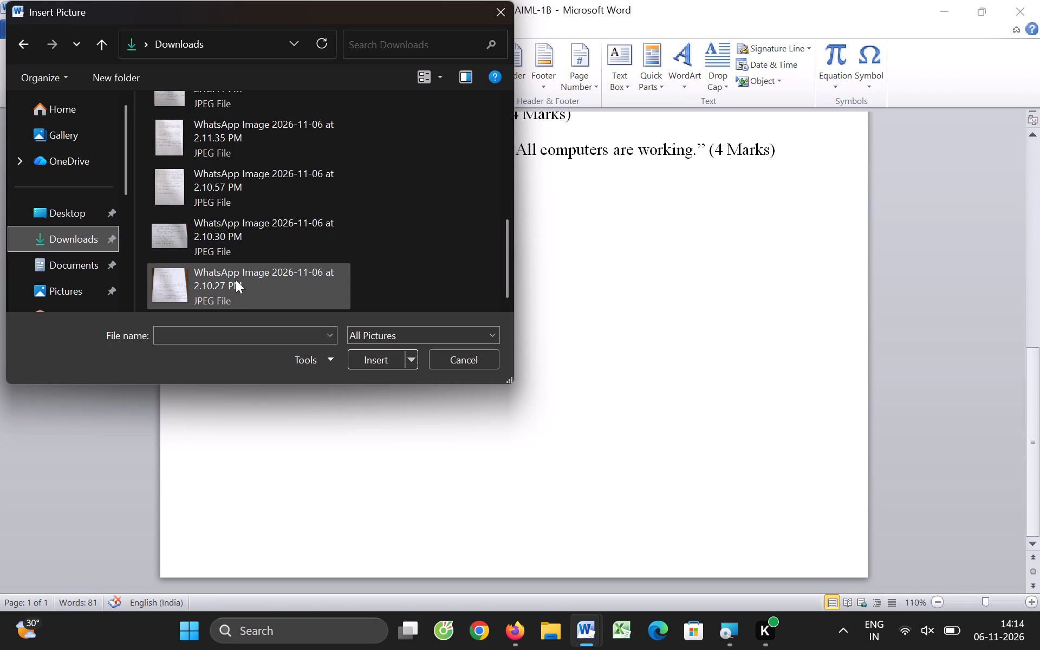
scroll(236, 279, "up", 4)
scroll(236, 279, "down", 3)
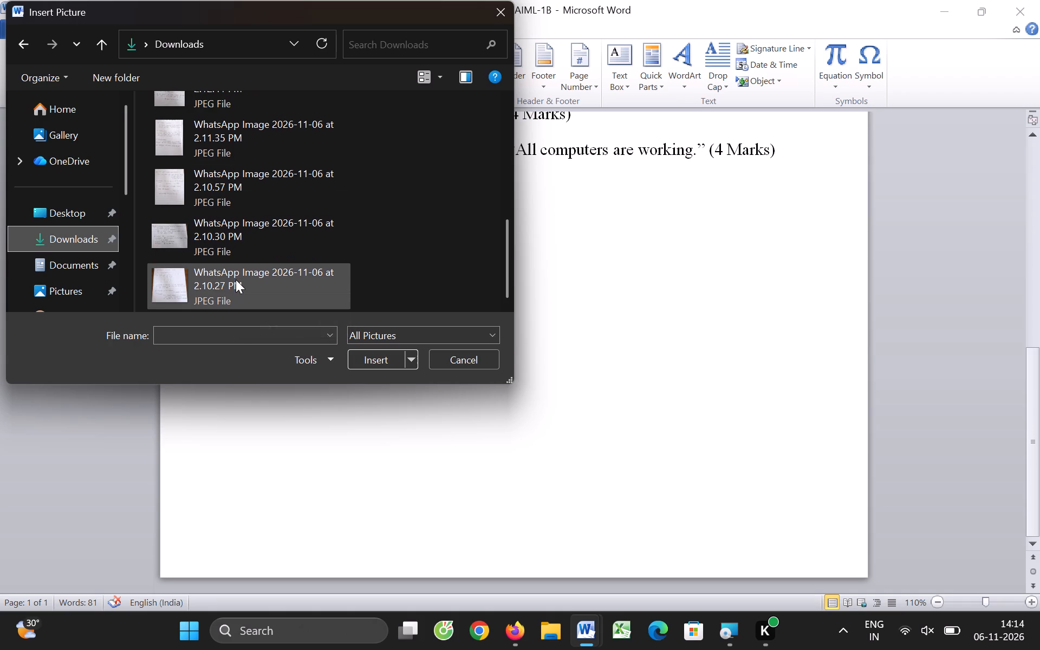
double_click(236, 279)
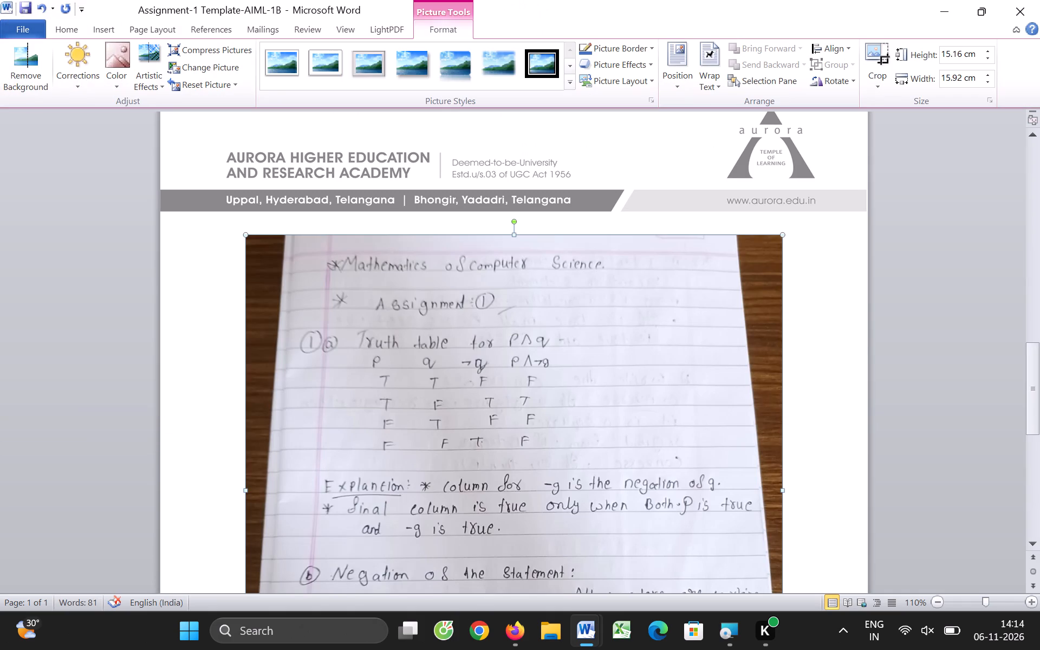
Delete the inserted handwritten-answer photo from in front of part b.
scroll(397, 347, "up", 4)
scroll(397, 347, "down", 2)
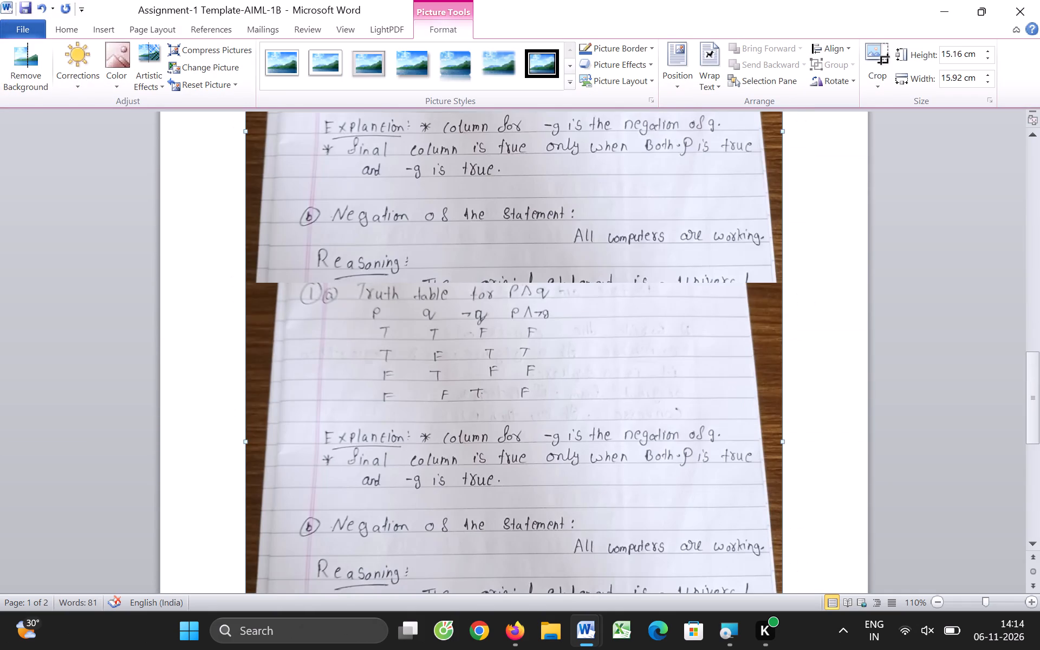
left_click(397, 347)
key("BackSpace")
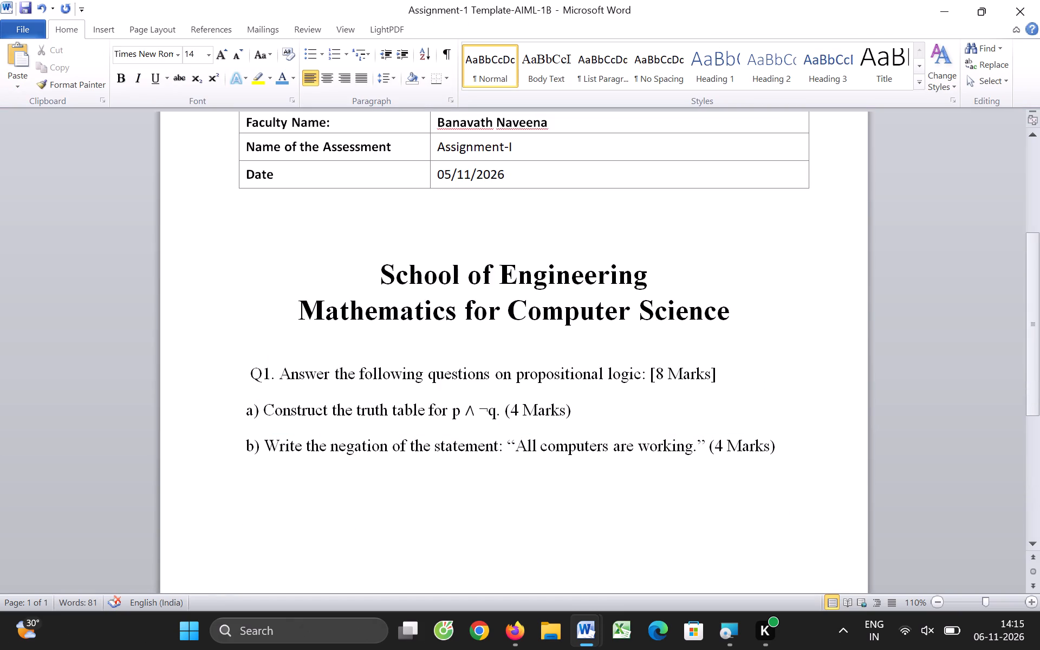
Place the insertion point at the end of part b, by "(4 Marks)".
left_click(772, 448)
Start a new line after part b of Q1, below the "All computers are working." question.
left_click(787, 450)
key("Return")
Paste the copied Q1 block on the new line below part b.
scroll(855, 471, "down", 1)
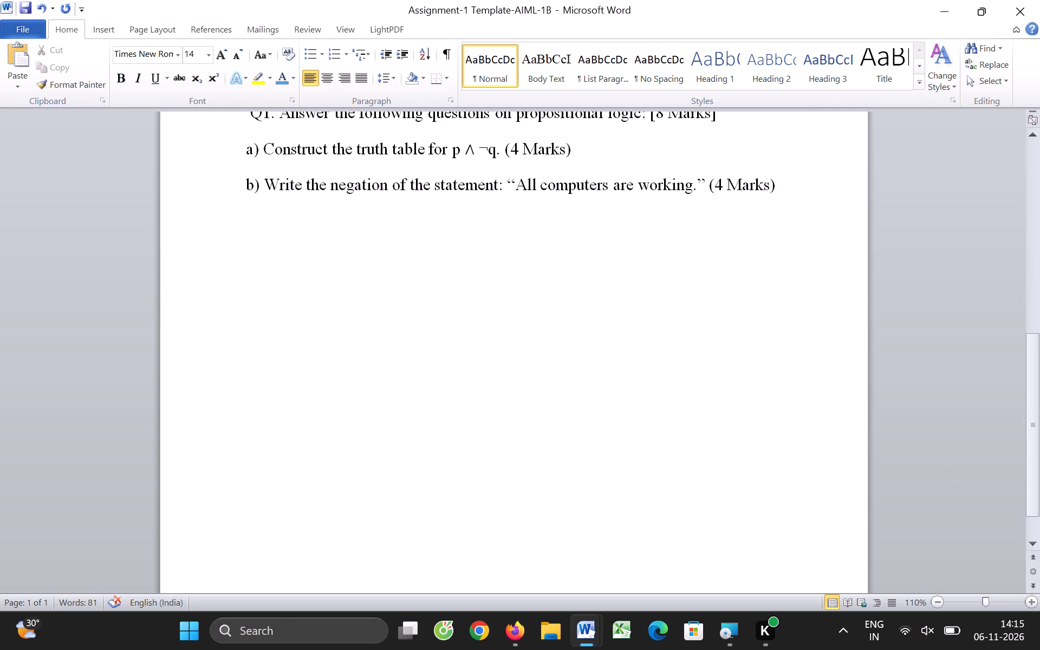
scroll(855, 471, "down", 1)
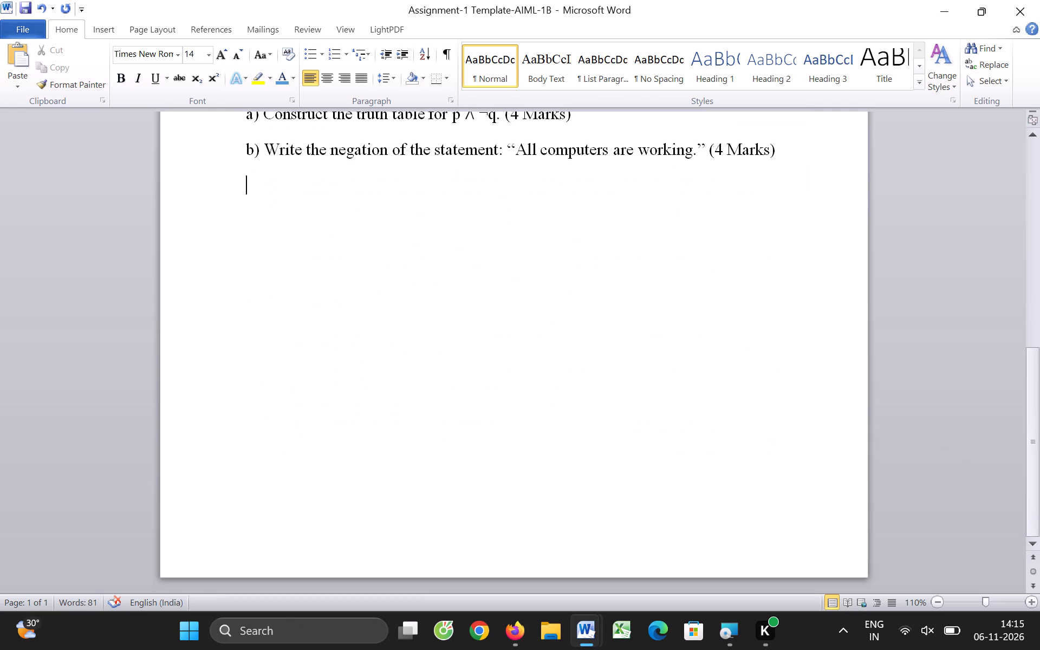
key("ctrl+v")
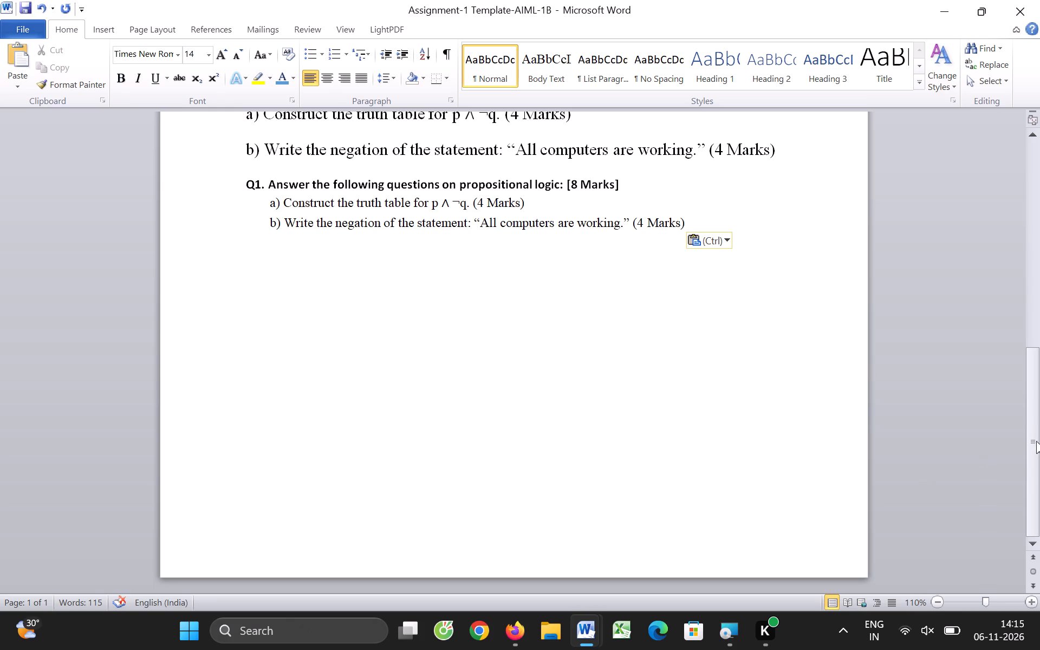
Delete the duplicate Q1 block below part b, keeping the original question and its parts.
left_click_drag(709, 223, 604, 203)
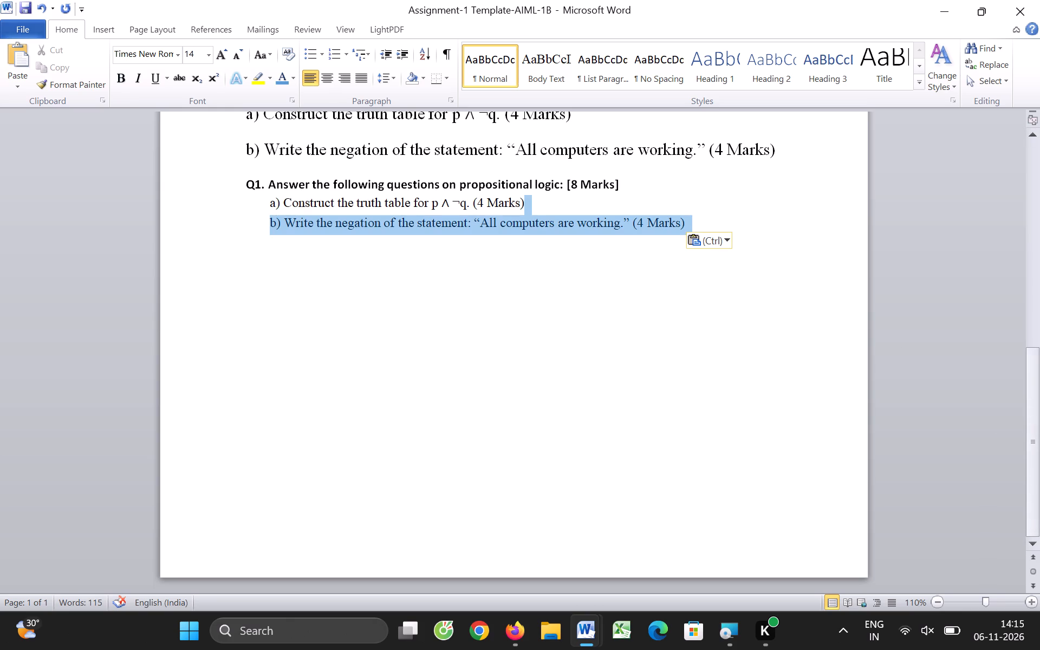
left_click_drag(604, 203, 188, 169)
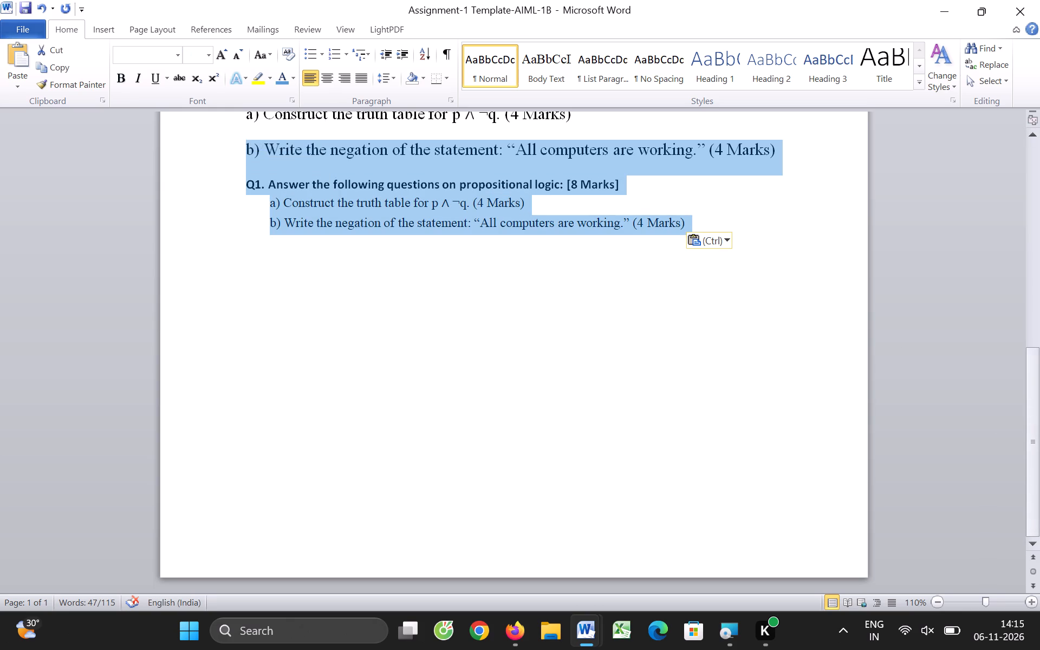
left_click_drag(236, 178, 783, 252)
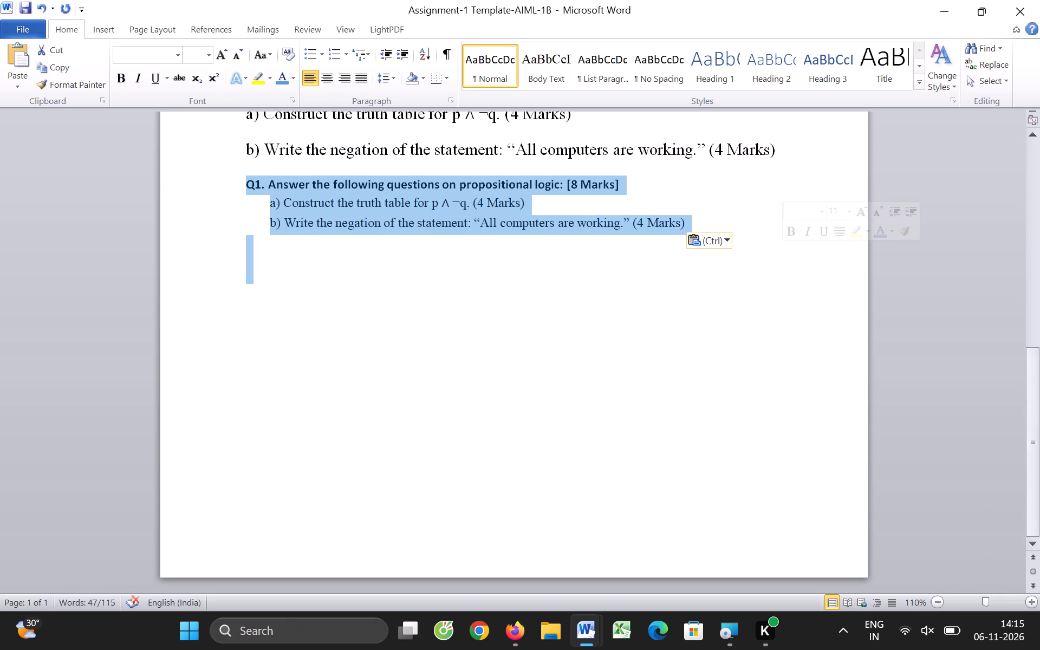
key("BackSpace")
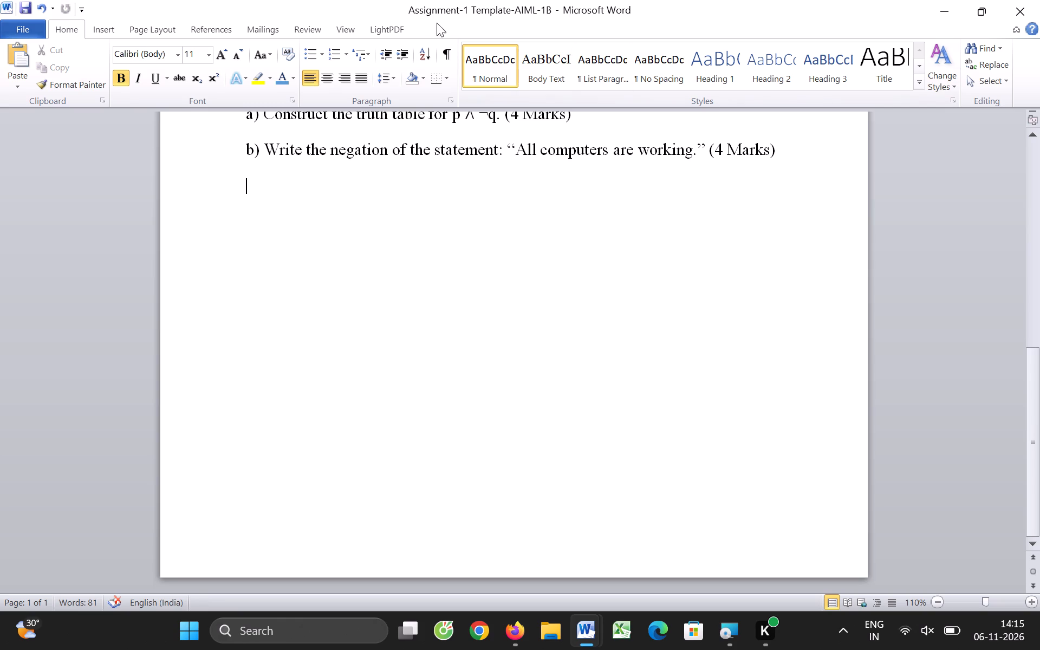
Insert the picture "WhatsApp Image 2026-11-06 at 2.10.27 PM" from Downloads on the line below part b.
left_click(103, 31)
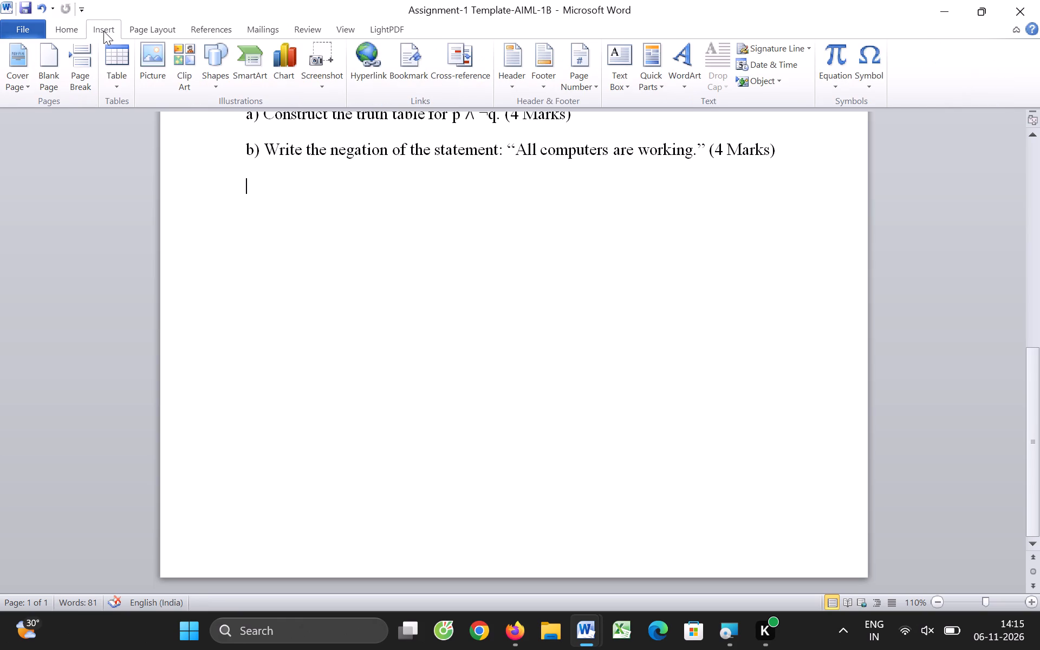
left_click(160, 90)
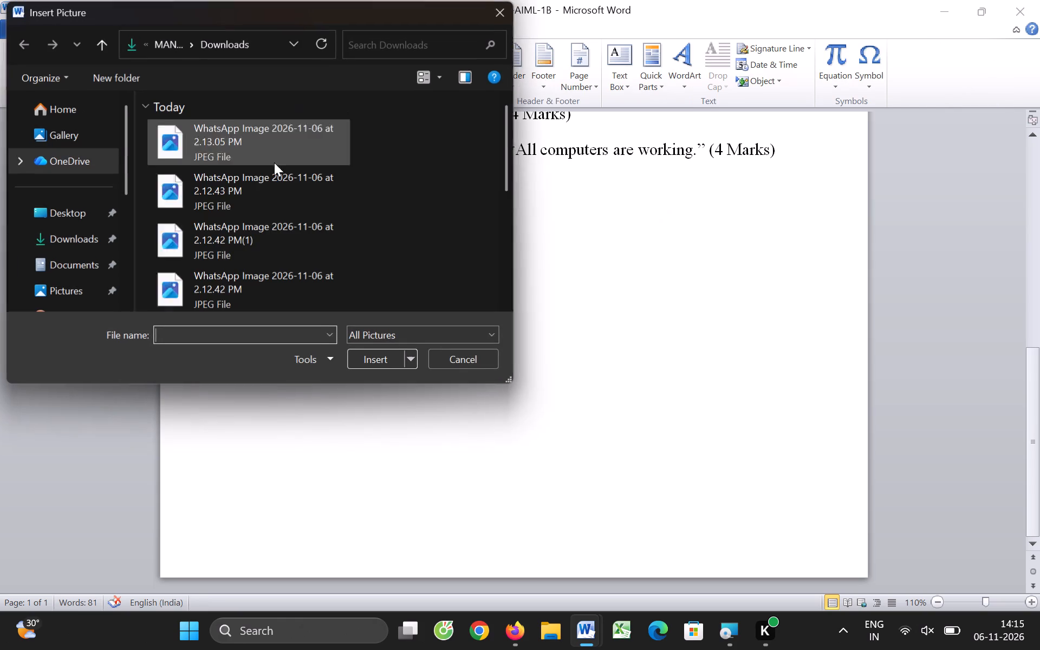
scroll(262, 210, "down", 4)
left_click(252, 304)
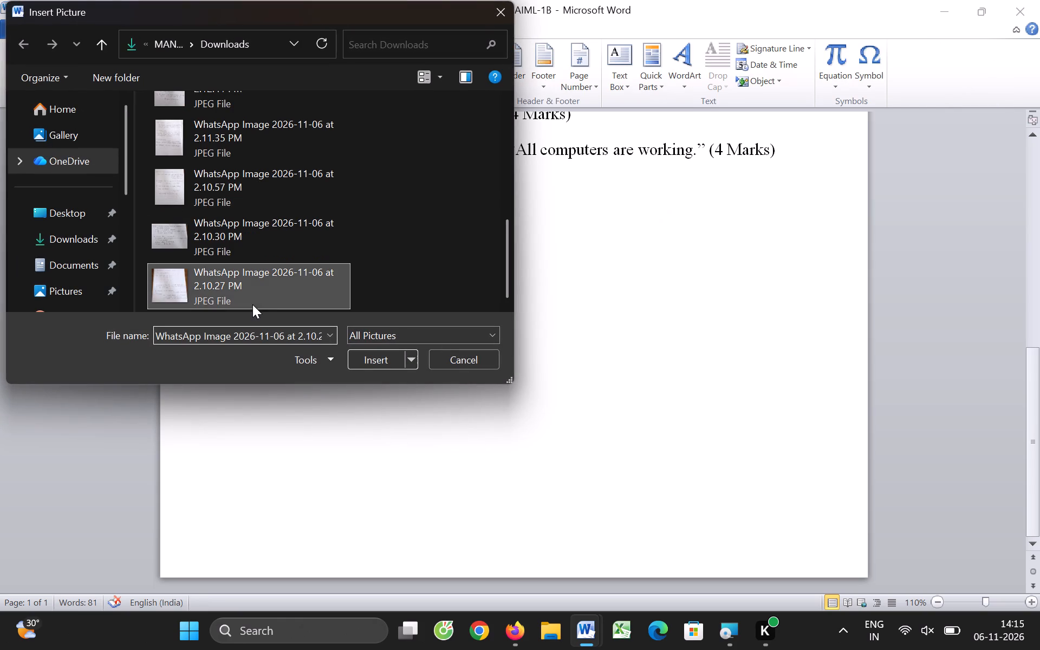
left_click(362, 355)
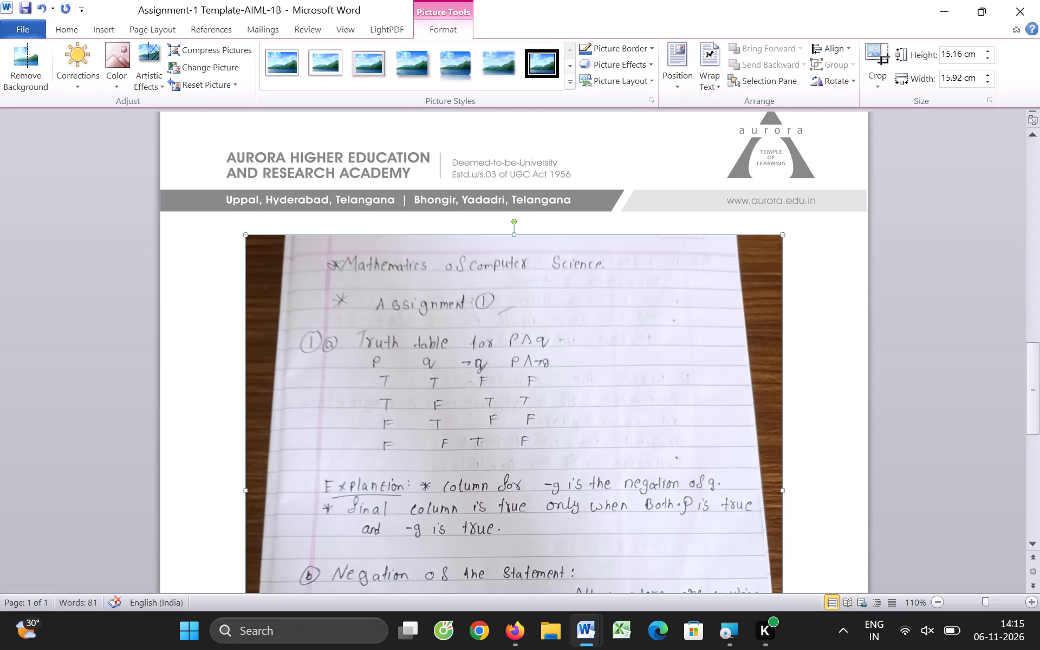
Examine the inserted handwritten answer picture and its placement relative to the Q1 text.
scroll(490, 376, "down", 3)
left_click(259, 298)
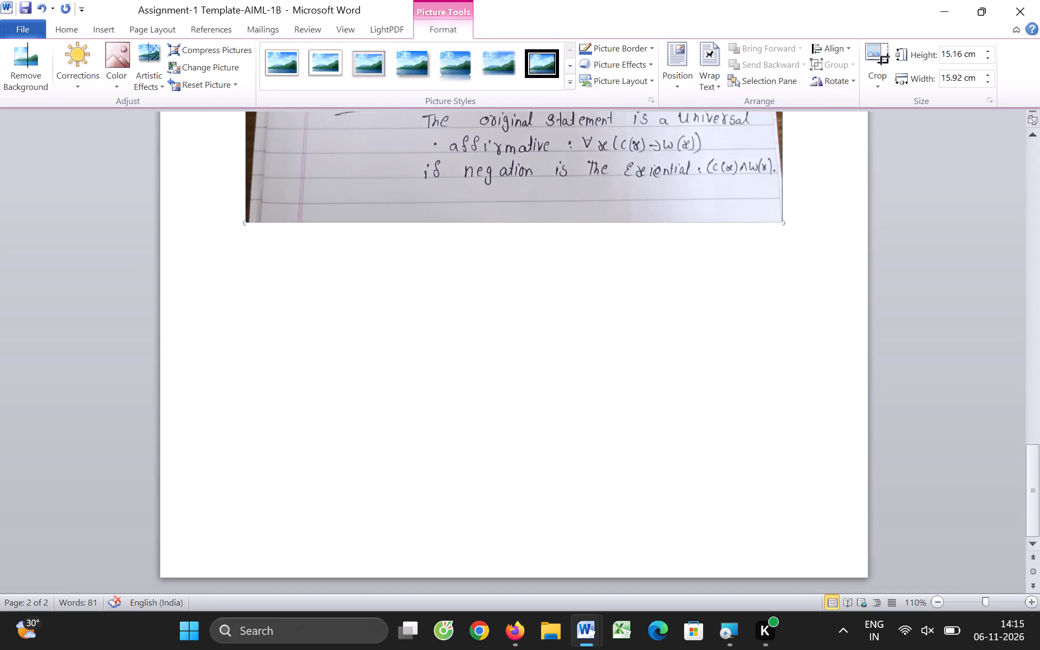
left_click(809, 227)
scroll(809, 227, "up", 2)
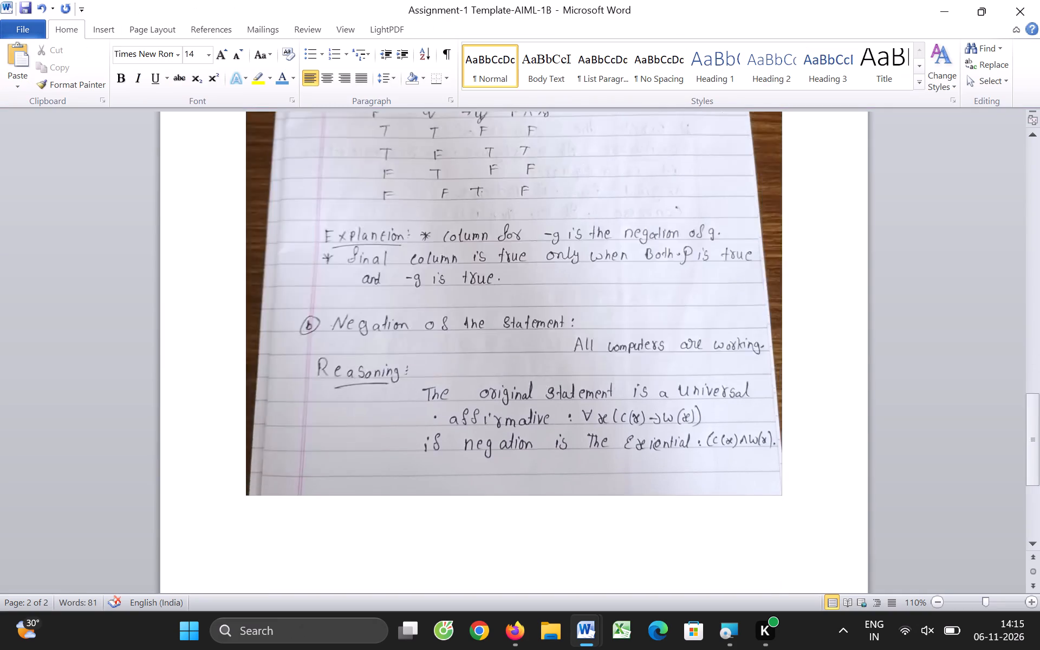
scroll(809, 227, "up", 3)
scroll(809, 227, "down", 1)
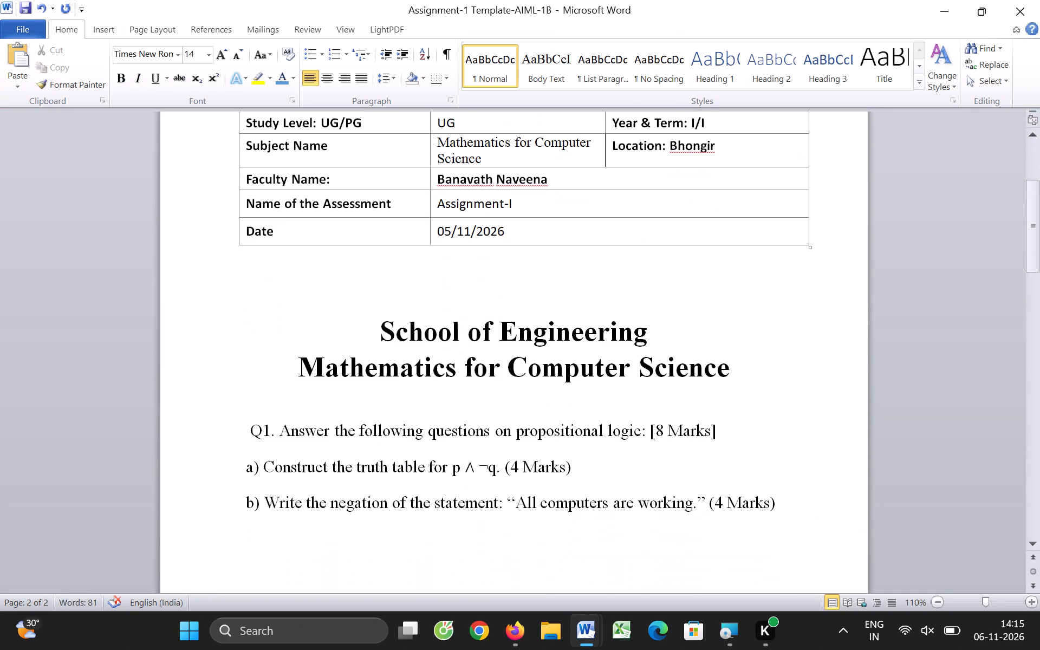
scroll(809, 227, "down", 1)
Insert four blank lines after the "Mathematics for Computer Science" heading, above Q1.
scroll(809, 227, "up", 1)
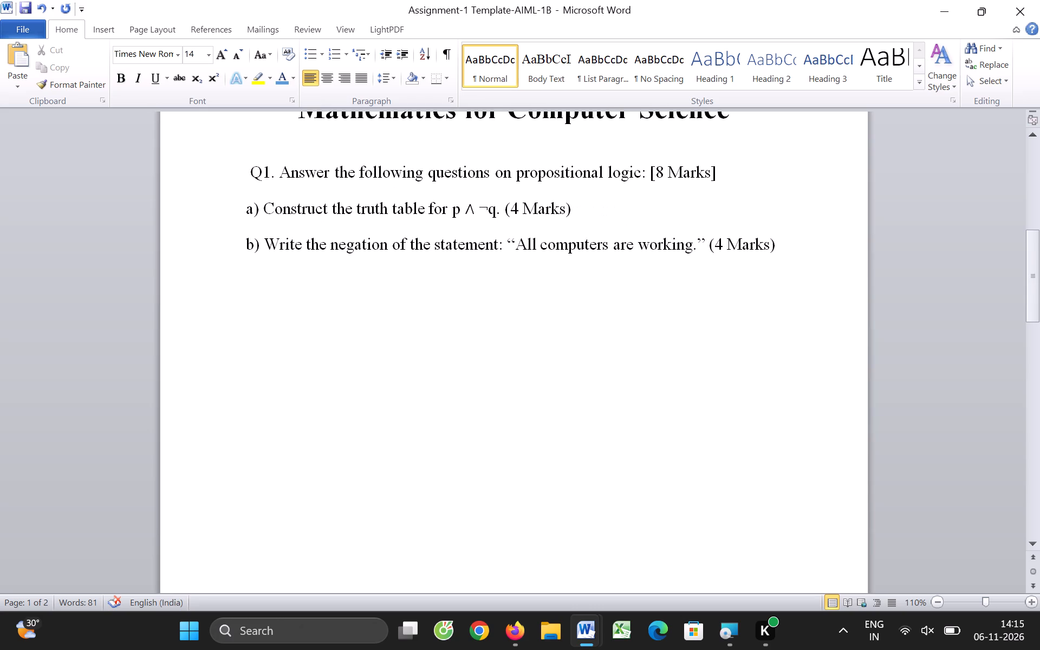
scroll(809, 227, "up", 1)
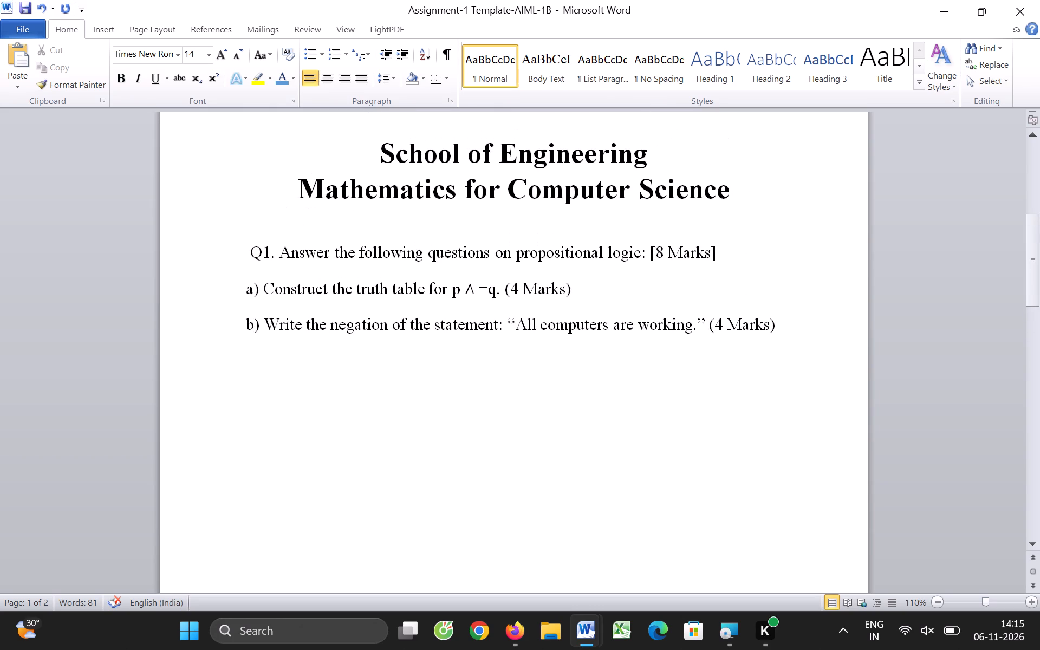
left_click(748, 181)
key("Return")
key("Return")
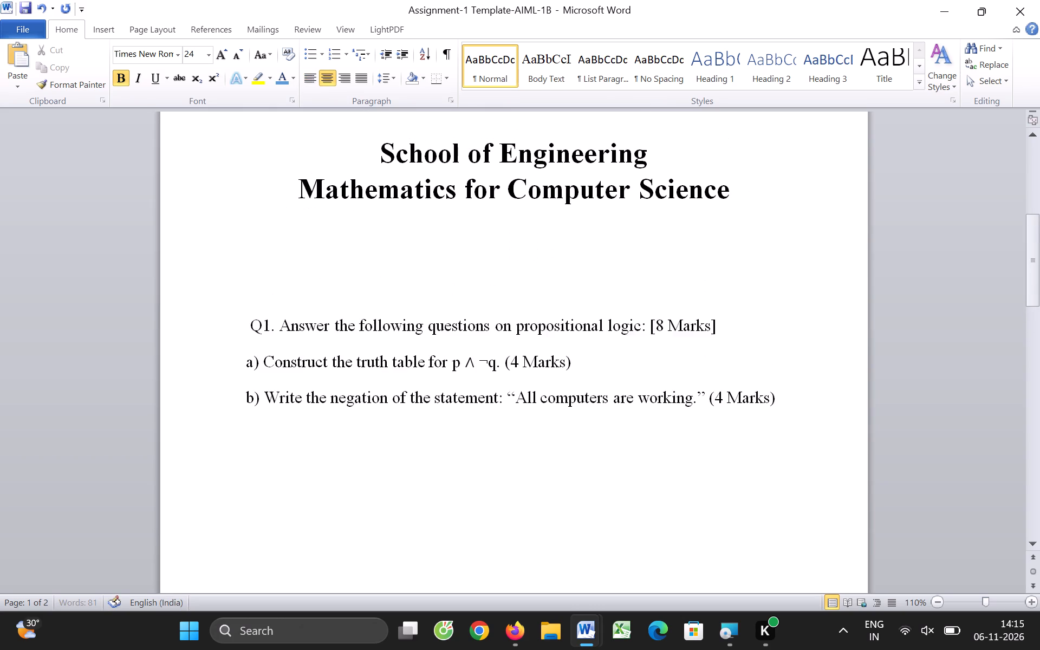
key("Return")
key("Return")
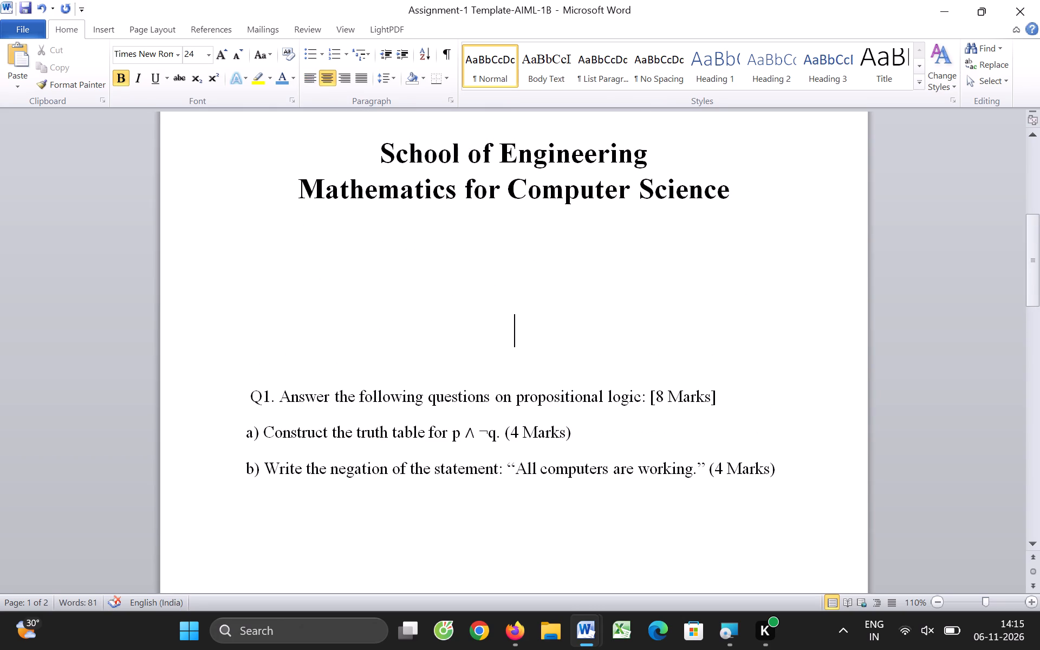
right_click(632, 302)
left_click(500, 261)
Copy the whole Q1 block, from the question line through part b.
left_click(786, 471)
scroll(786, 471, "down", 2)
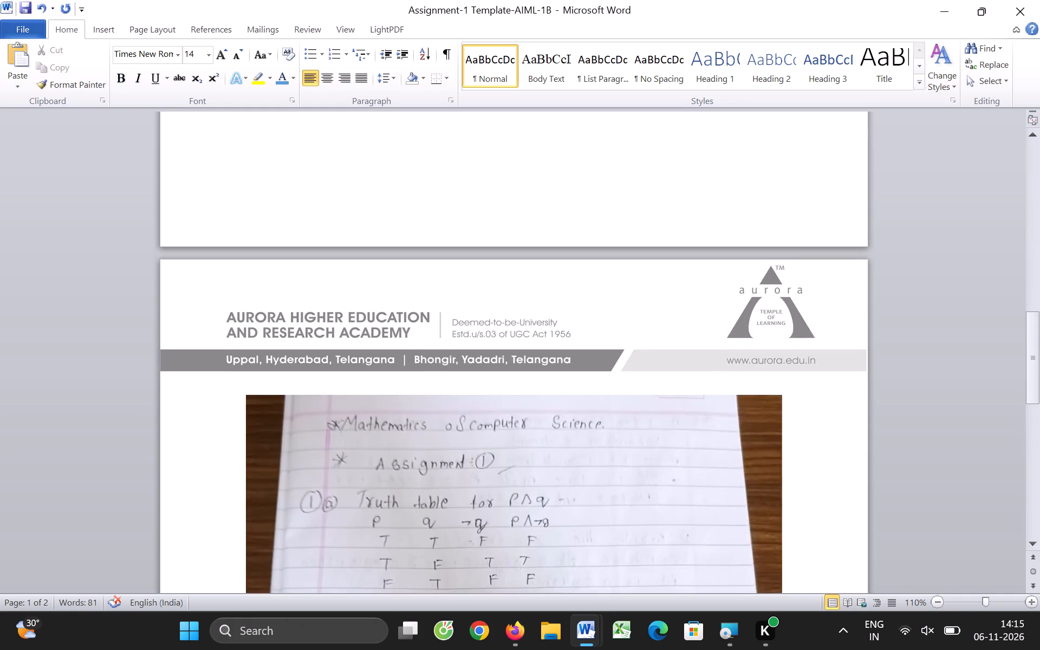
scroll(786, 471, "down", 5)
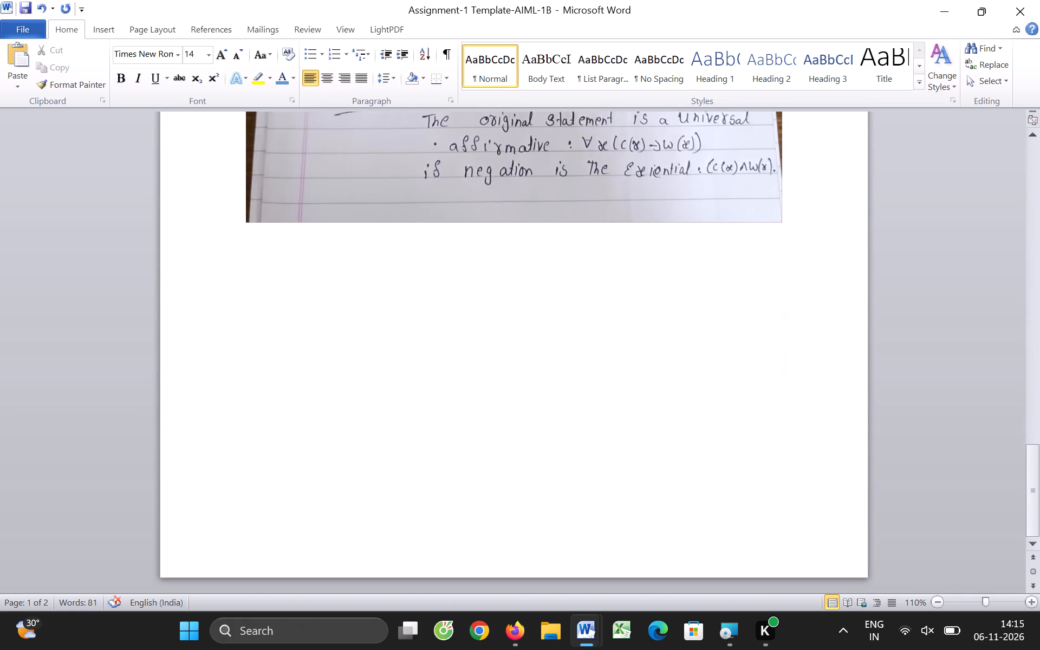
scroll(786, 471, "up", 4)
scroll(786, 471, "down", 1)
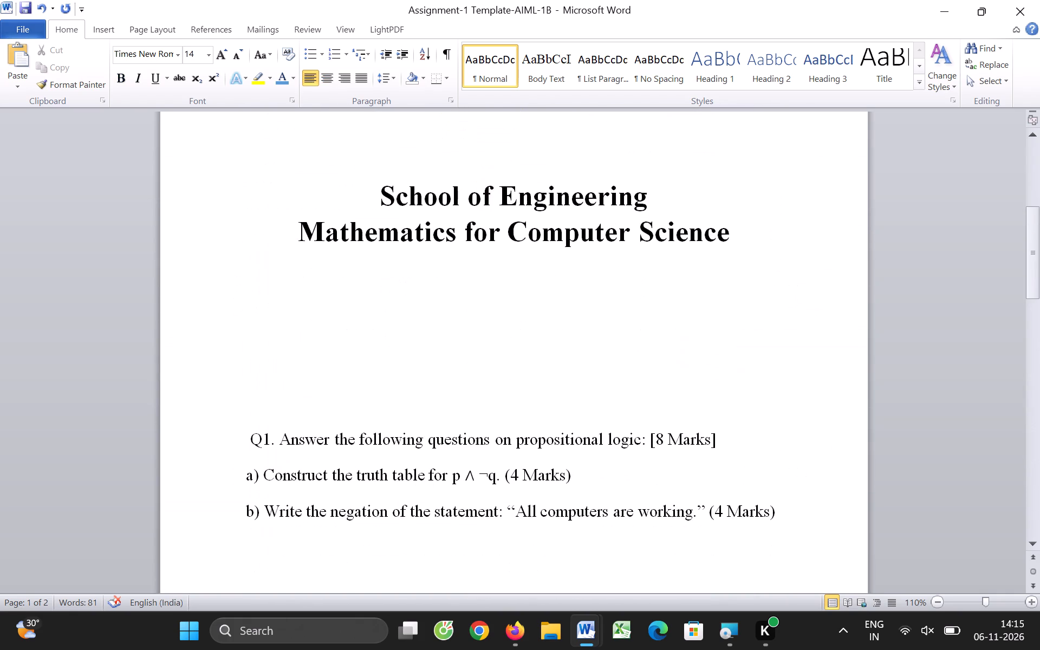
scroll(786, 471, "down", 1)
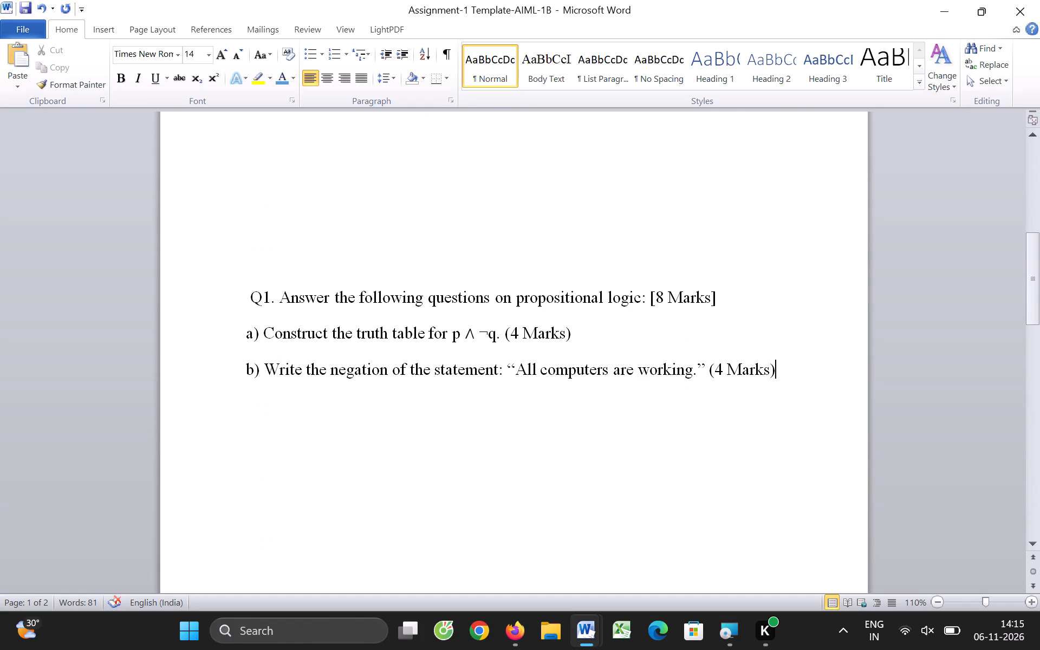
left_click_drag(773, 370, 226, 286)
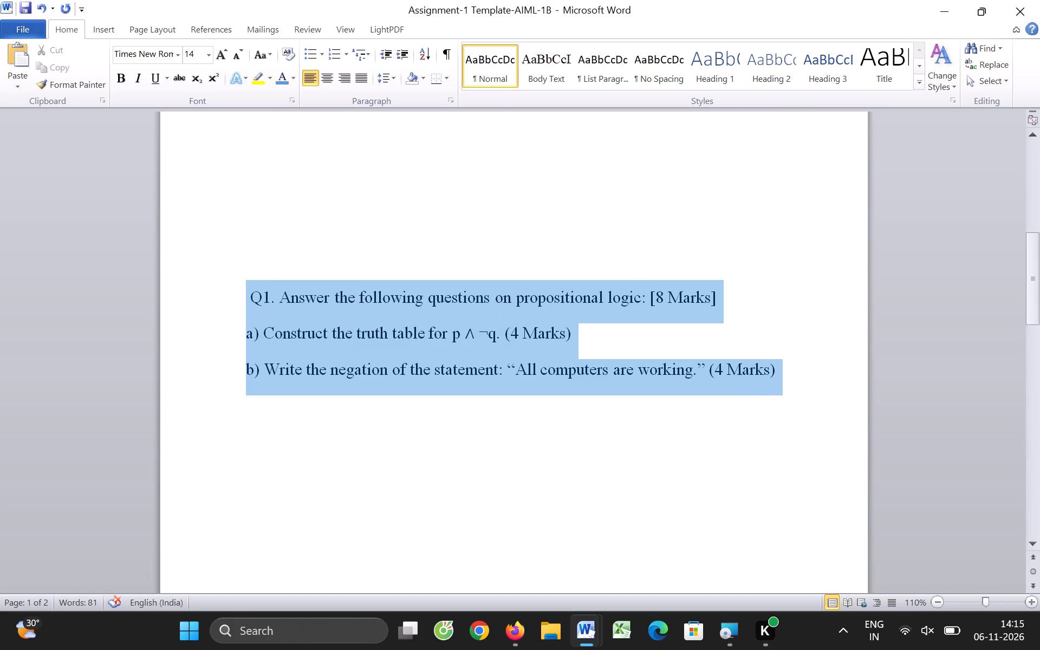
left_click_drag(226, 286, 221, 285)
key("ctrl+c")
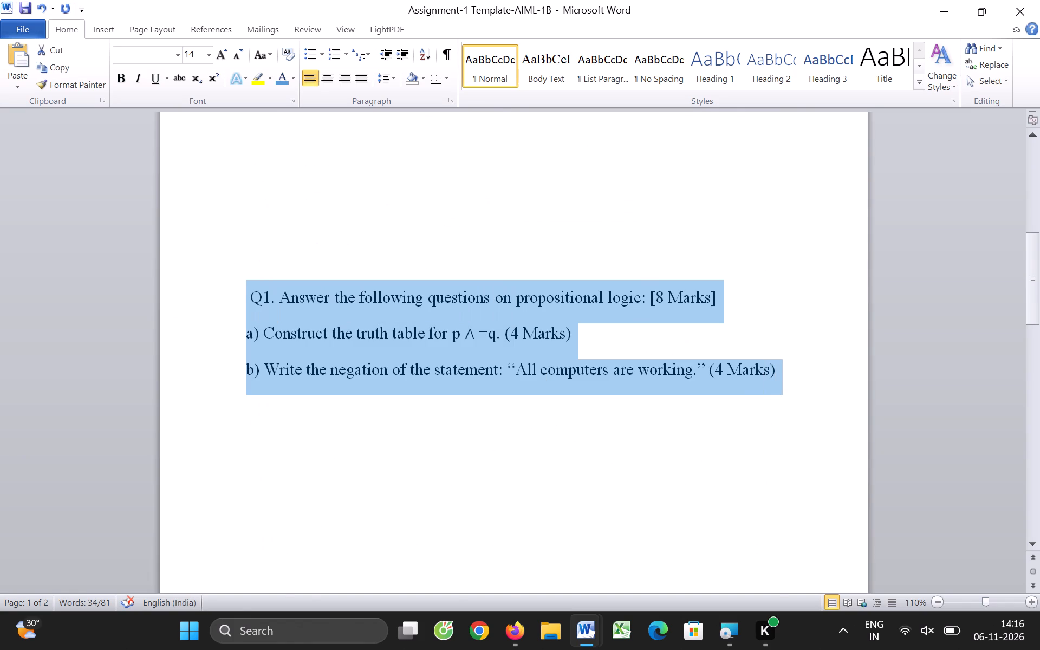
Examine the layout of the Q1 text and the handwritten answer picture across the two pages.
scroll(221, 285, "down", 3)
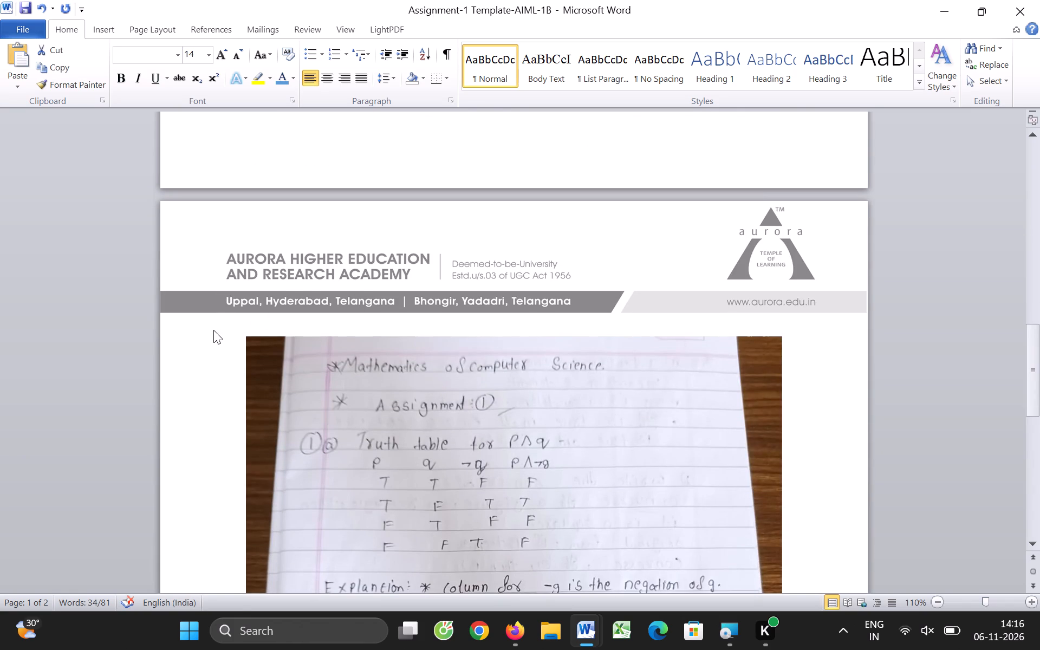
left_click(795, 343)
scroll(792, 342, "up", 3)
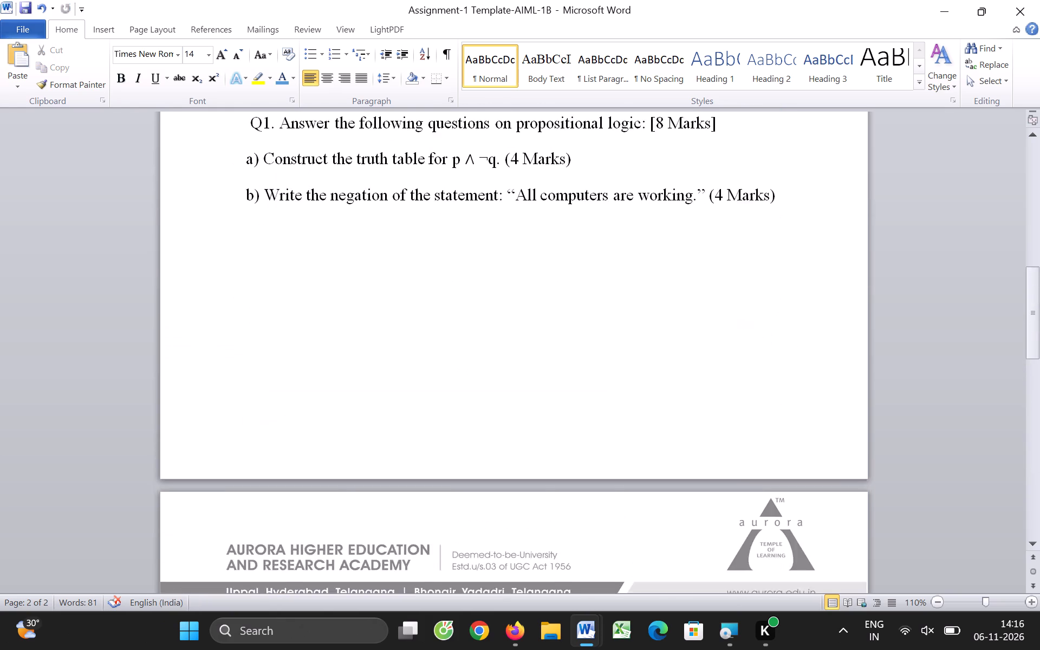
scroll(792, 342, "up", 1)
scroll(792, 342, "down", 3)
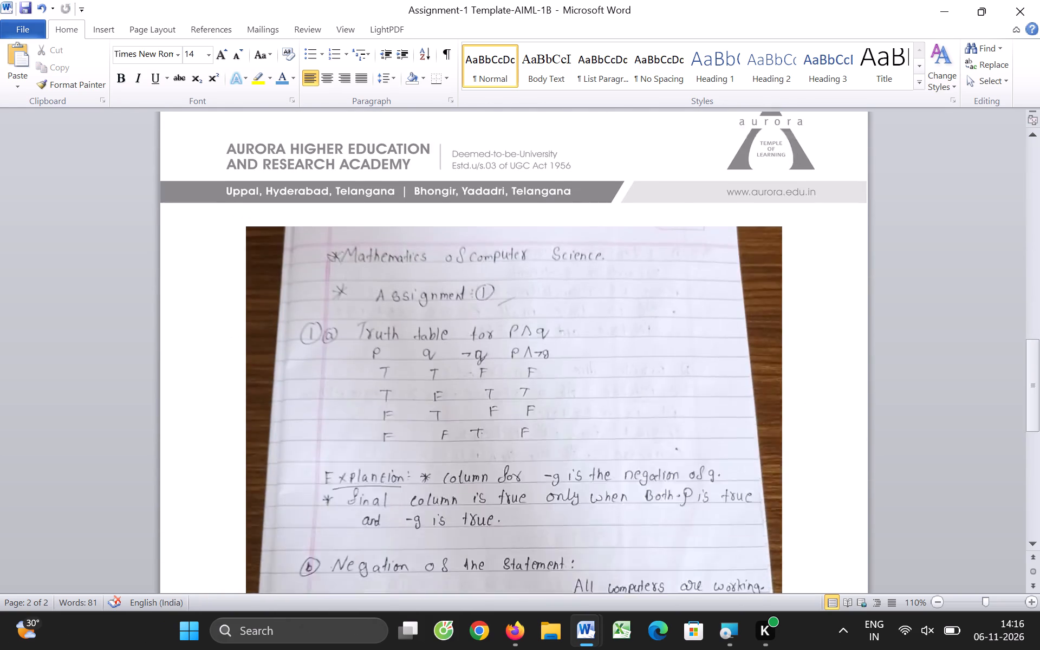
scroll(792, 342, "down", 2)
scroll(792, 342, "up", 3)
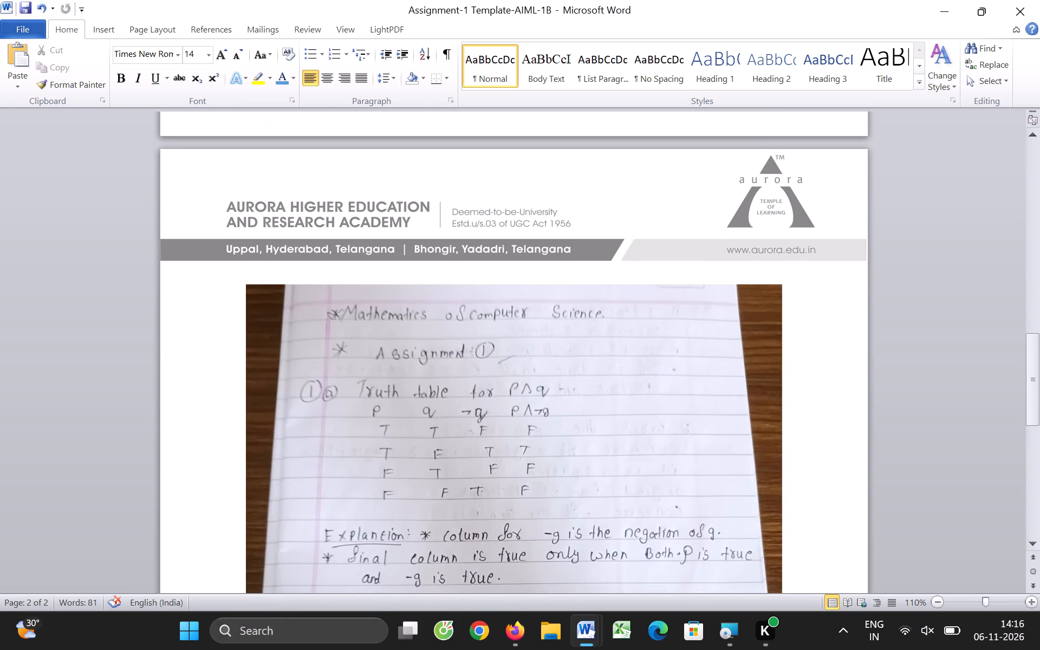
scroll(792, 342, "down", 1)
scroll(792, 342, "up", 2)
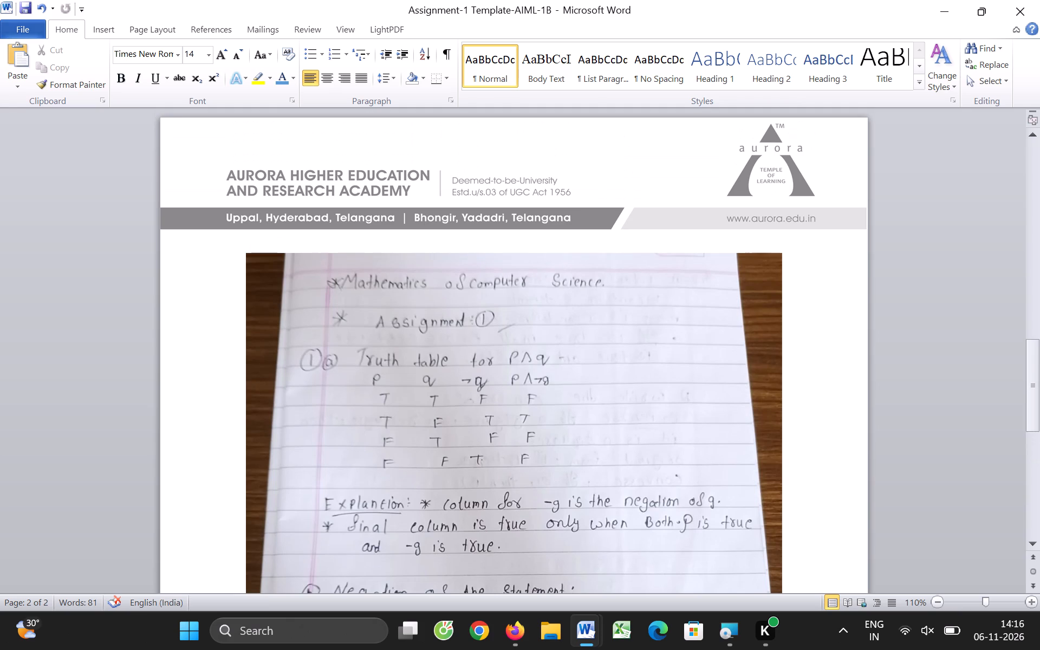
Examine how the Q1 text and the handwritten answer picture are laid out across the two pages.
left_click_drag(231, 266, 241, 268)
left_click(241, 268)
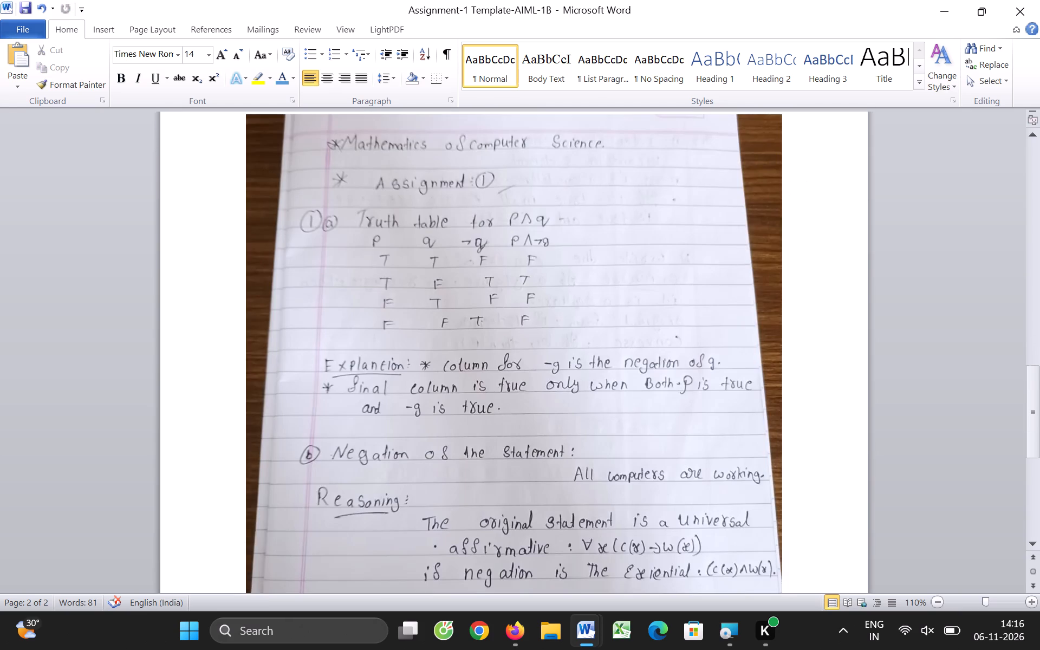
scroll(241, 268, "up", 2)
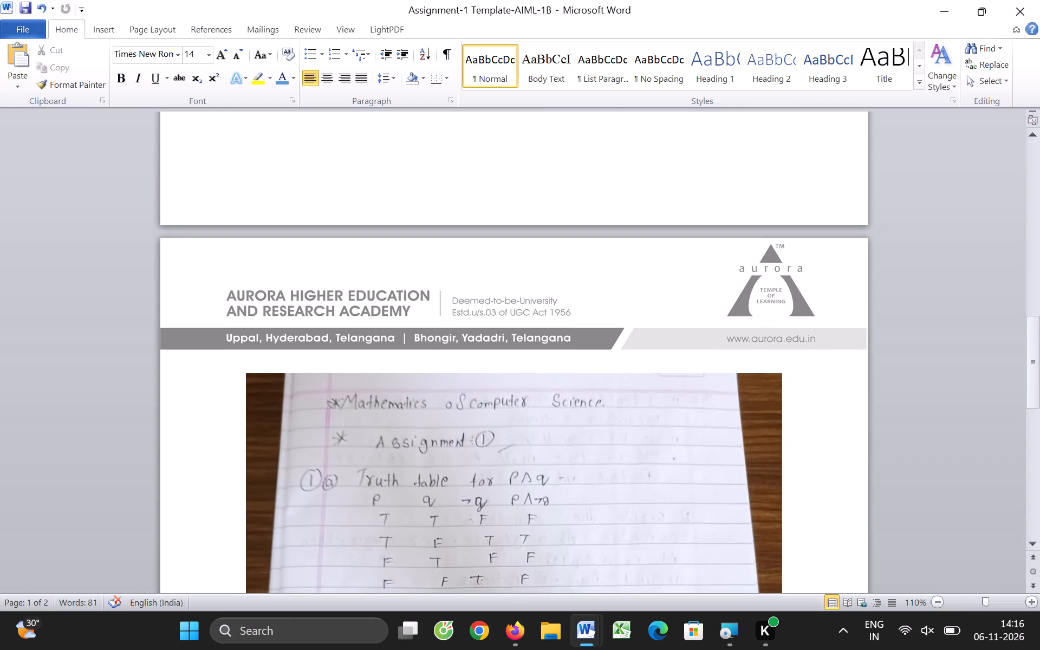
left_click(239, 398)
left_click(239, 398)
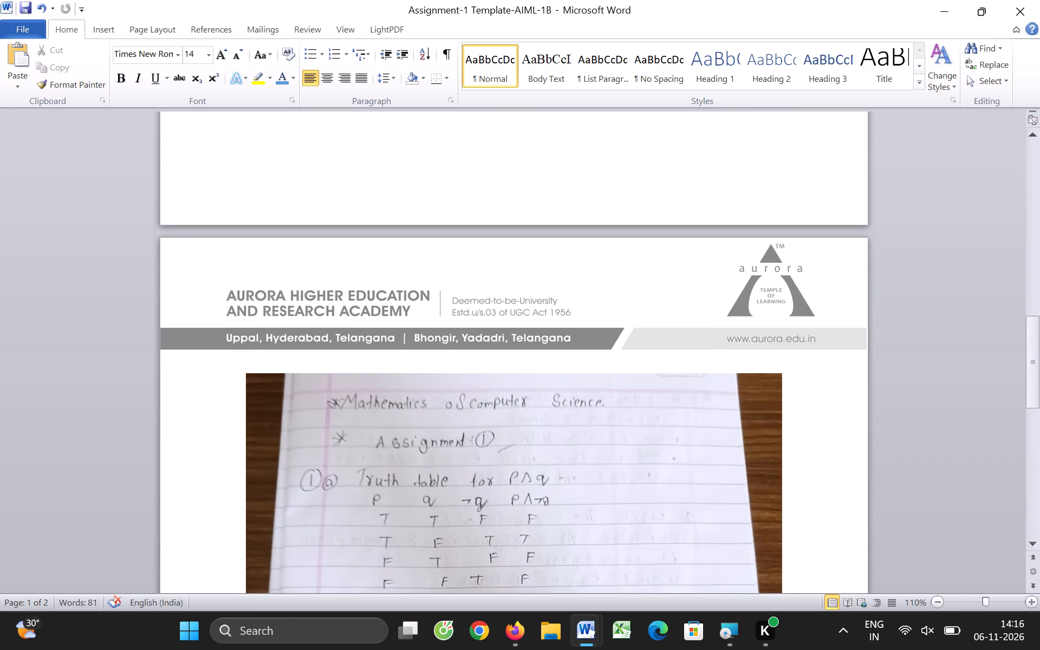
left_click(239, 398)
scroll(235, 374, "up", 1)
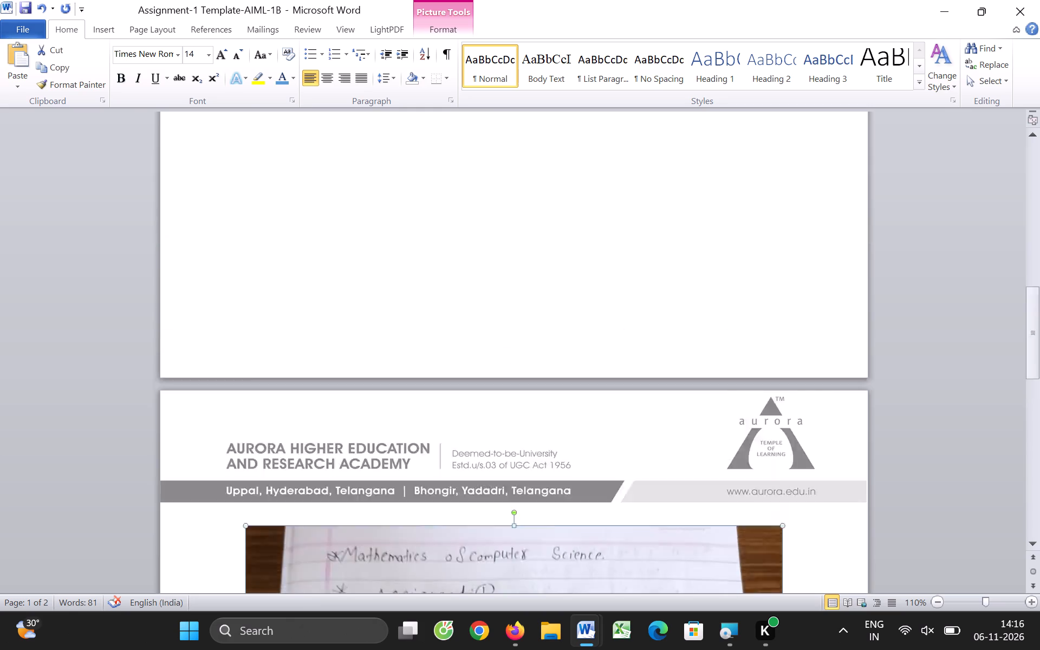
scroll(235, 374, "up", 3)
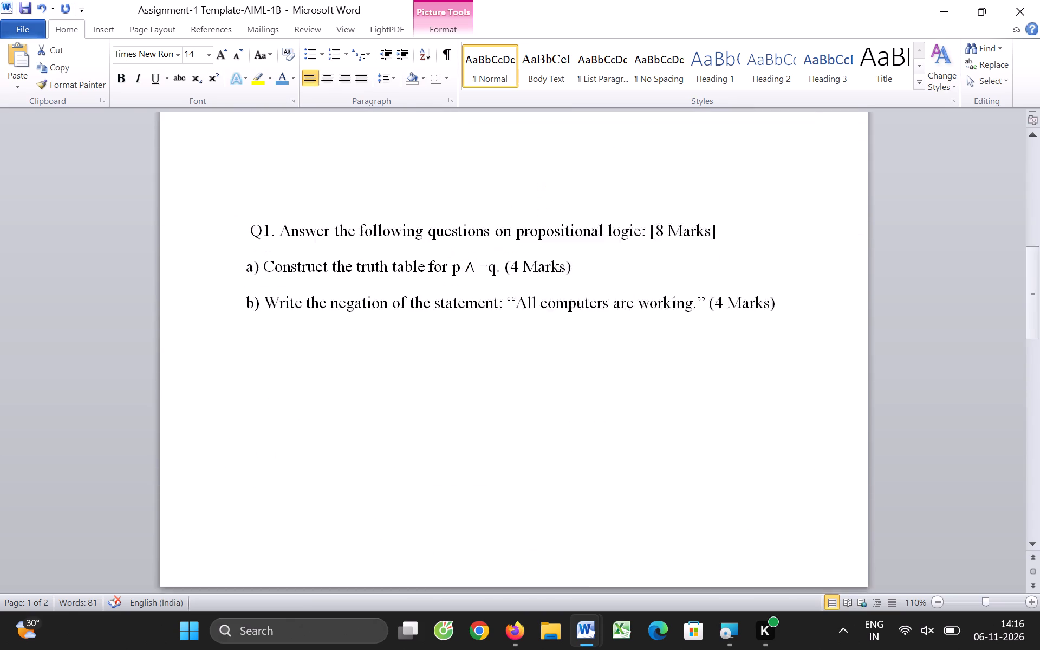
scroll(235, 374, "up", 1)
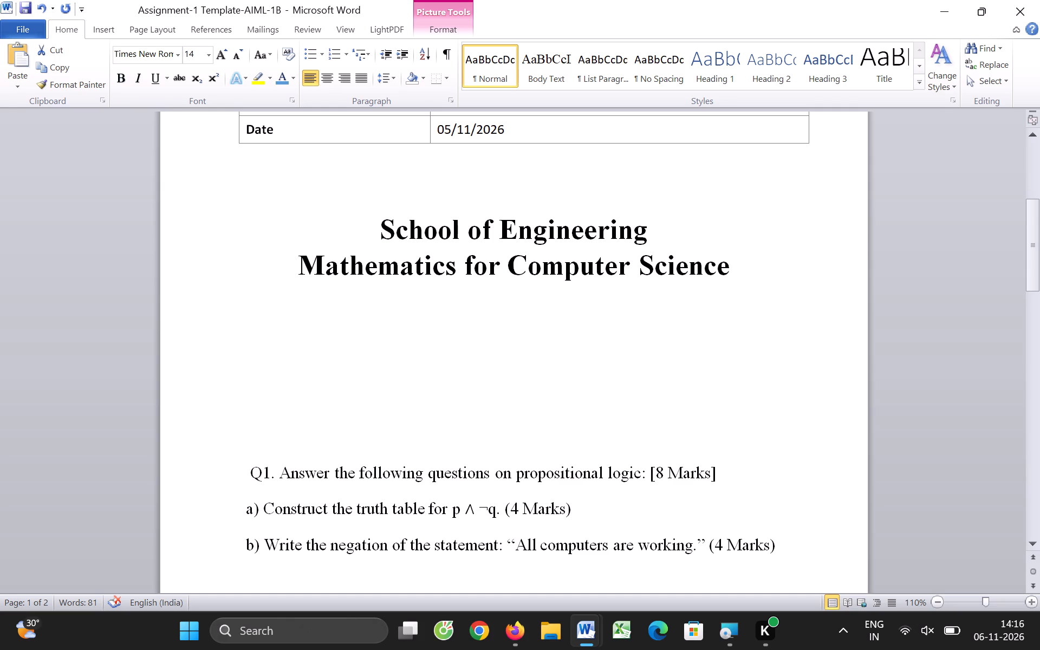
scroll(511, 387, "down", 2)
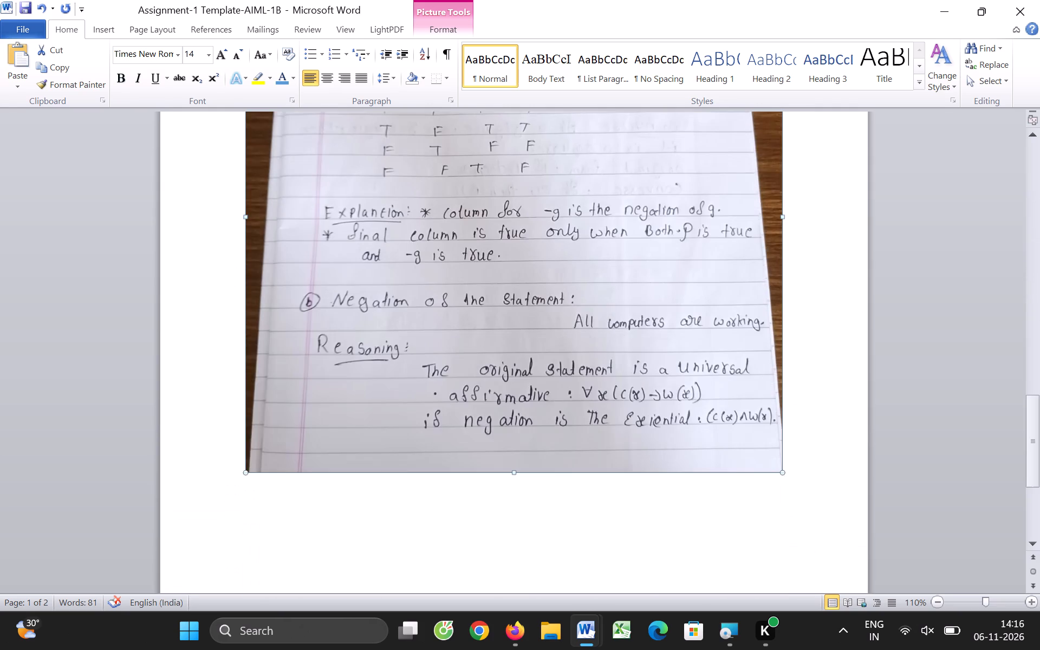
scroll(511, 387, "down", 1)
scroll(511, 387, "up", 4)
left_click(511, 387)
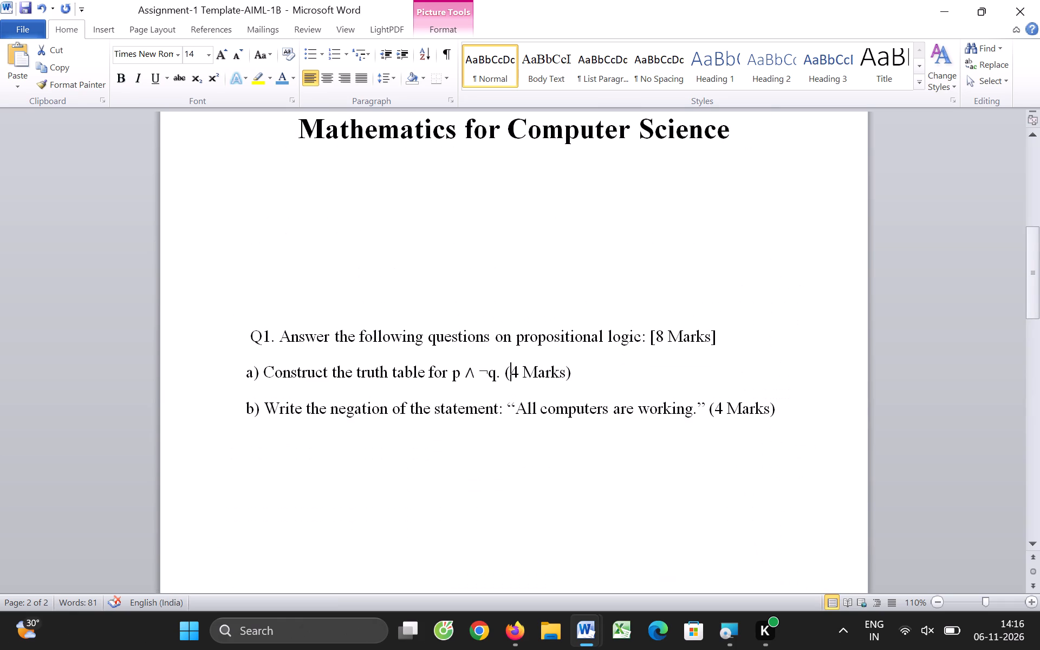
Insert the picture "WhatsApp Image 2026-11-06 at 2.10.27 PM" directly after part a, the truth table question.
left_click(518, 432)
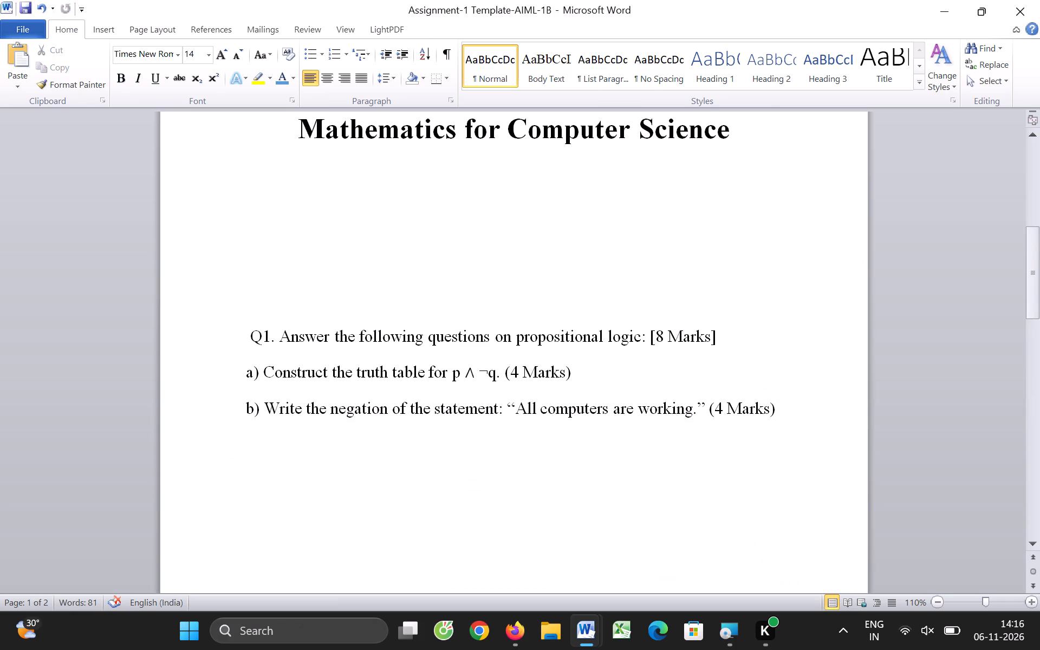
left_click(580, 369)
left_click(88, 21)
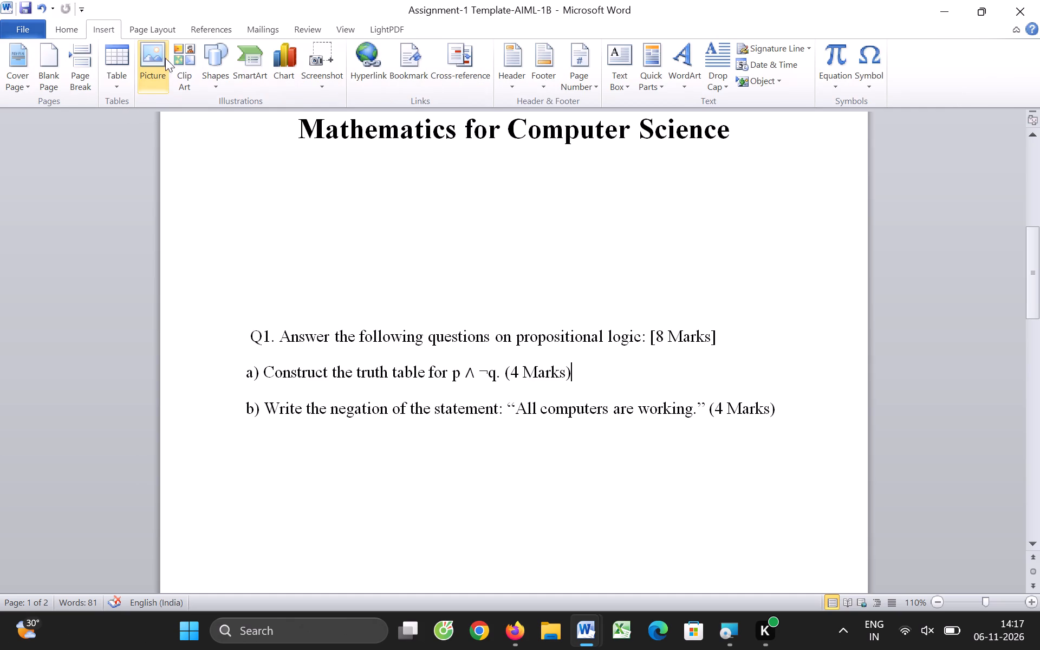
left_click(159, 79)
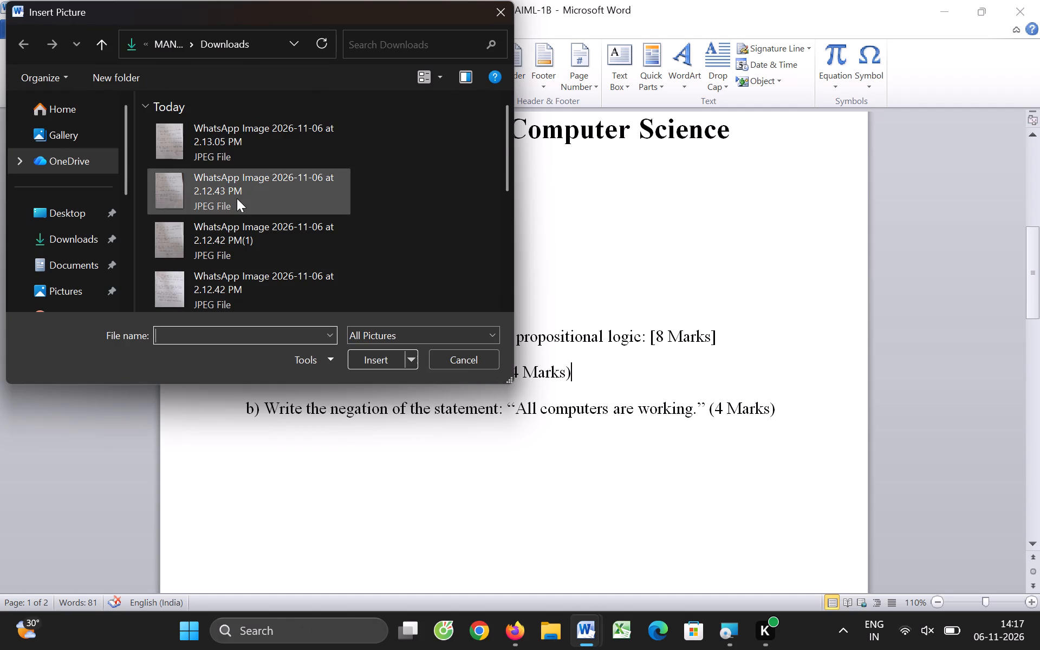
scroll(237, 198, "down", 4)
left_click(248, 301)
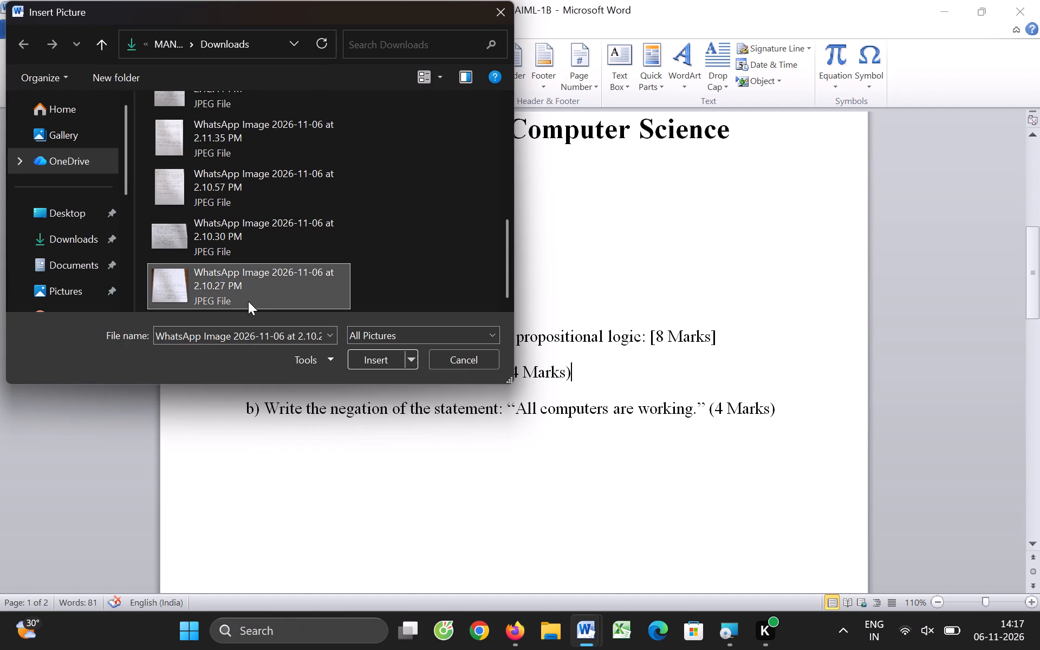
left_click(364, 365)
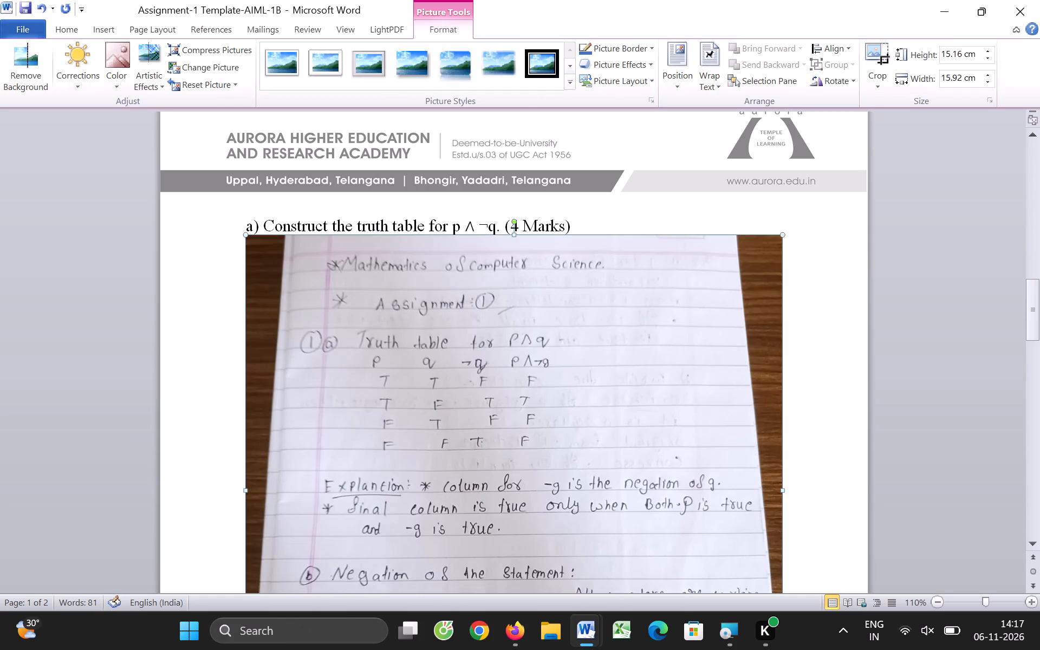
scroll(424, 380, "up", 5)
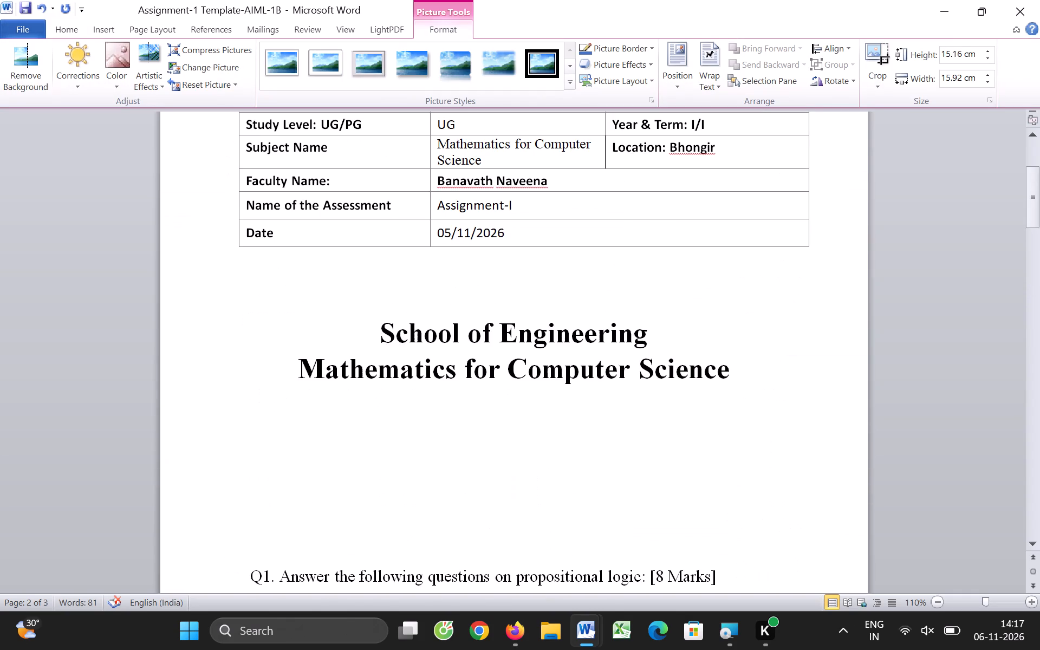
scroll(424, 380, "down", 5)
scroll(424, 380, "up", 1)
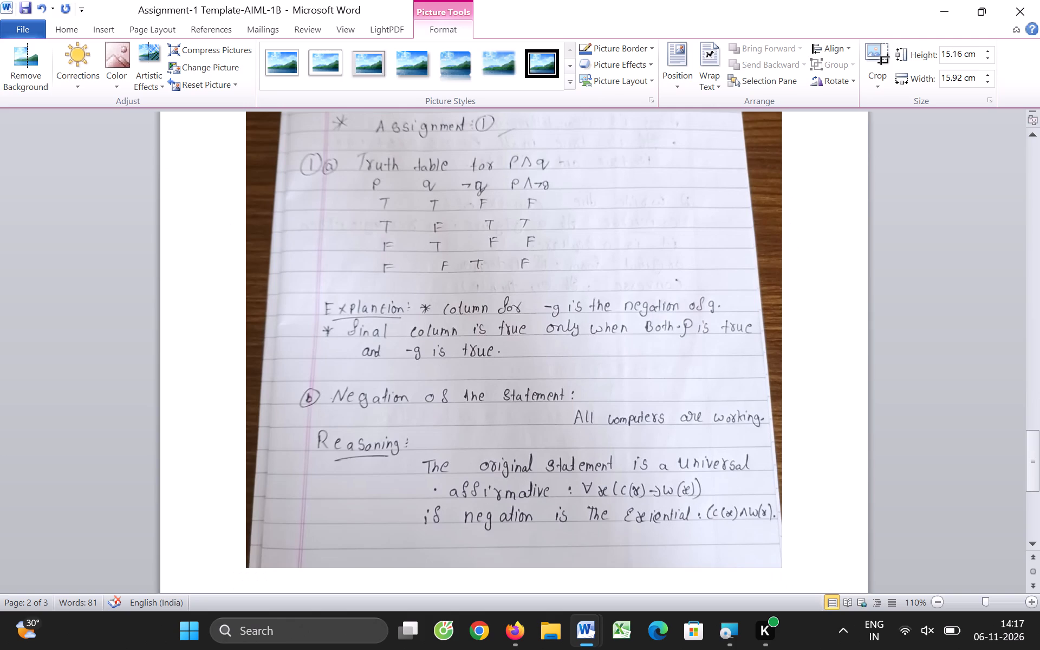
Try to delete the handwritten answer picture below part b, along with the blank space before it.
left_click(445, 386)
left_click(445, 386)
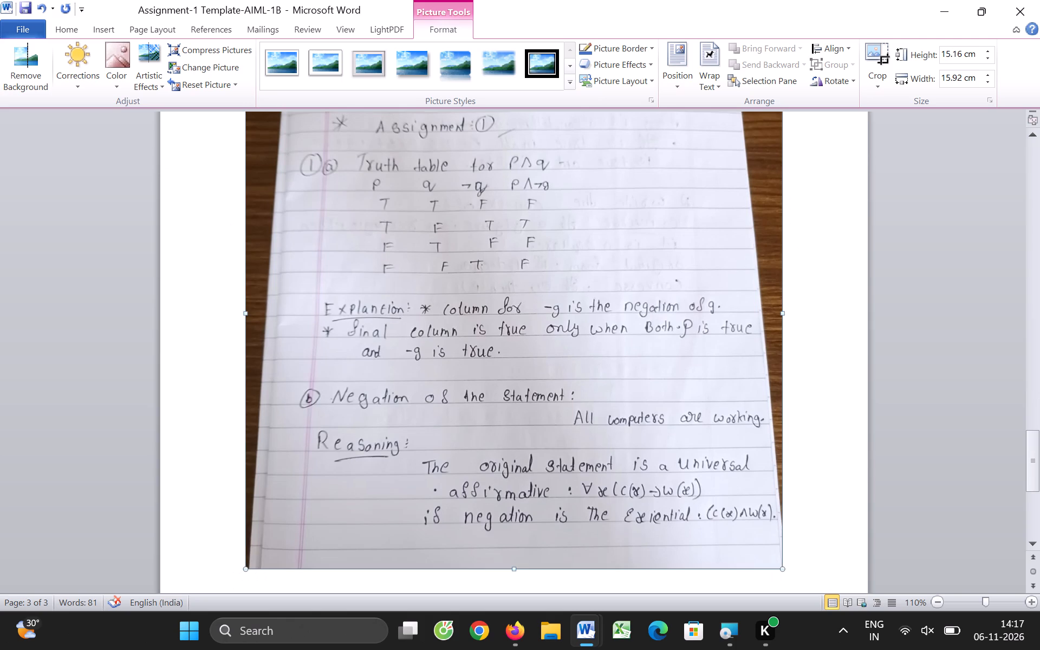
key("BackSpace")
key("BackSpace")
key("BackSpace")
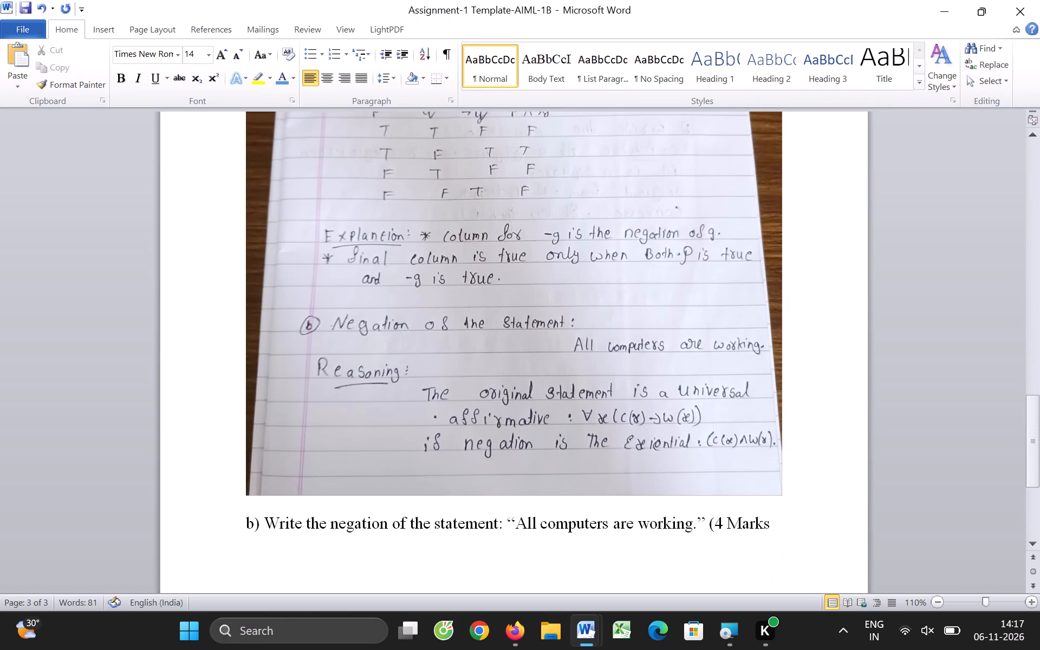
Undo the recent edits back to before the blank lines were added between the "Mathematics for Computer Science" heading and Q1.
left_click(445, 386)
scroll(445, 386, "up", 4)
key("ctrl+z")
key("ctrl+z")
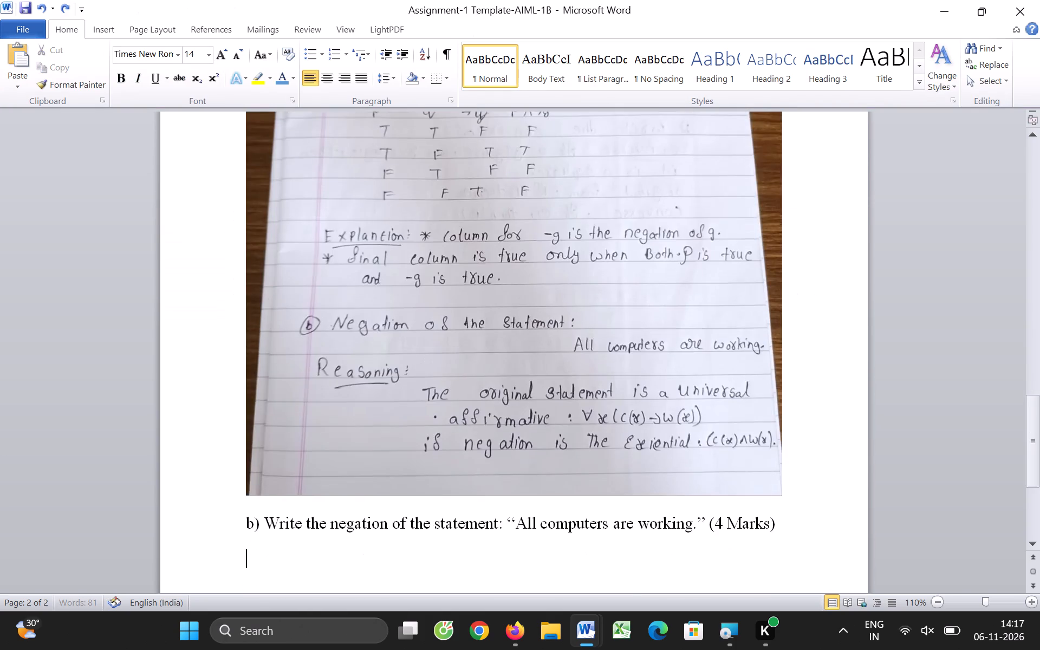
key("ctrl+z")
key("ctrl+z")
left_click(445, 386, "ctrl")
key("ctrl+z")
key("ctrl+z")
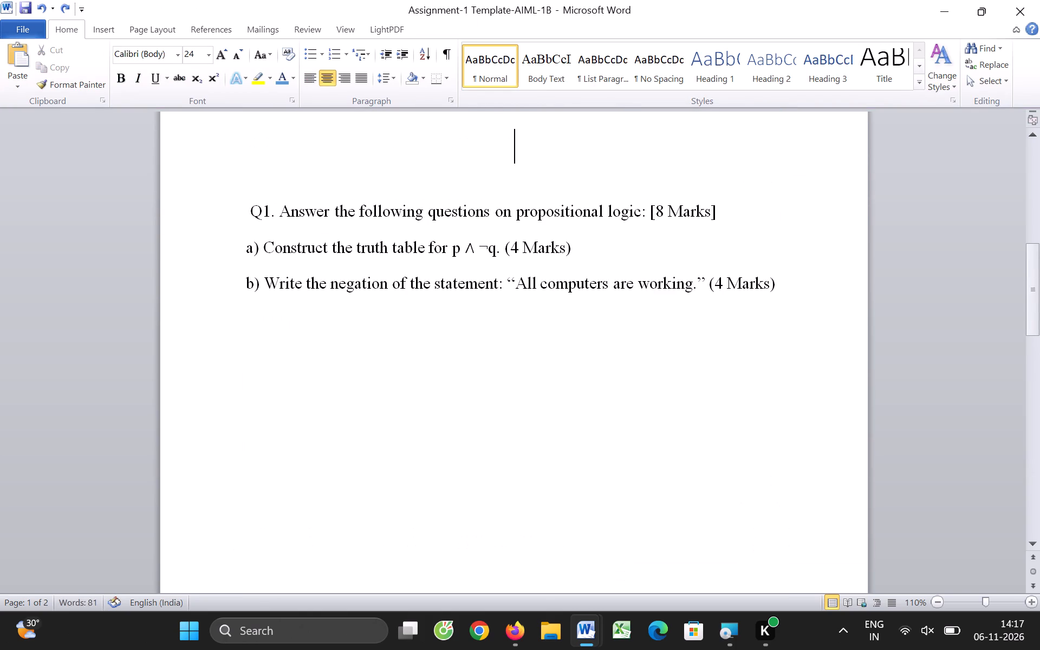
key("ctrl+z")
key("ctrl+z")
key("ctrl+z")
Shrink the handwritten answer picture on the second page proportionally, to roughly five-sixths of its width.
scroll(445, 386, "down", 1)
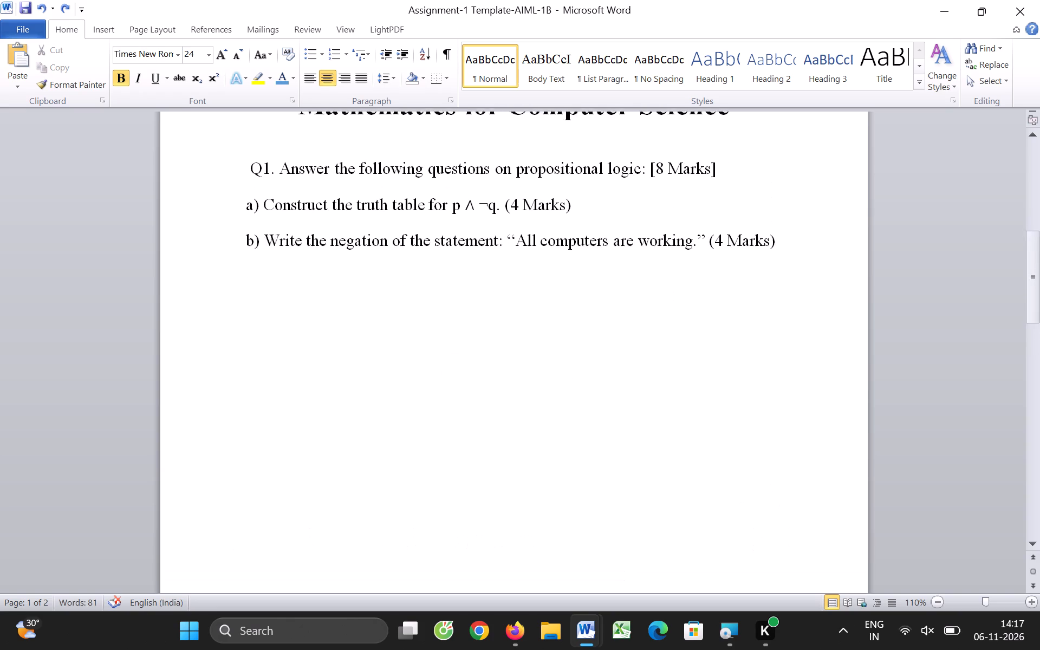
scroll(445, 386, "down", 1)
scroll(445, 386, "up", 1)
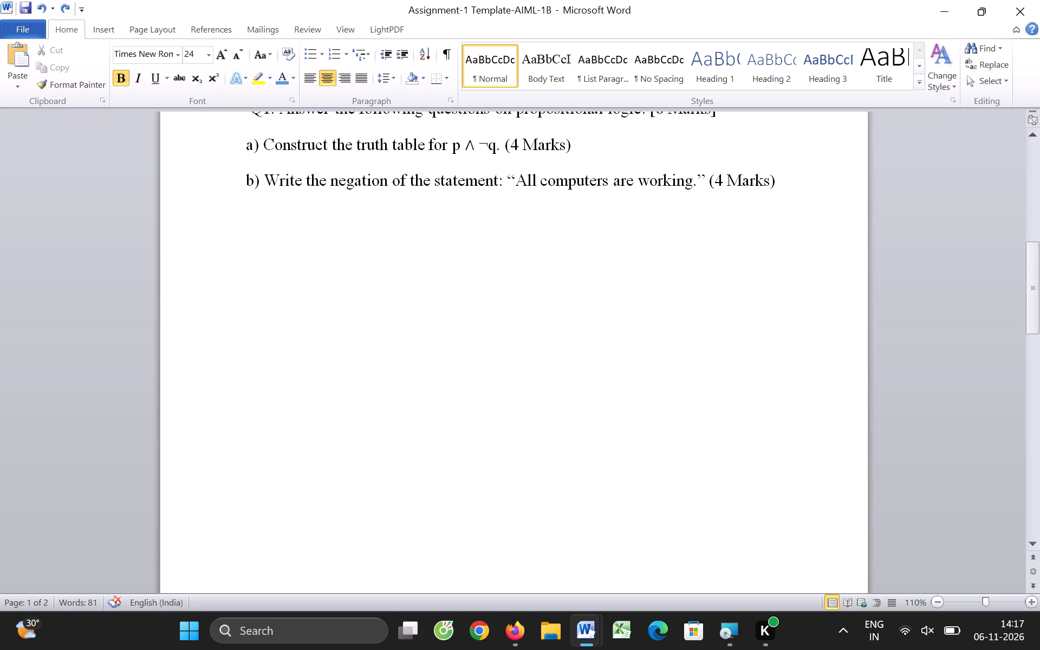
scroll(511, 362, "up", 1)
scroll(511, 362, "down", 4)
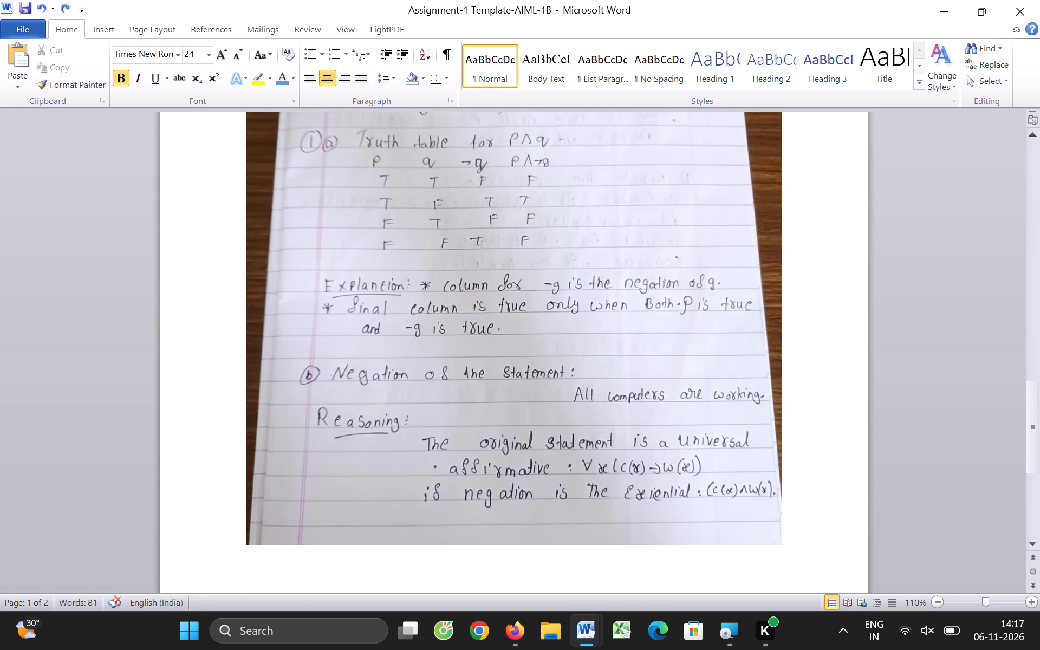
scroll(511, 362, "down", 1)
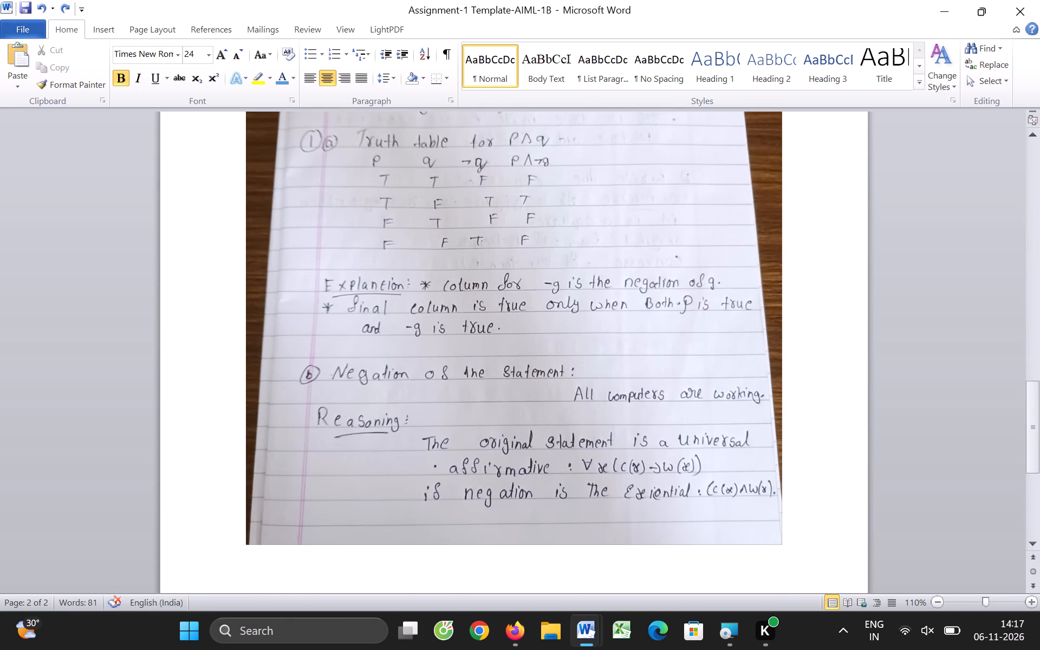
scroll(507, 367, "up", 1)
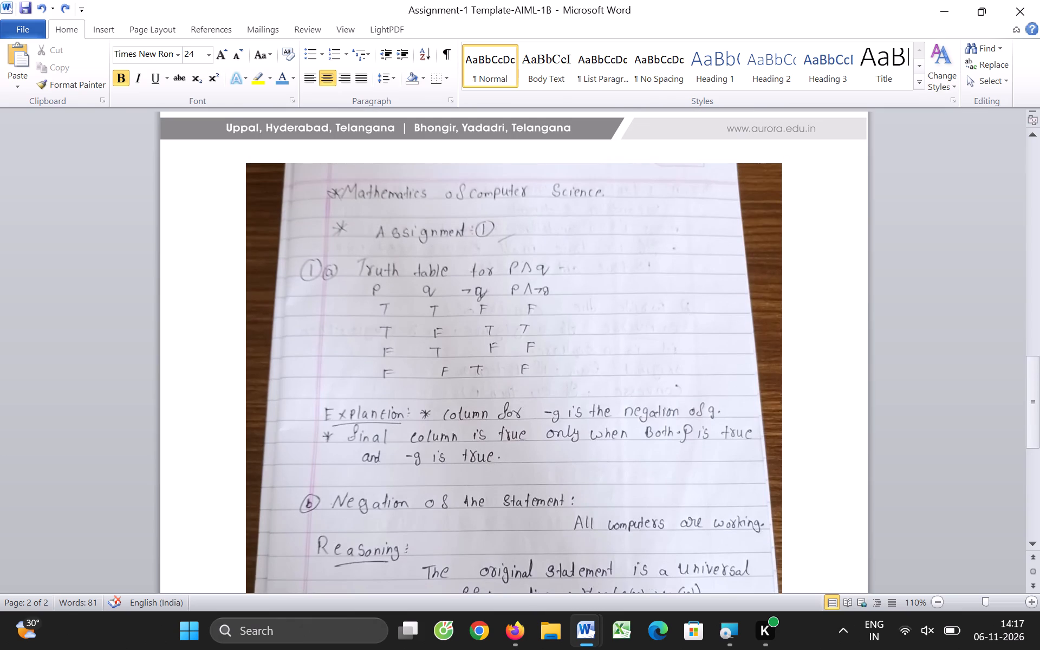
left_click(555, 339)
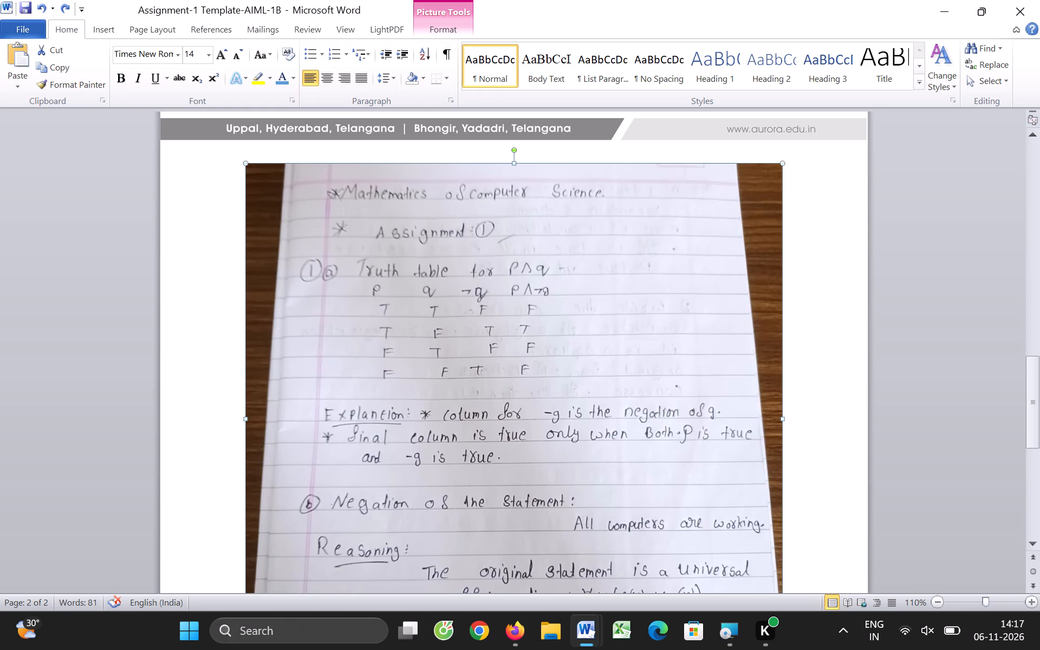
left_click_drag(782, 162, 757, 197)
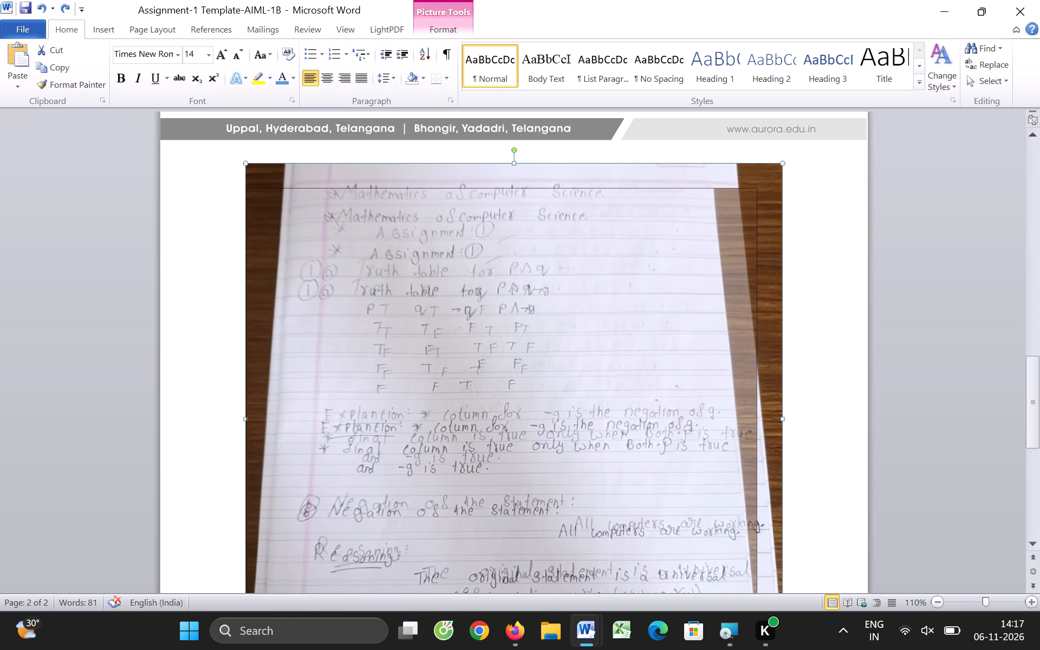
left_click_drag(757, 197, 694, 252)
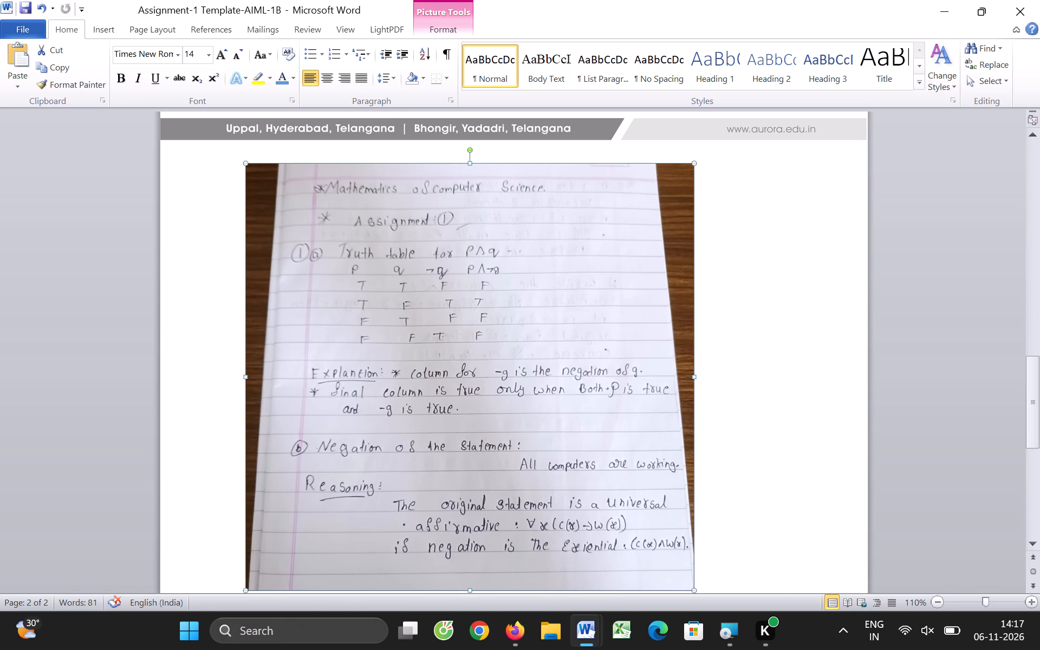
Delete the blank lines between the student details table and the "School of Engineering" heading.
scroll(640, 211, "up", 1)
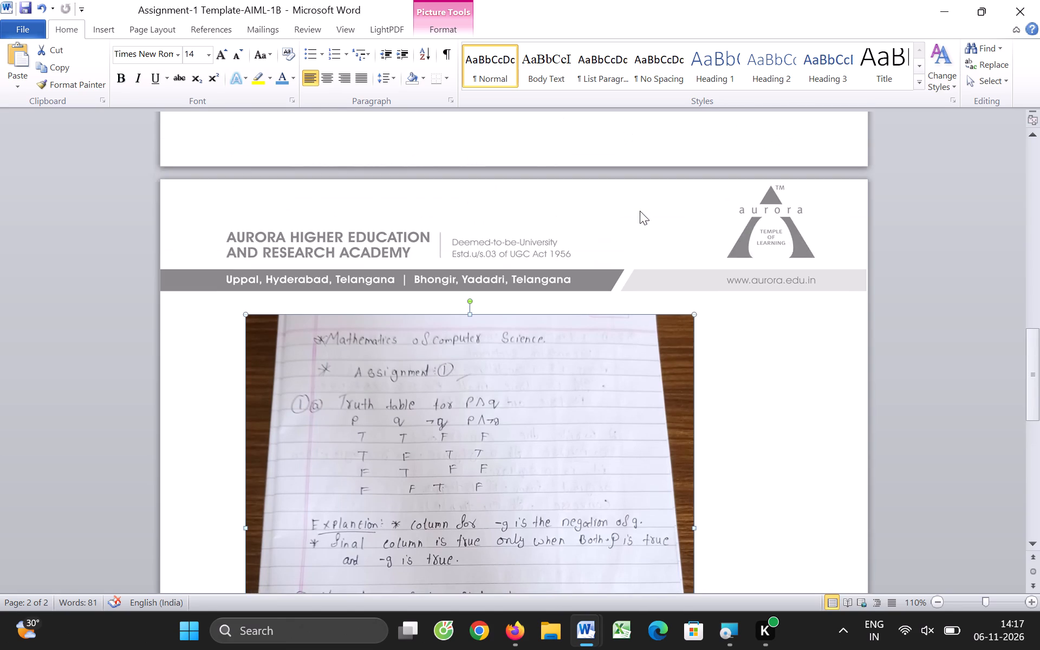
scroll(640, 211, "up", 2)
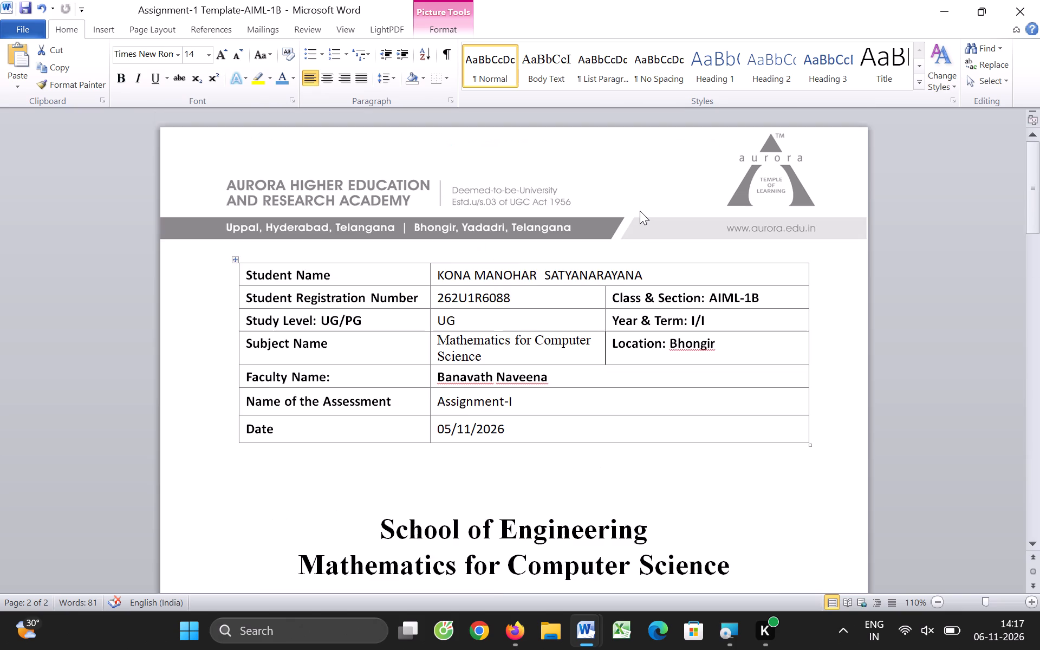
scroll(640, 211, "up", 1)
scroll(640, 211, "down", 1)
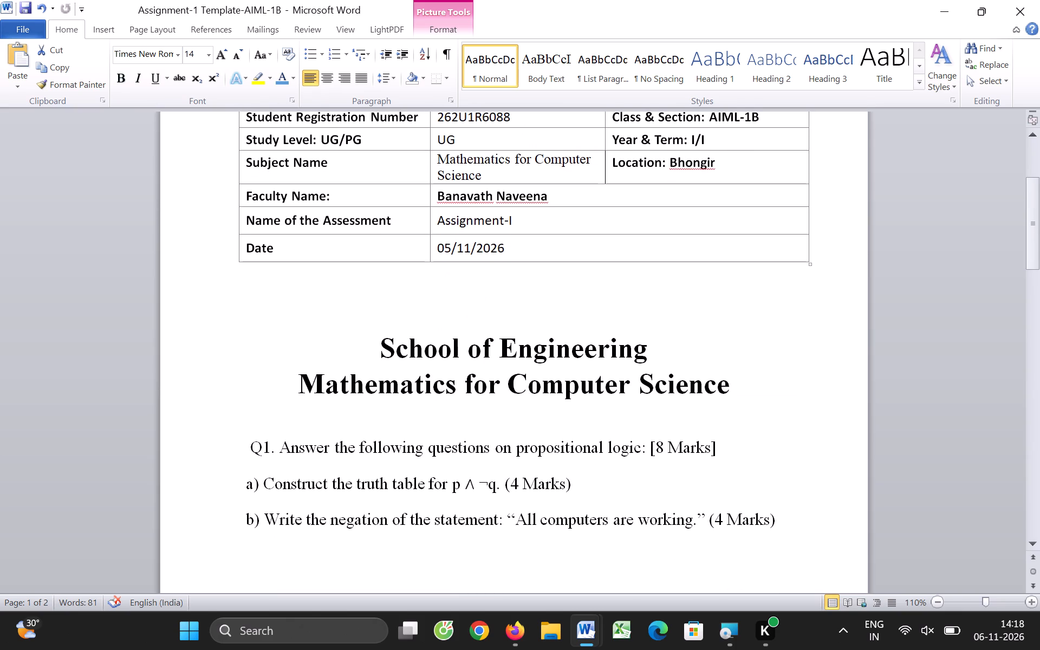
left_click(373, 343)
key("BackSpace")
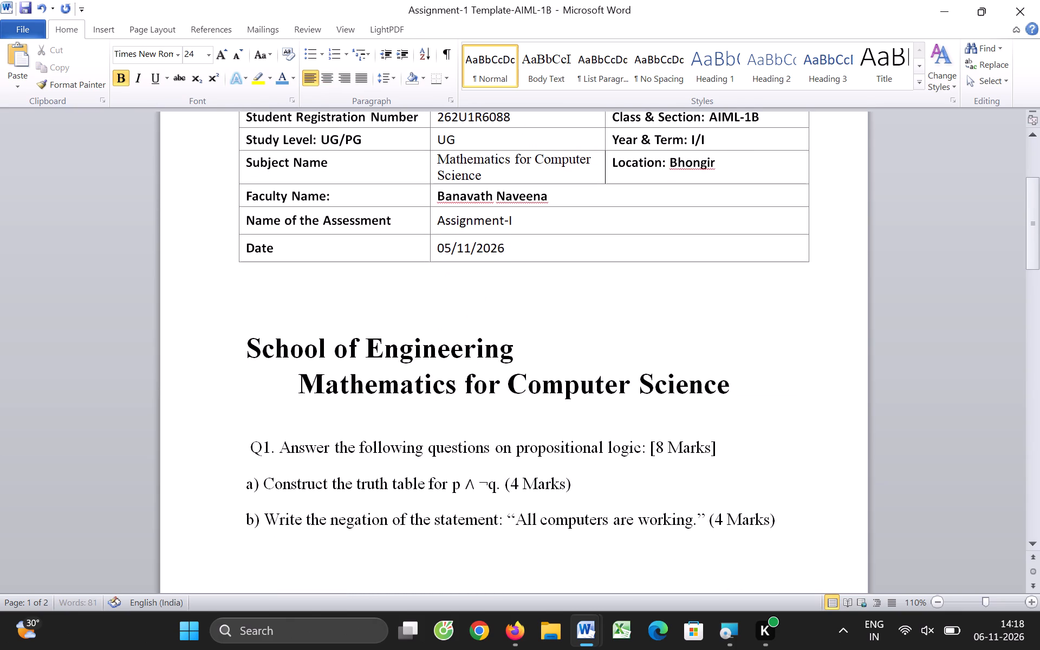
key("BackSpace")
key("BackSpace")
key("BackSpace")
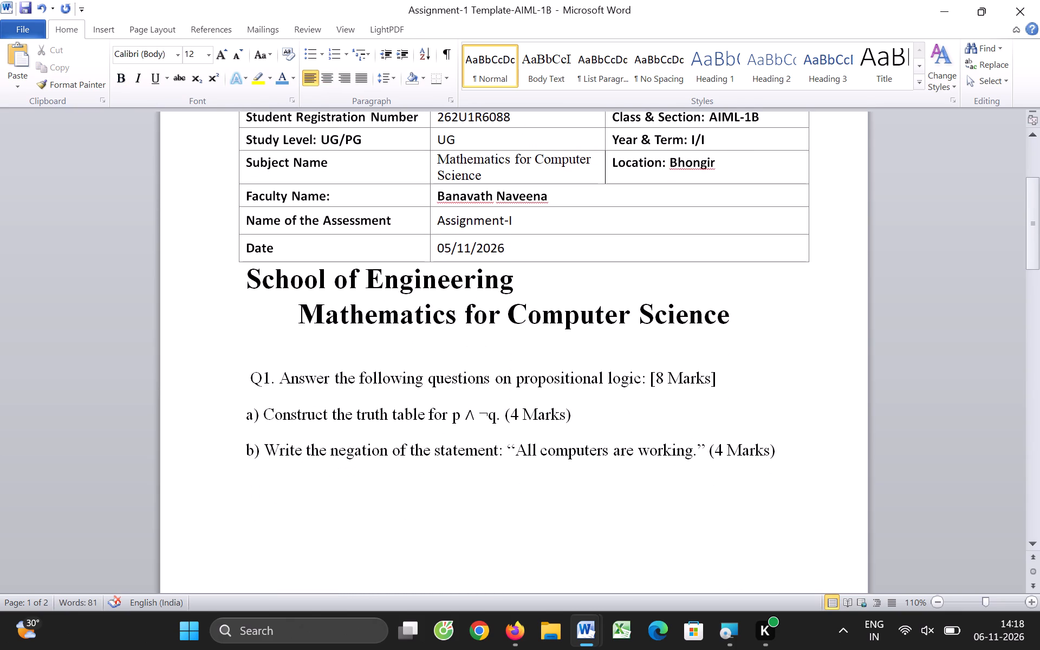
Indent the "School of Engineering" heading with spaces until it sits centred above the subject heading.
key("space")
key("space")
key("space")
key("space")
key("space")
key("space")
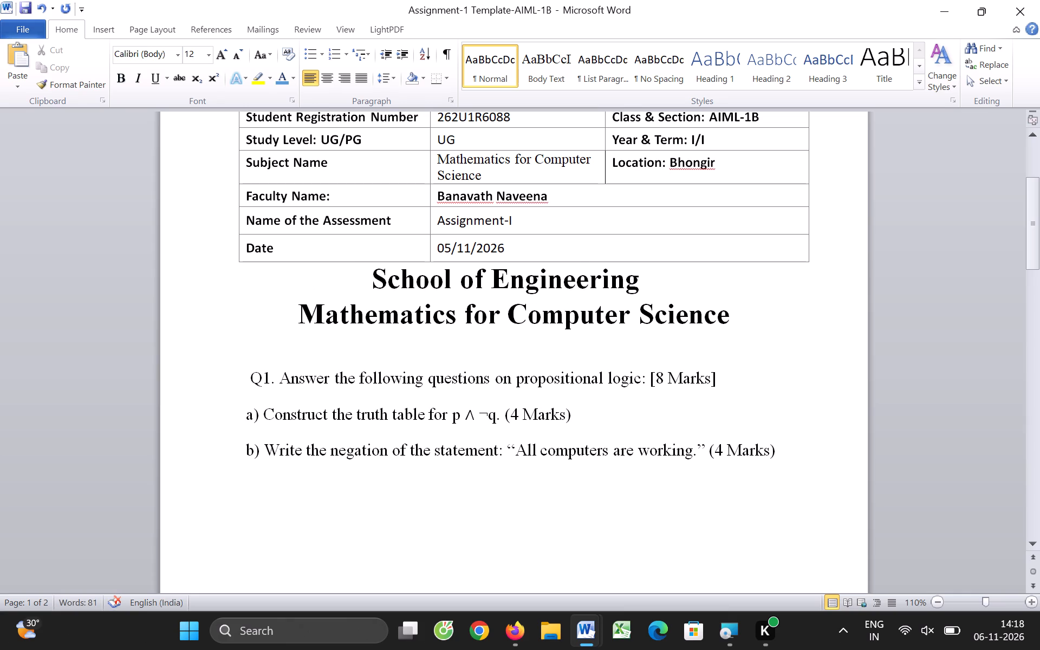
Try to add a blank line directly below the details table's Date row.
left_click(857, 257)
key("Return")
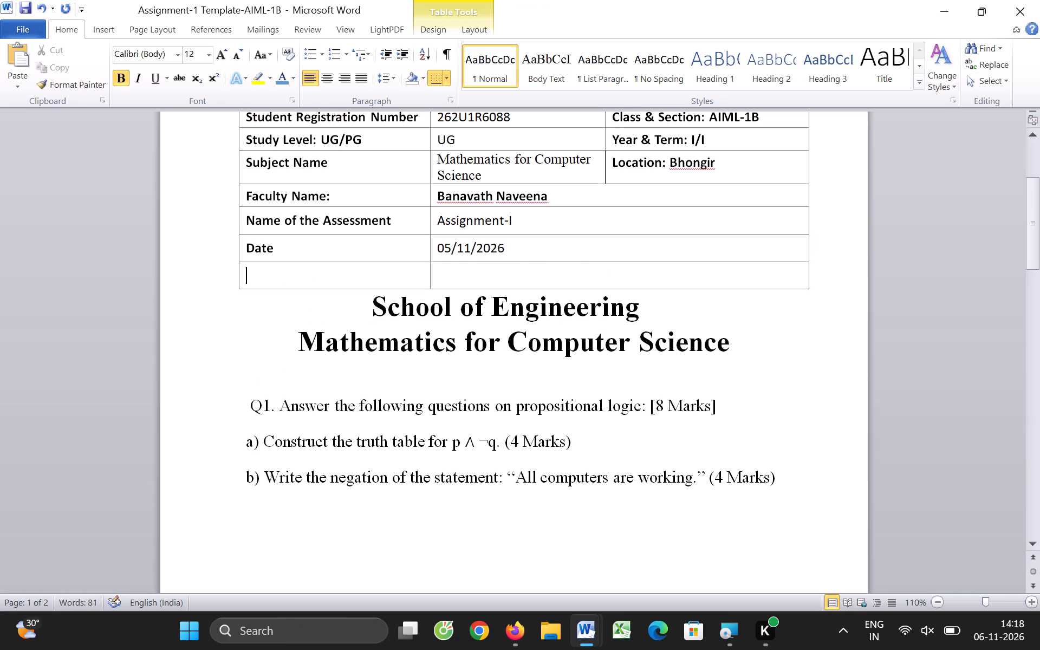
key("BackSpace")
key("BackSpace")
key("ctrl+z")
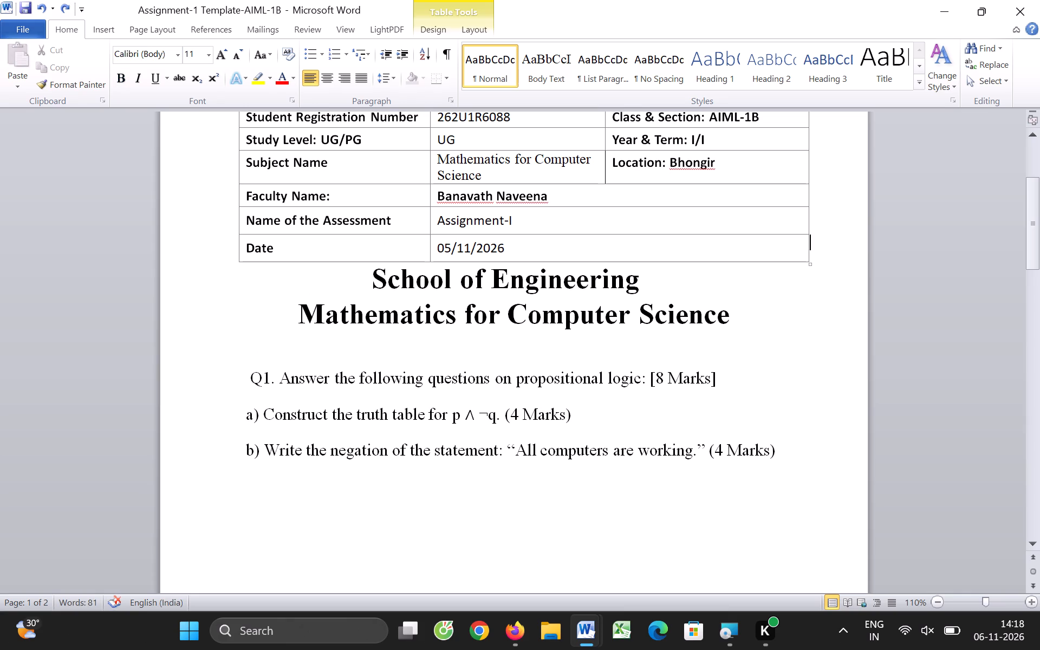
Insert two line breaks above "School of Engineering" and indent the heading with spaces so it is centred over the subject heading.
left_click(368, 279)
key("Return")
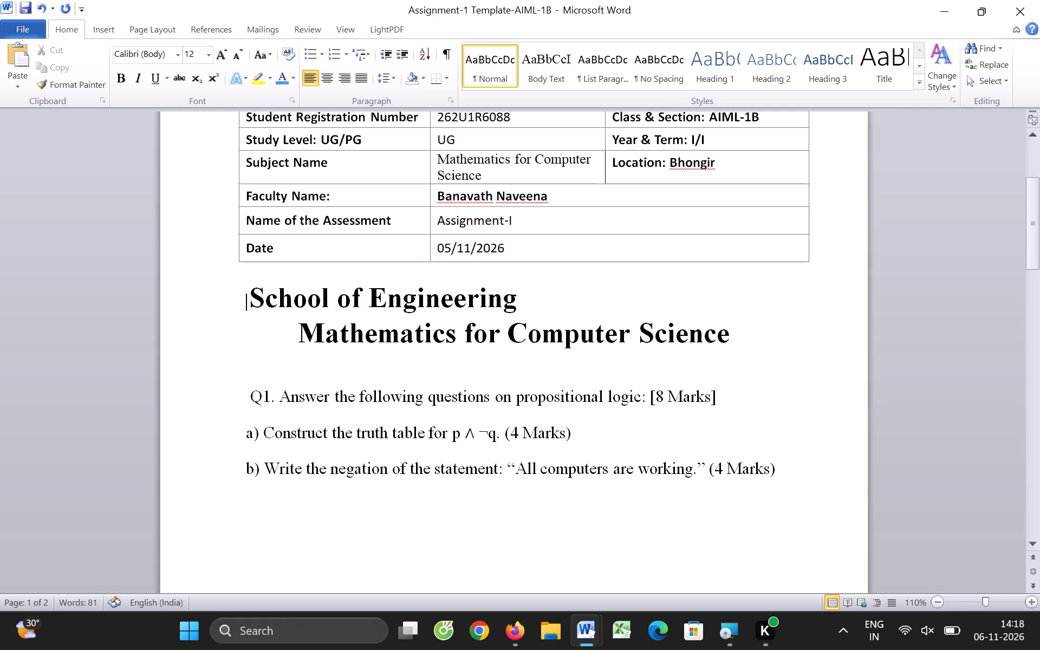
key("Return")
key("space")
key("space")
key("space")
key("space")
key("space")
key("space")
key("space")
key("space")
key("space")
key("space")
key("space")
key("space")
key("space")
key("space")
key("space")
key("space")
key("space")
key("space")
key("space")
key("space")
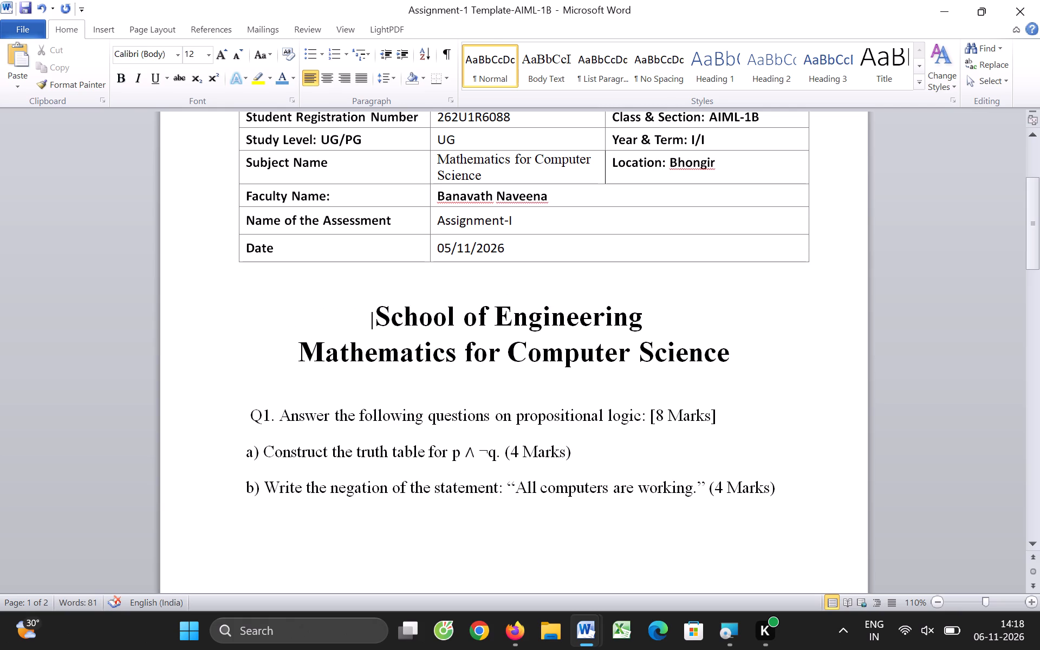
Shrink the handwritten answer picture proportionally until it fits on the first page directly below Q1 part b.
left_click(713, 379)
scroll(713, 379, "down", 3)
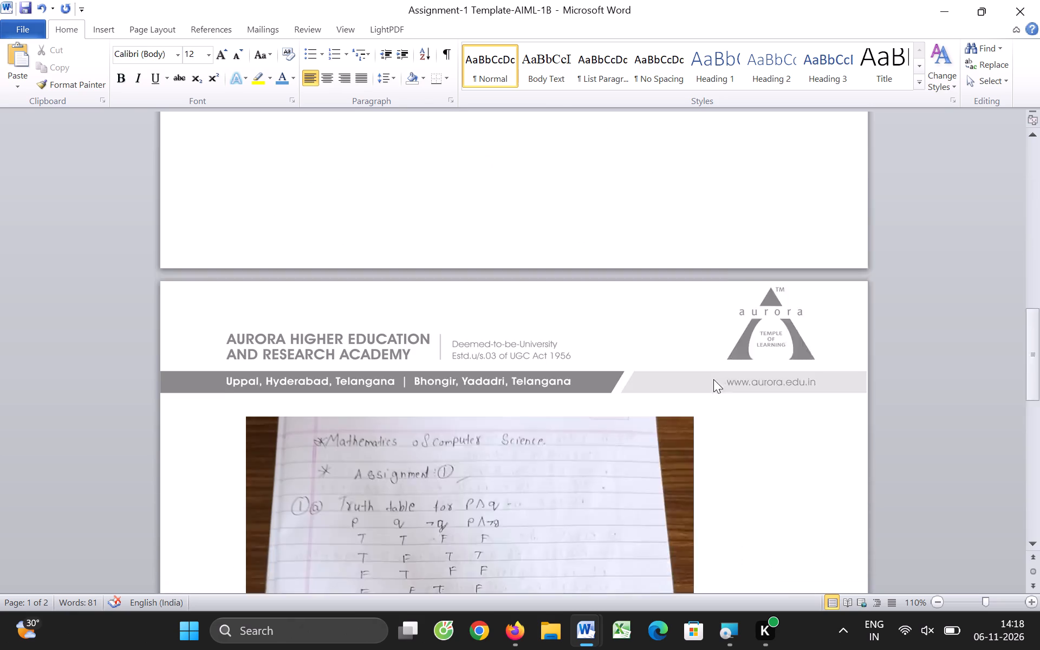
scroll(713, 379, "down", 2)
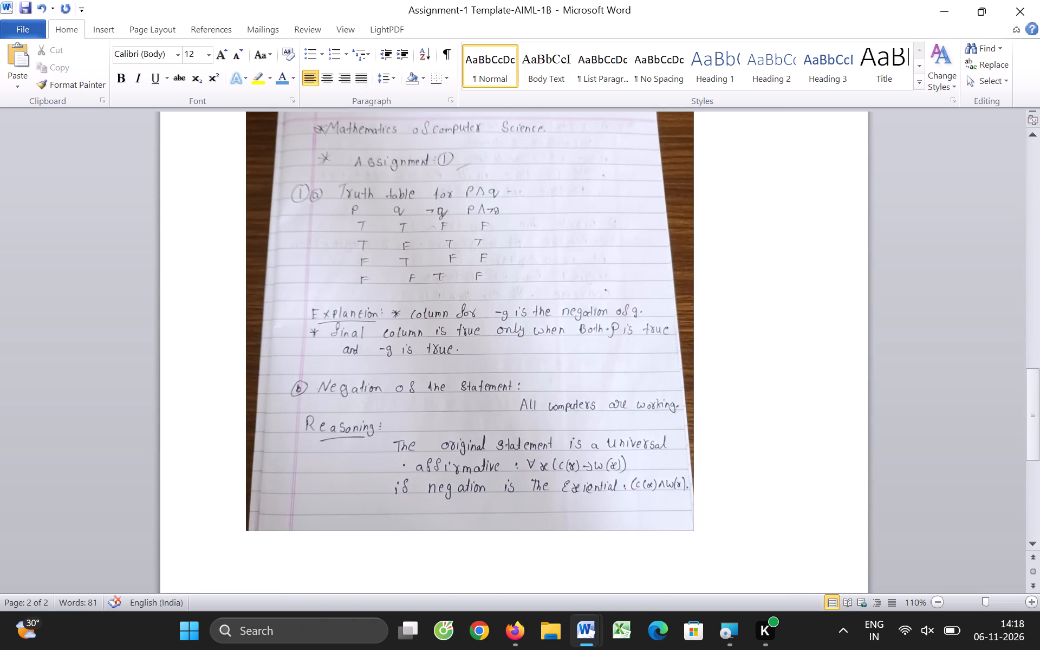
left_click(714, 518)
left_click(667, 503)
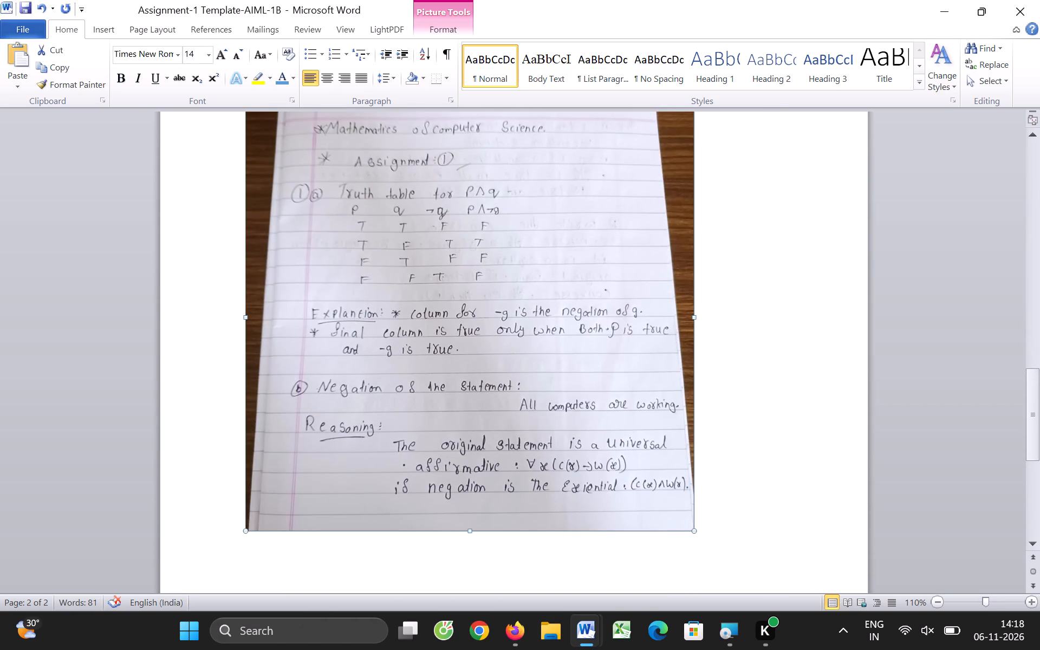
left_click_drag(692, 531, 589, 434)
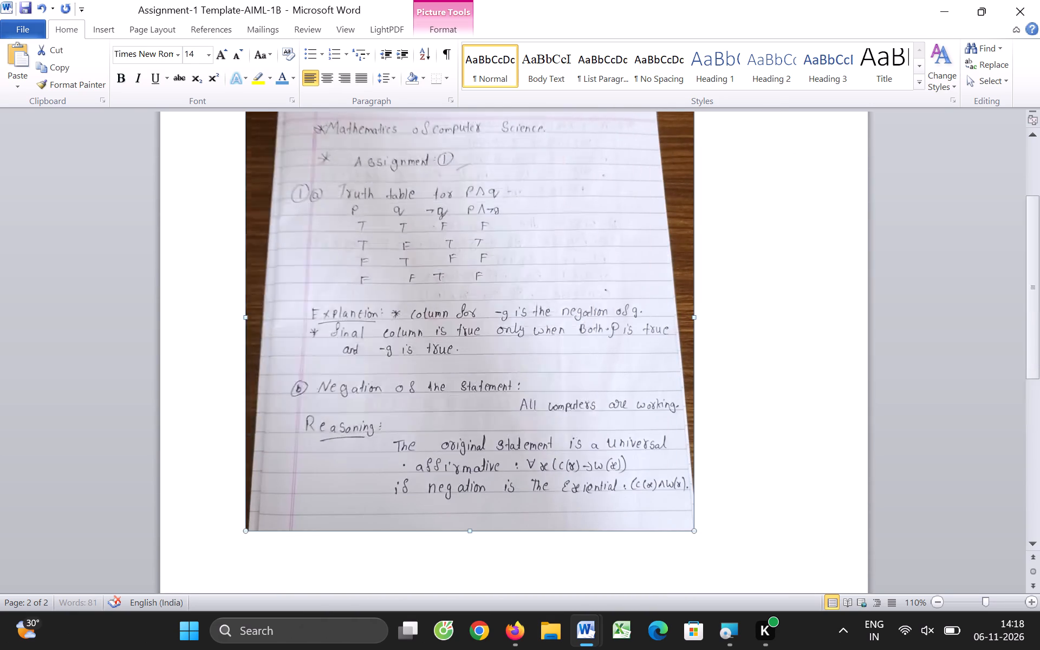
scroll(614, 484, "right", 1)
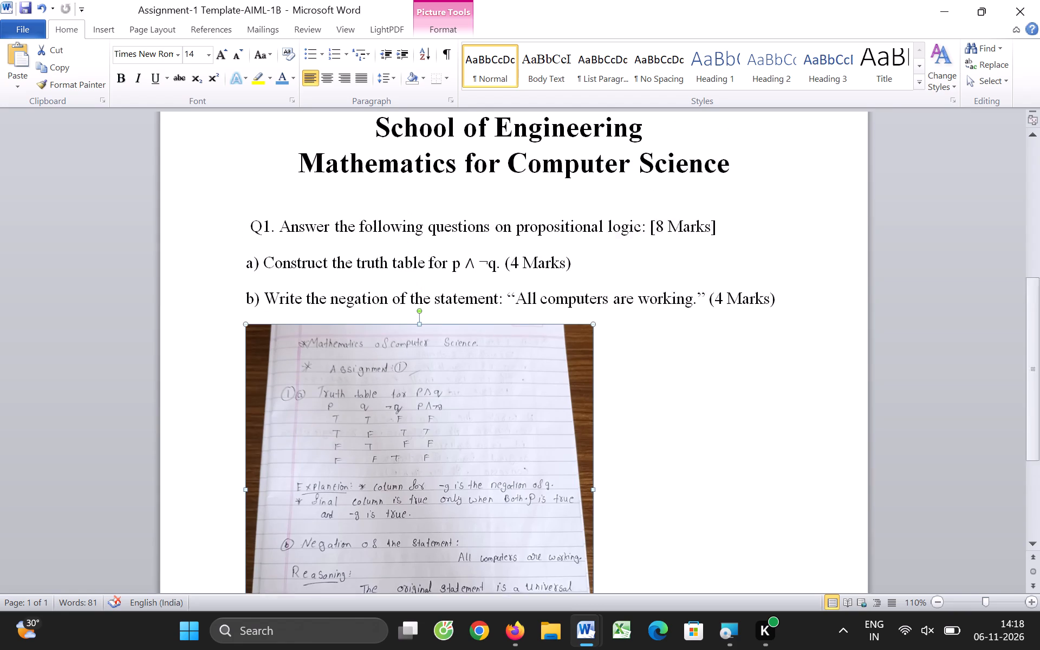
Resize the handwritten answer picture proportionally to slightly larger, keeping it on the first page directly below Q1 part b.
scroll(614, 484, "right", 2)
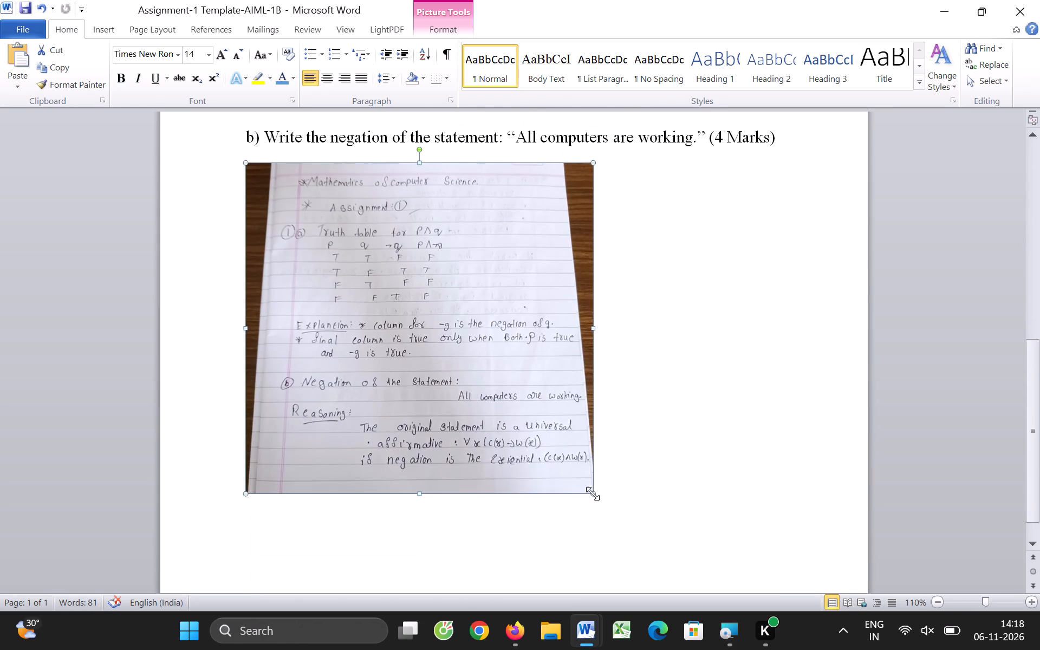
left_click_drag(594, 493, 671, 543)
scroll(626, 444, "down", 4)
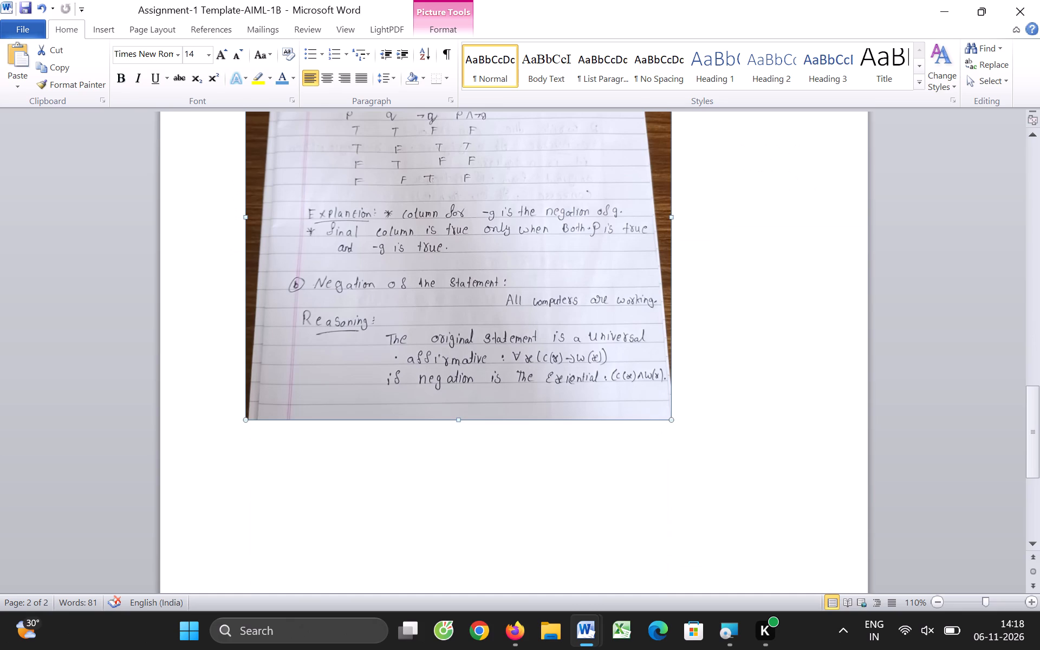
left_click_drag(671, 418, 645, 396)
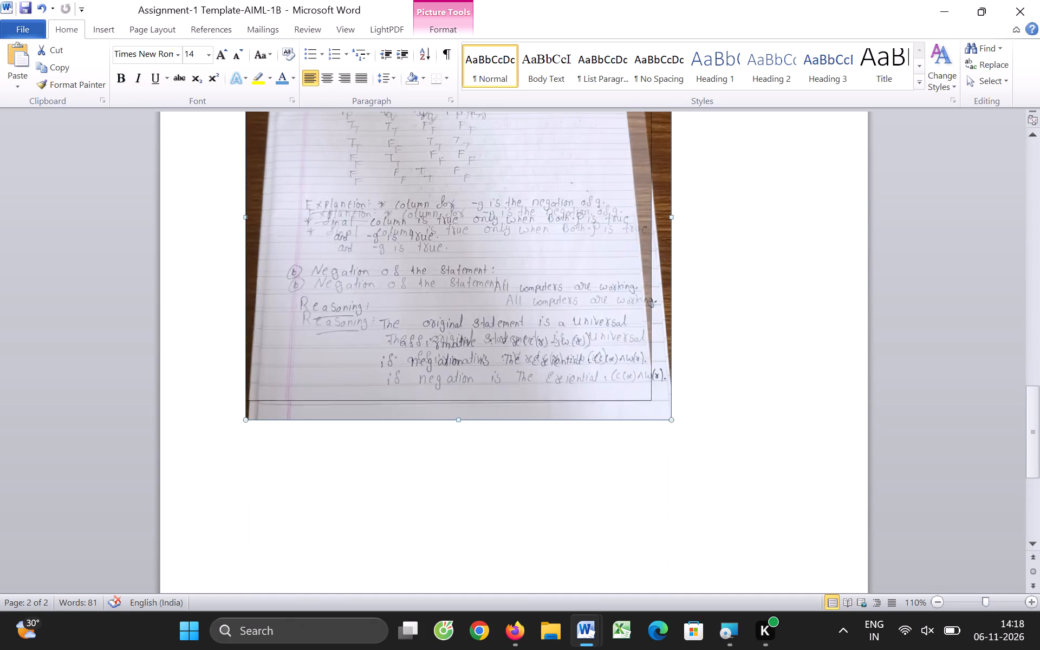
left_click_drag(645, 396, 644, 395)
left_click_drag(644, 395, 630, 383)
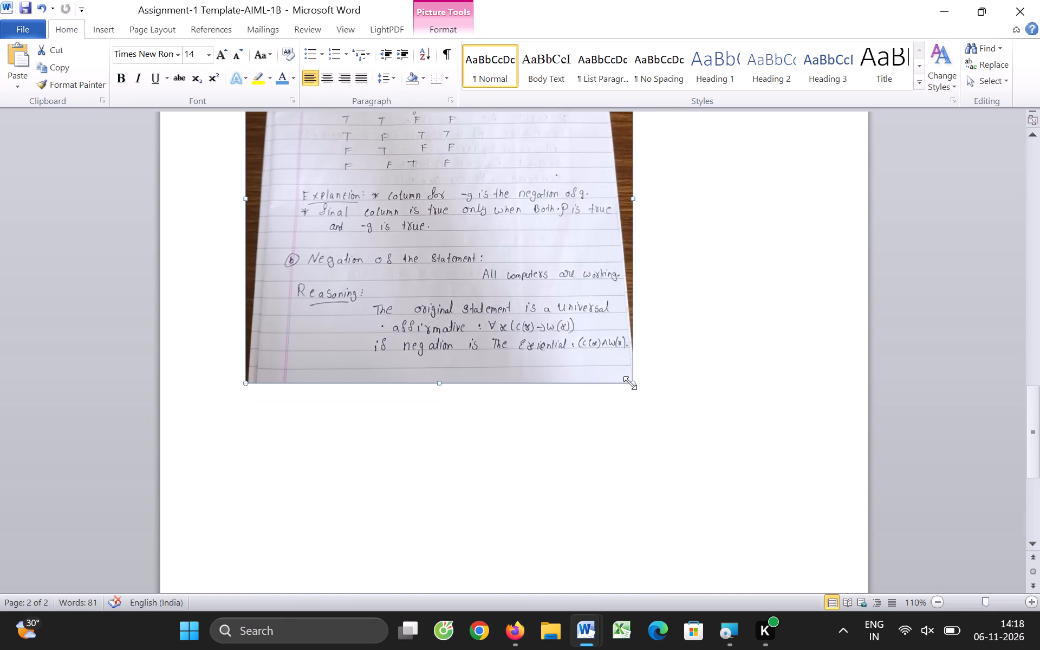
left_click_drag(630, 383, 621, 376)
scroll(621, 376, "up", 1)
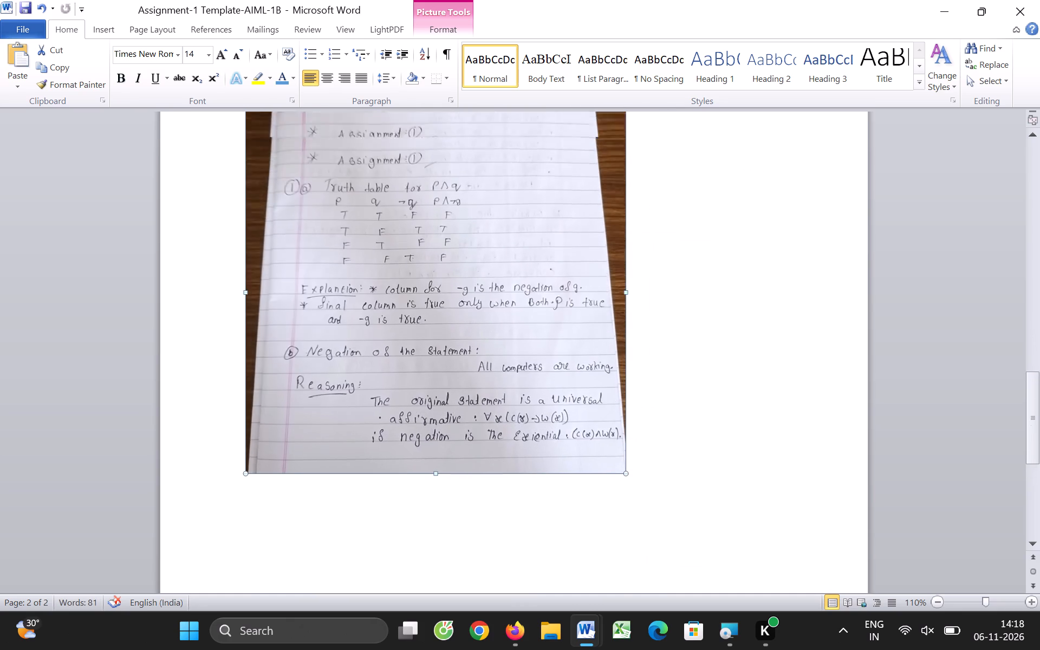
scroll(621, 376, "up", 1)
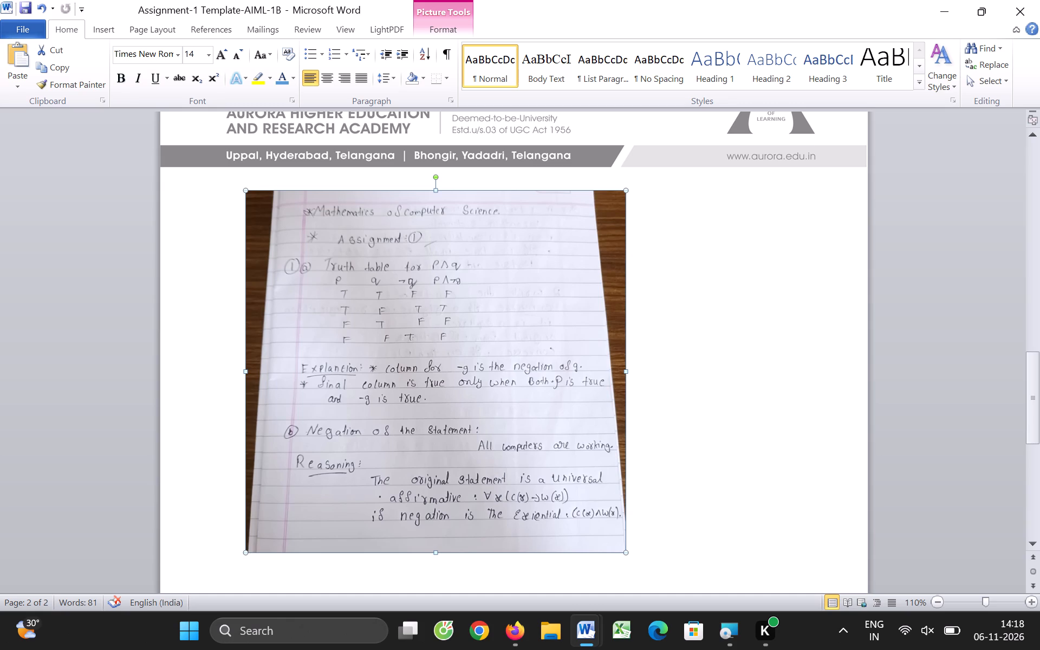
left_click_drag(627, 551, 604, 528)
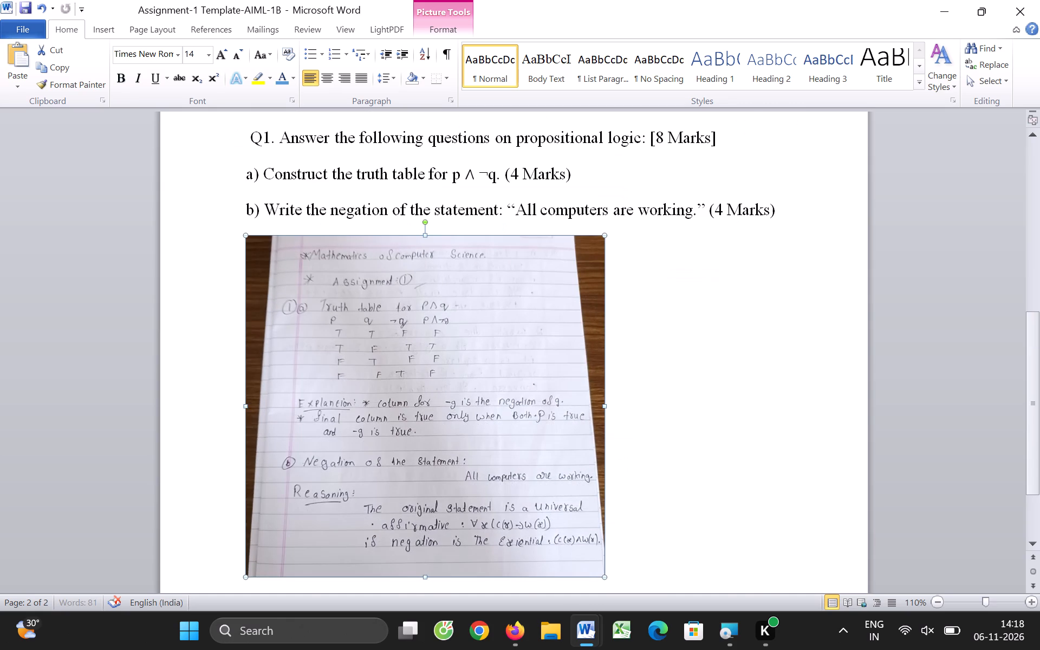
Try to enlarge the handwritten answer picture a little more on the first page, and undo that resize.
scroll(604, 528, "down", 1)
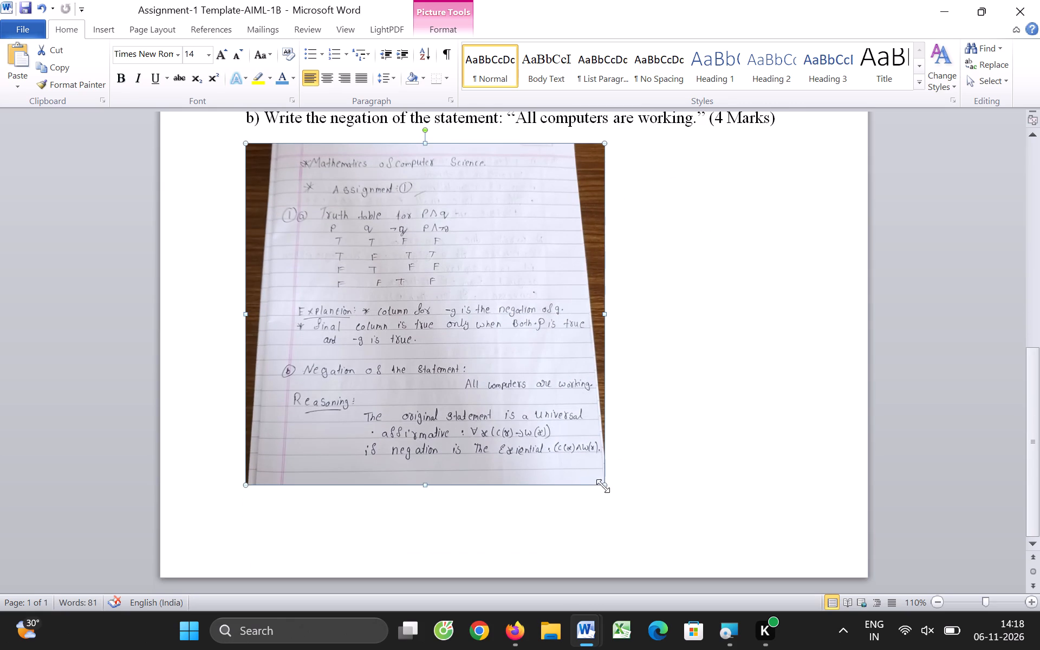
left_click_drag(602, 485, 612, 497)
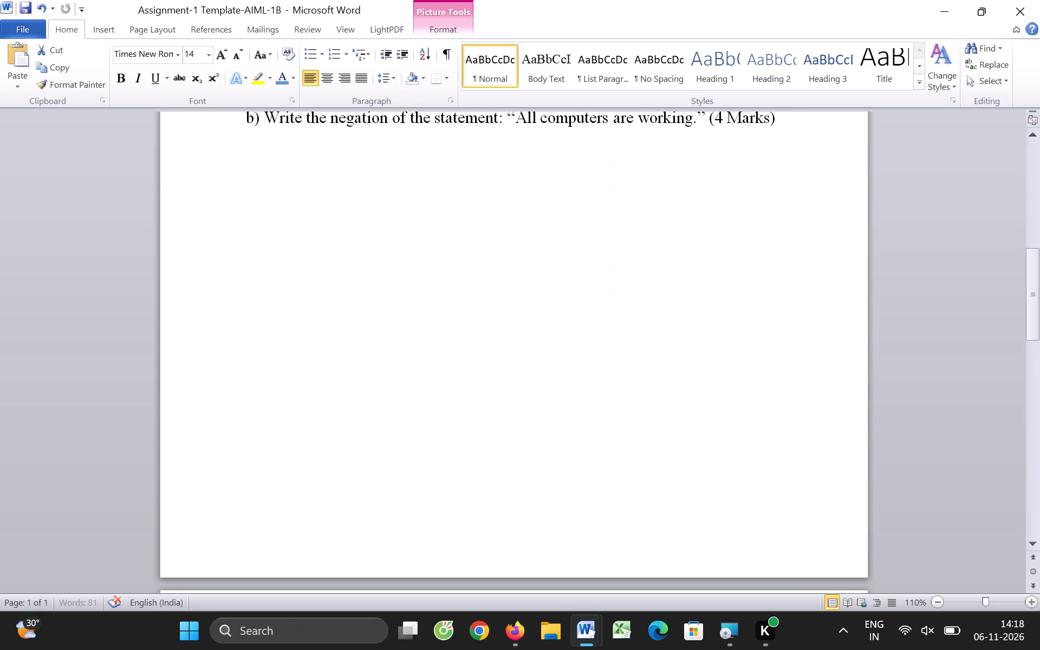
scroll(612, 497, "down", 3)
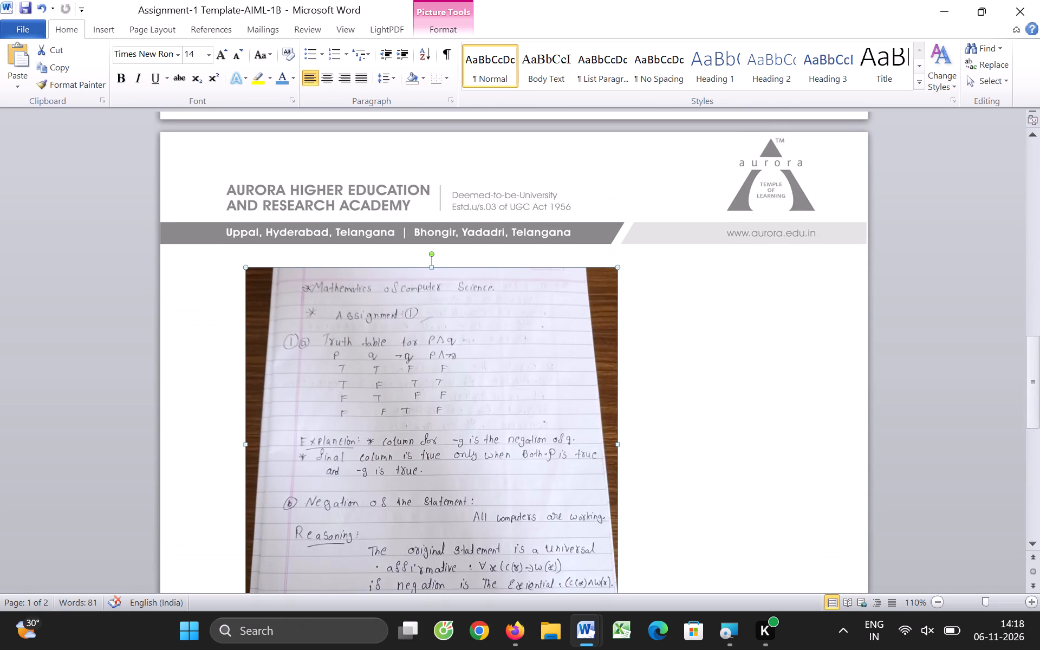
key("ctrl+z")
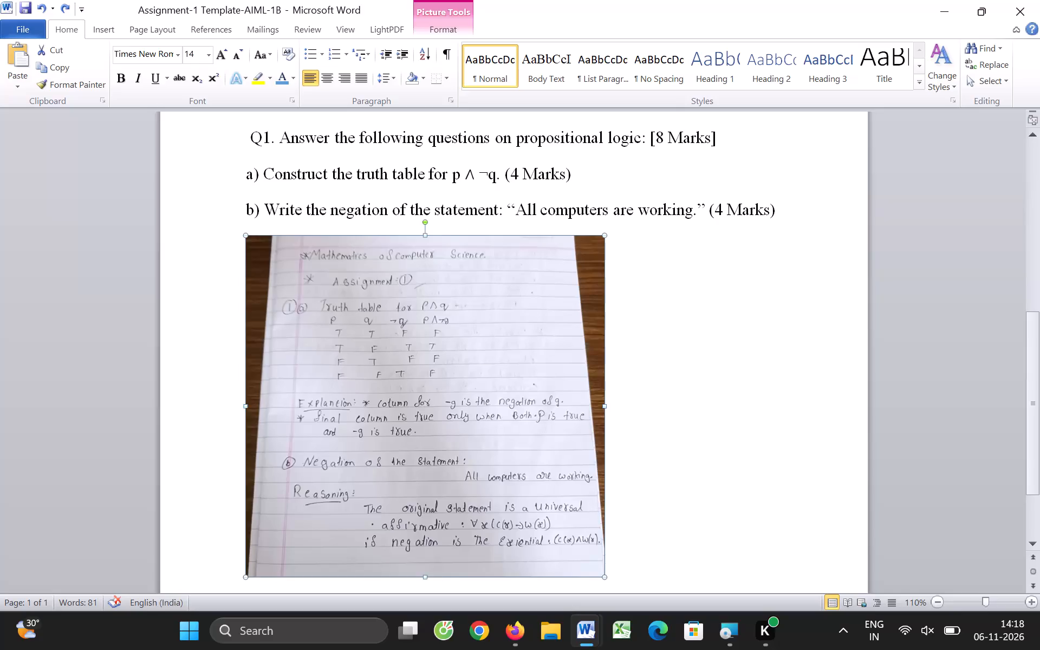
Add a new line after the Q1 answer picture to continue at the top of the second page.
left_click(714, 497)
scroll(714, 497, "down", 4)
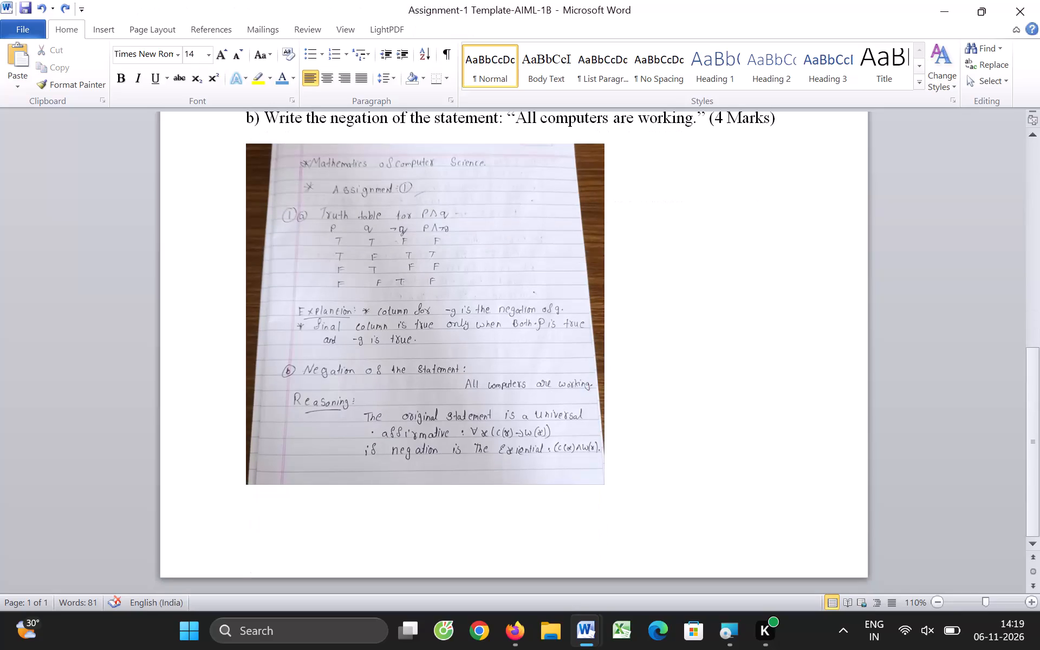
key("Return")
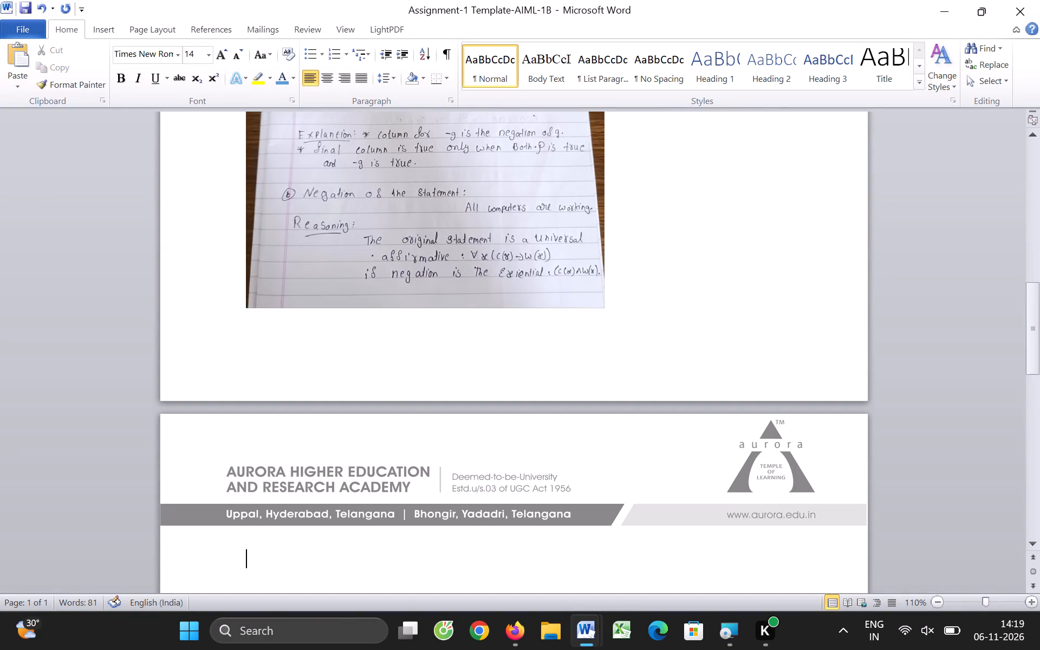
scroll(703, 522, "down", 2)
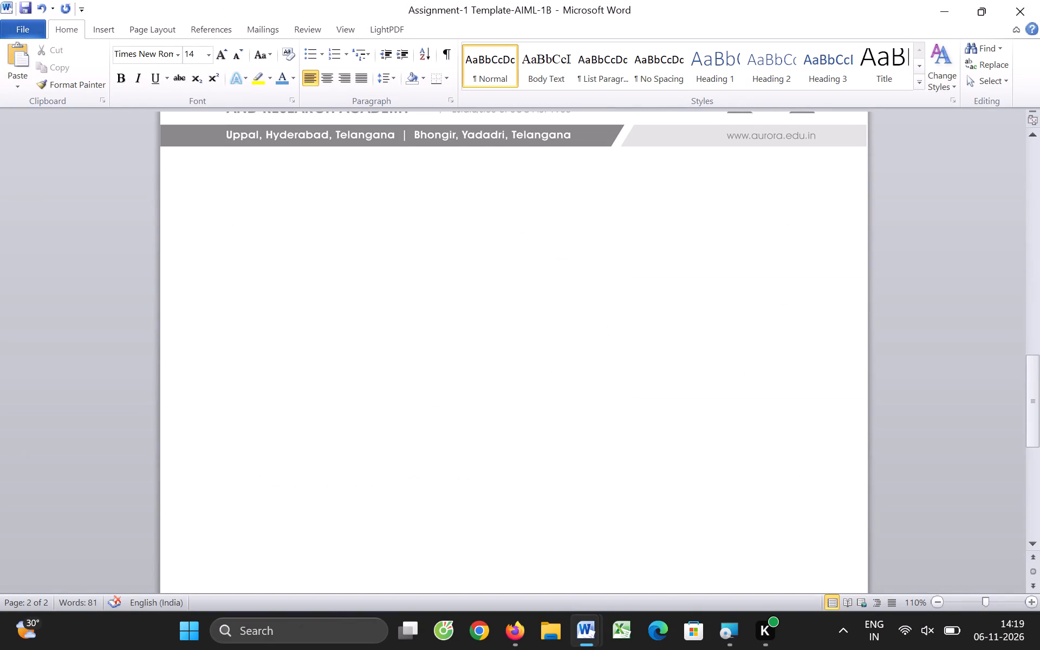
Copy Q2 on logical equivalences with parts a and b from assignment_1_105 onto the template's second page, and open the paste formatting choices.
left_click(318, 343)
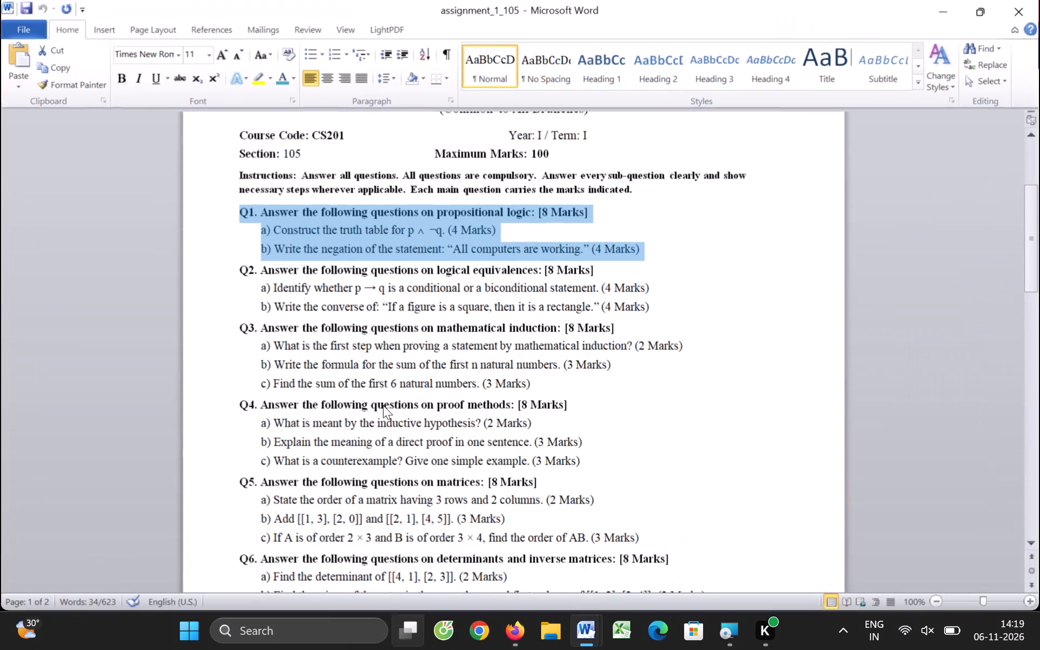
left_click_drag(654, 309, 198, 270)
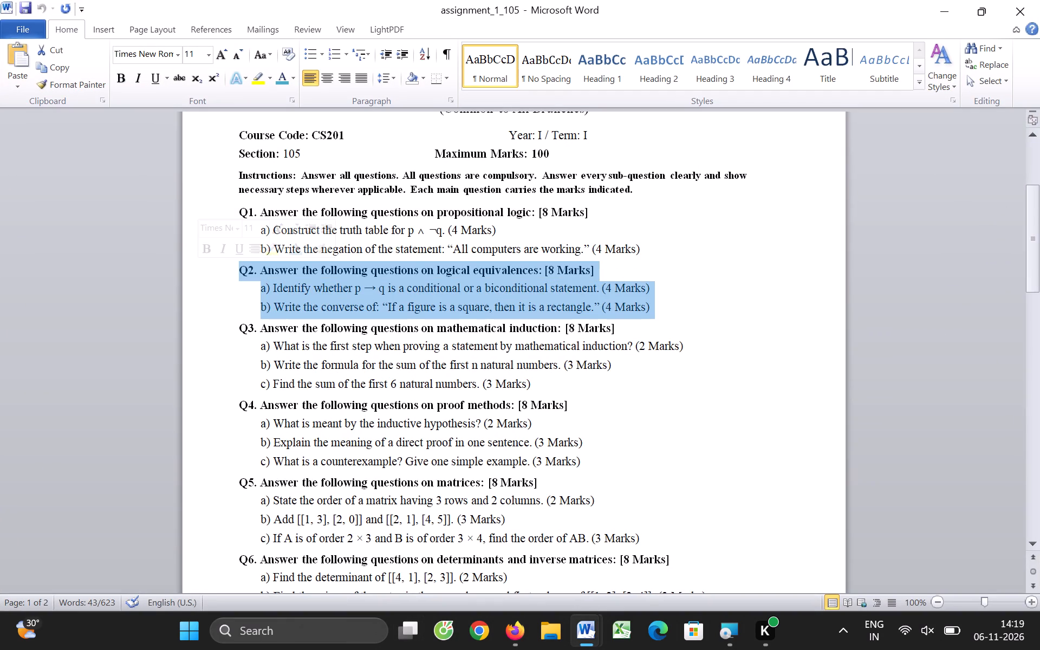
key("ctrl+c")
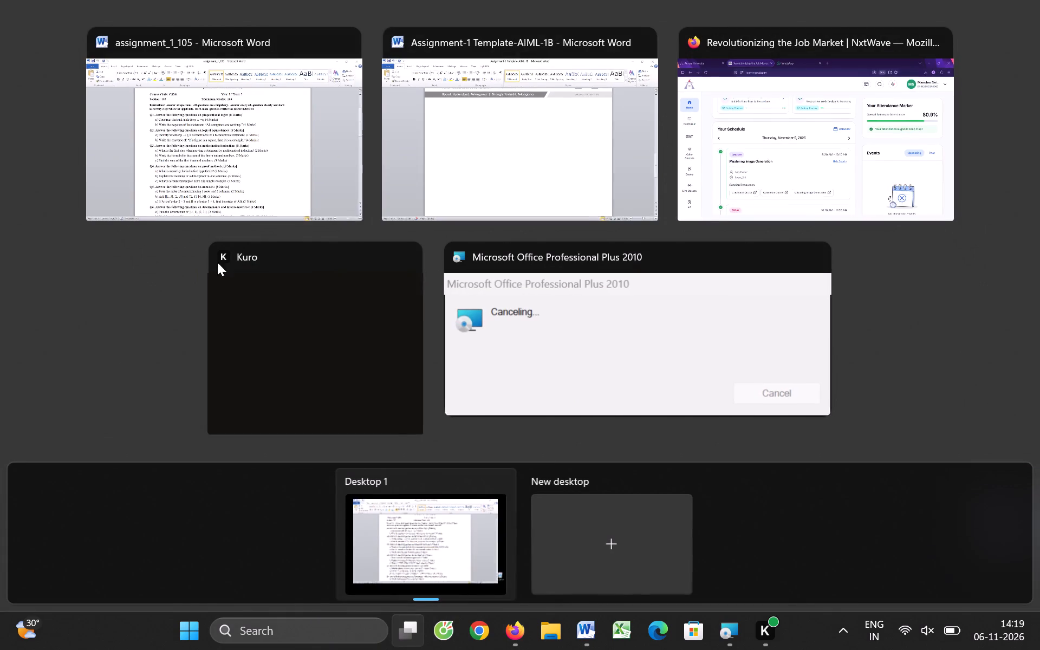
left_click(468, 142)
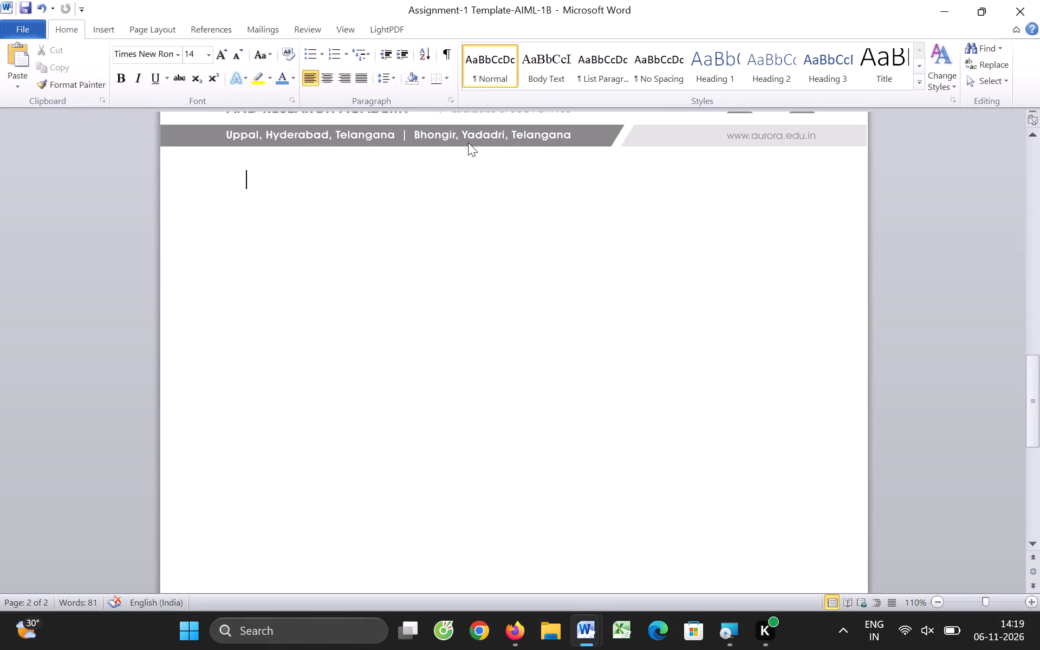
key("ctrl+v")
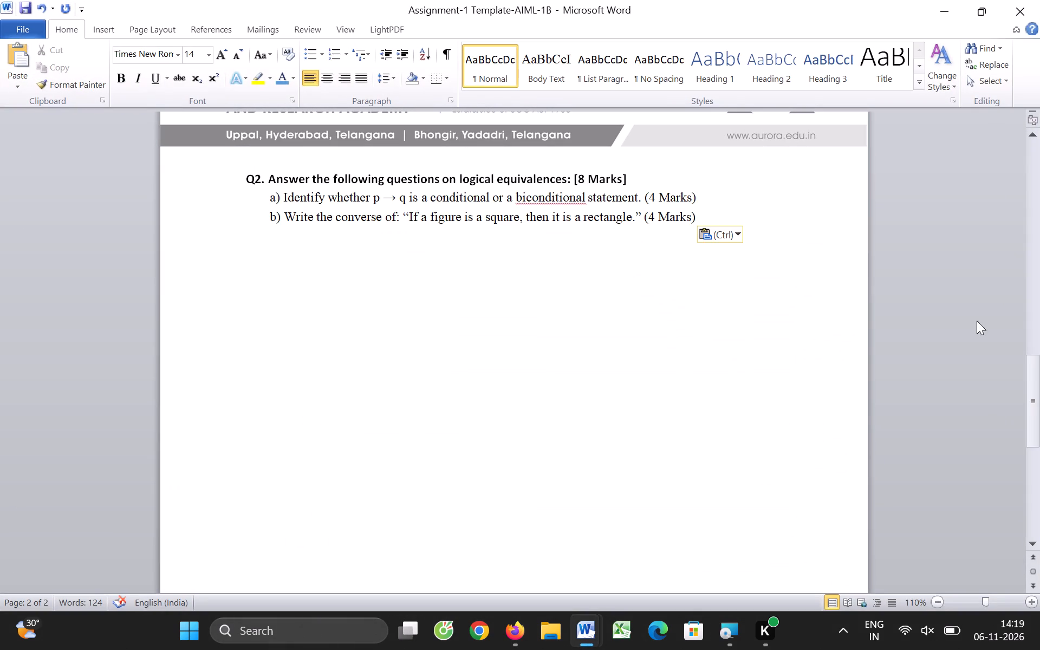
left_click(739, 239)
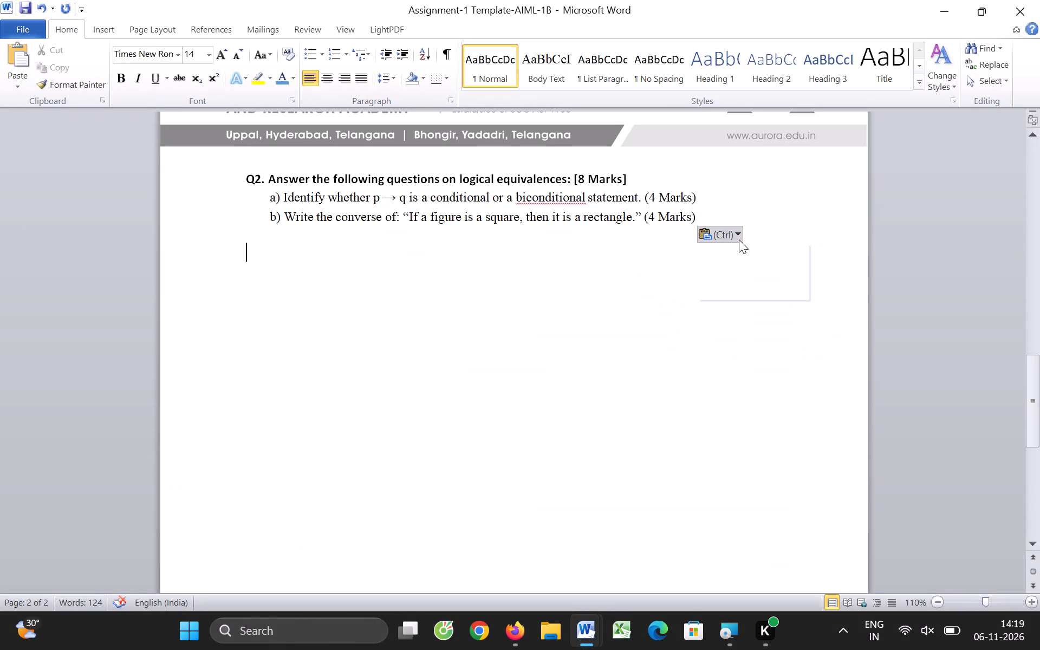
Apply the text-only paste option to the pasted Q2 so it takes the template's plain text formatting.
left_click(778, 266)
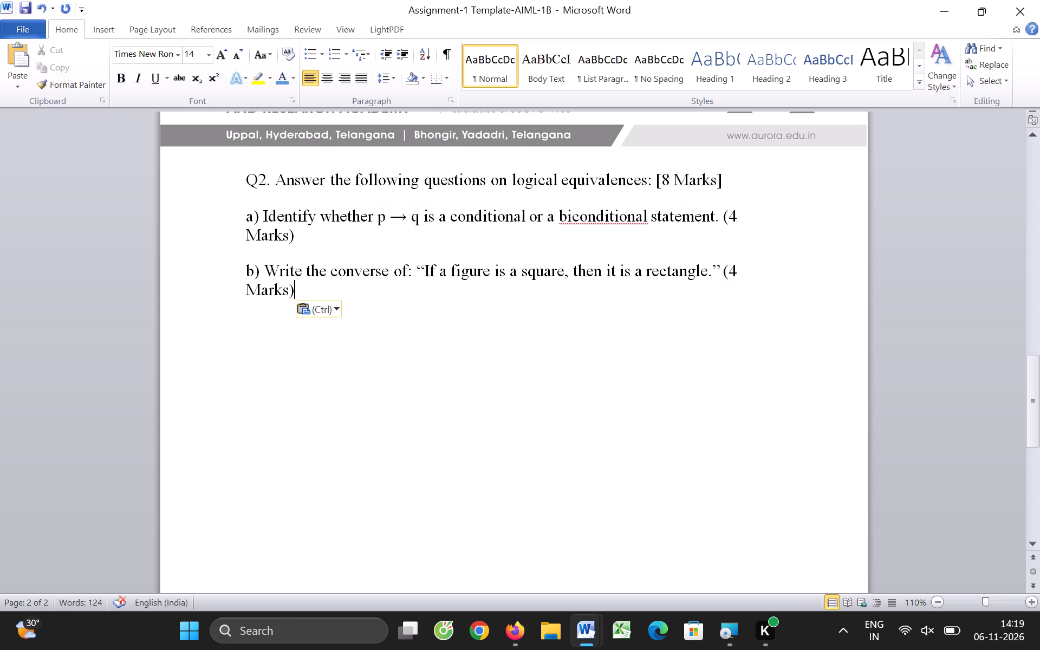
left_click(778, 266)
Insert the picture WhatsApp Image 2026-11-06 at 2.10.30 PM from Downloads, two new lines below Q2 part b.
left_click(783, 317)
key("Return")
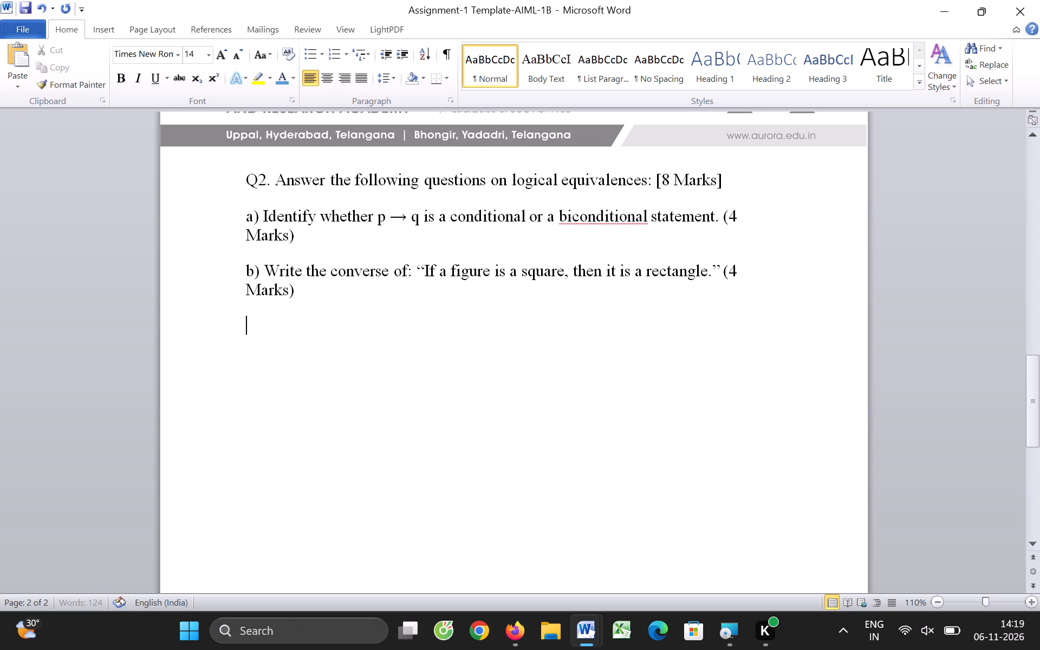
key("Return")
left_click(104, 34)
left_click(157, 64)
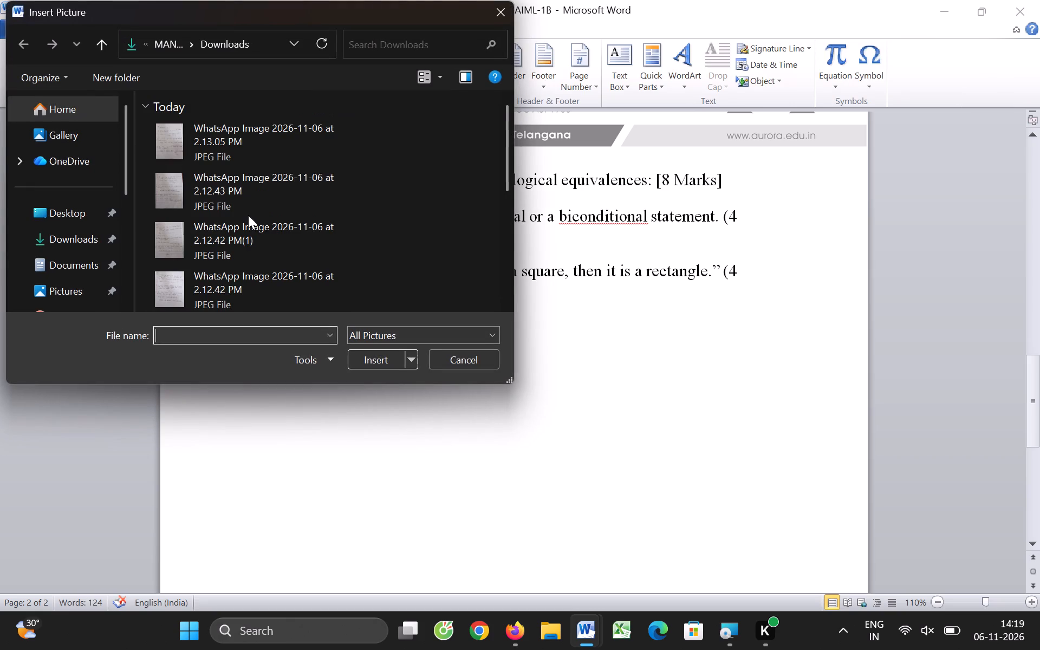
scroll(248, 215, "down", 4)
left_click(248, 215)
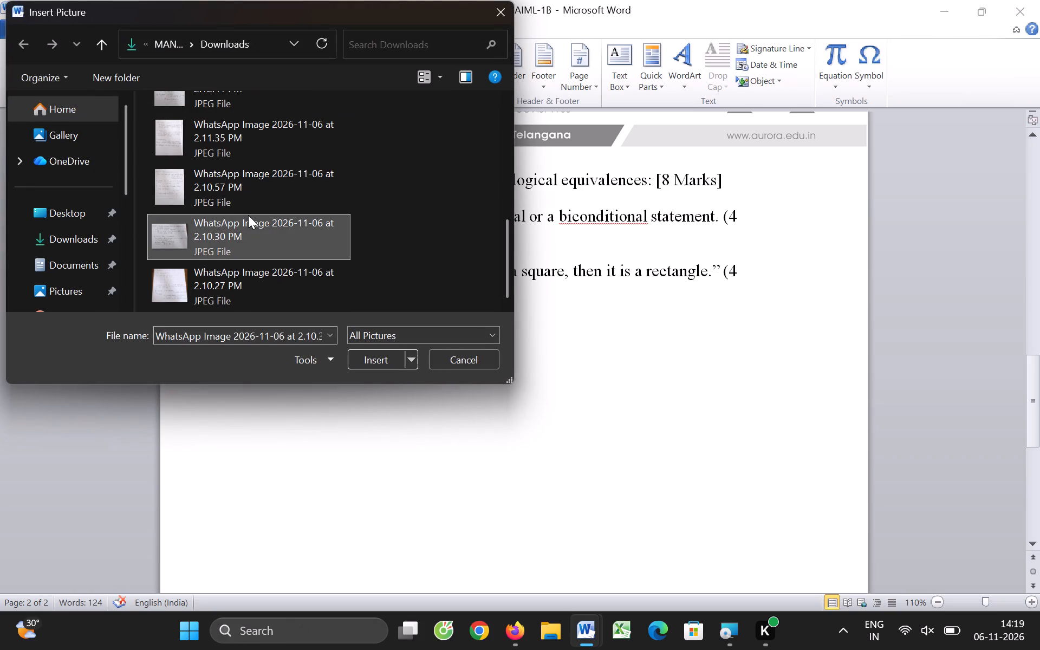
scroll(248, 215, "down", 1)
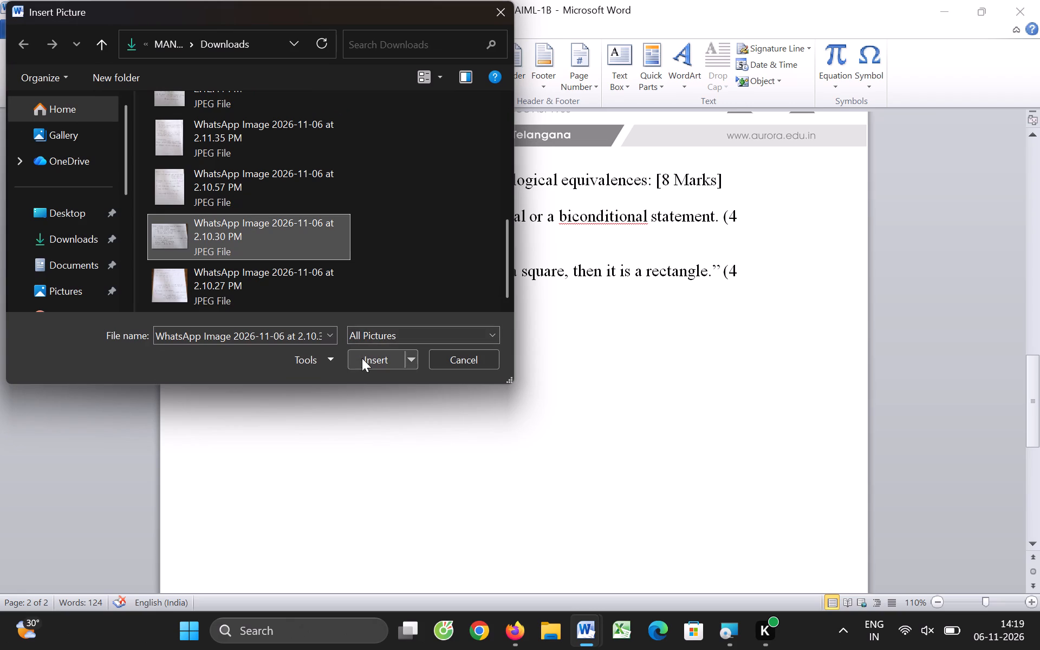
left_click(362, 358)
Add blank lines after the Q2 answer picture to continue onto the third page, removing the surplus ones.
scroll(405, 325, "down", 1)
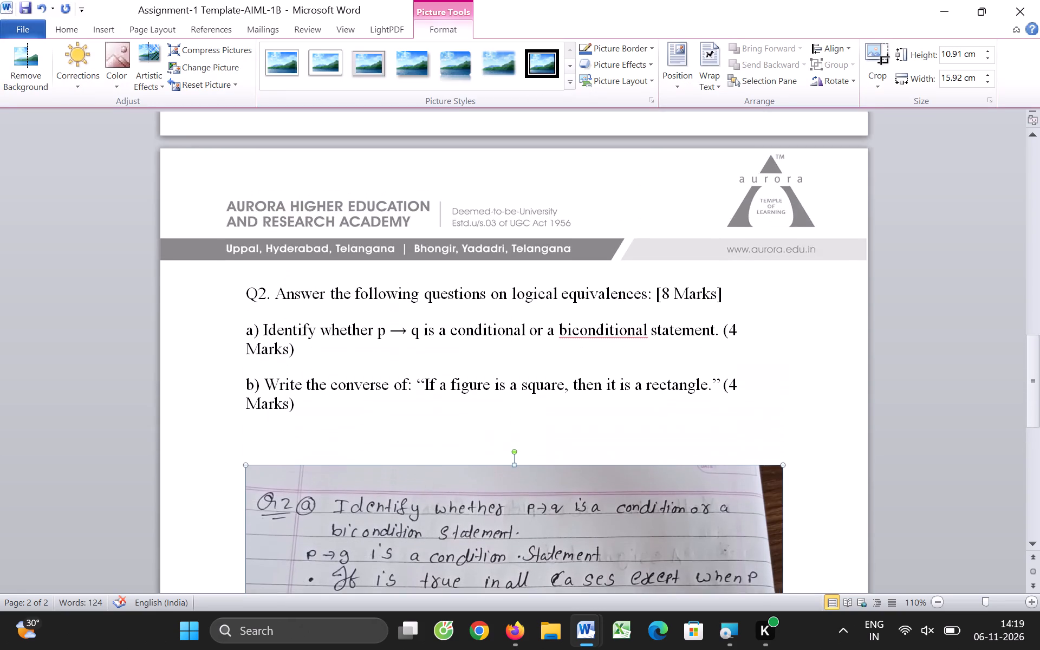
scroll(405, 325, "down", 4)
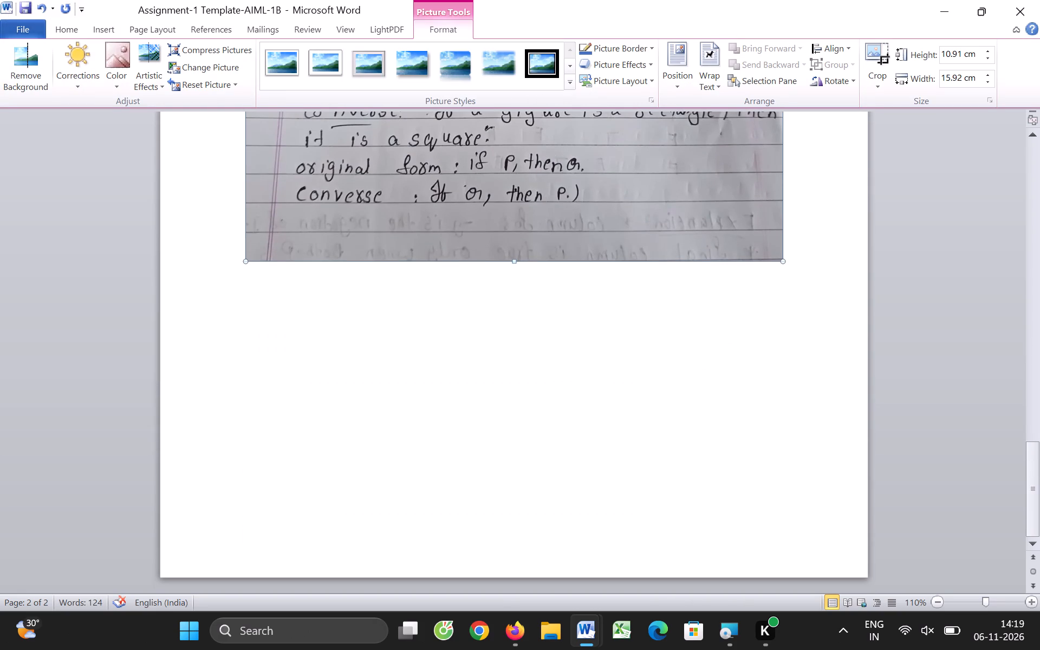
left_click(476, 337)
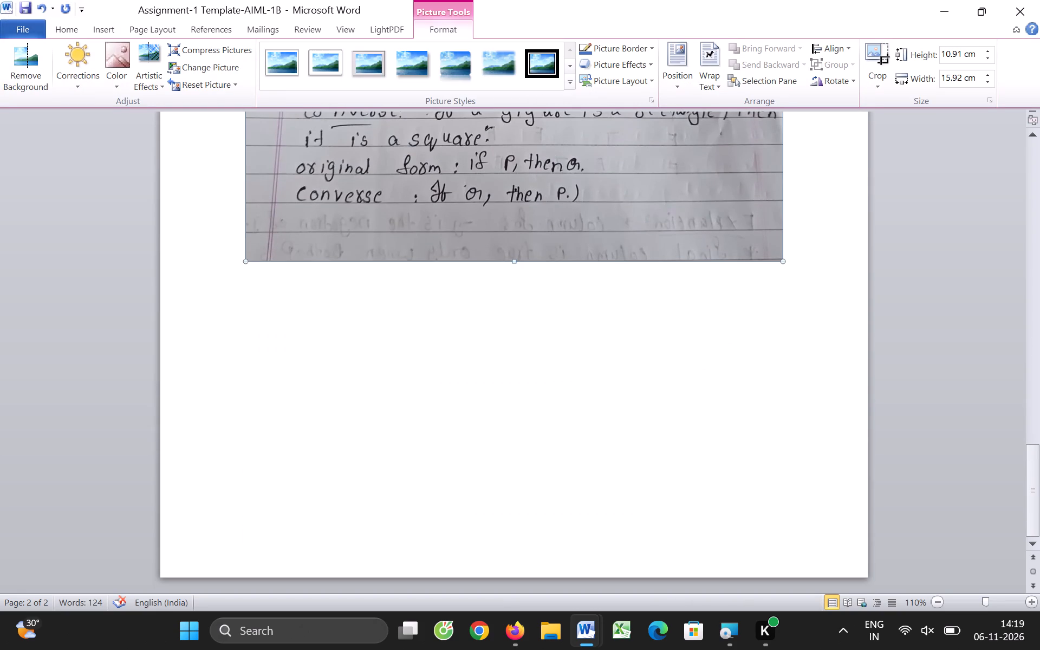
left_click(793, 256)
left_click(787, 251)
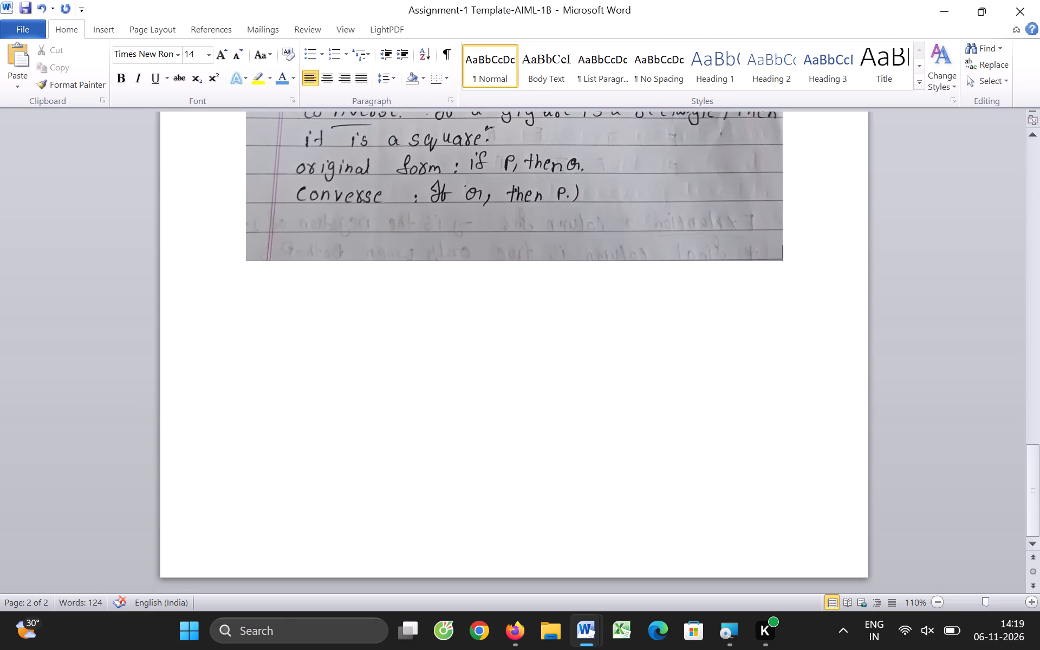
key("Return")
key("Return")
key("Return")
key("Return")
key("Return")
key("Return")
key("Return")
key("Return")
key("Return")
key("Return")
key("Return")
key("Return")
key("Return")
key("Return")
key("Return")
key("Return")
key("Return")
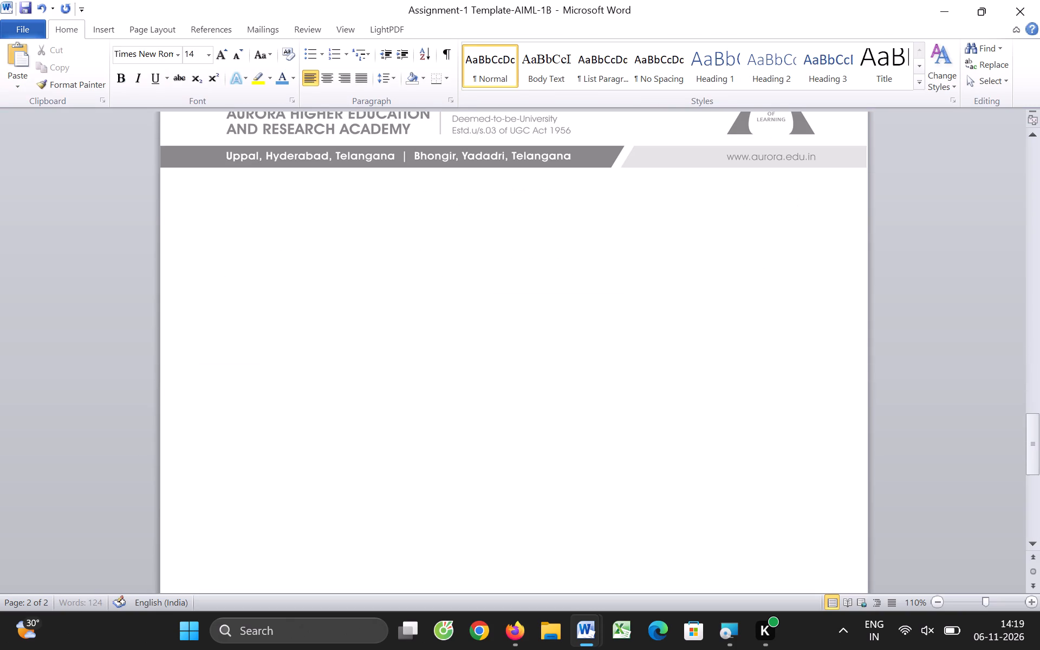
key("BackSpace")
key("BackSpace")
key("BackSpace")
key("BackSpace")
key("BackSpace")
key("BackSpace")
key("BackSpace")
key("BackSpace")
key("BackSpace")
key("BackSpace")
key("BackSpace")
key("BackSpace")
key("BackSpace")
key("BackSpace")
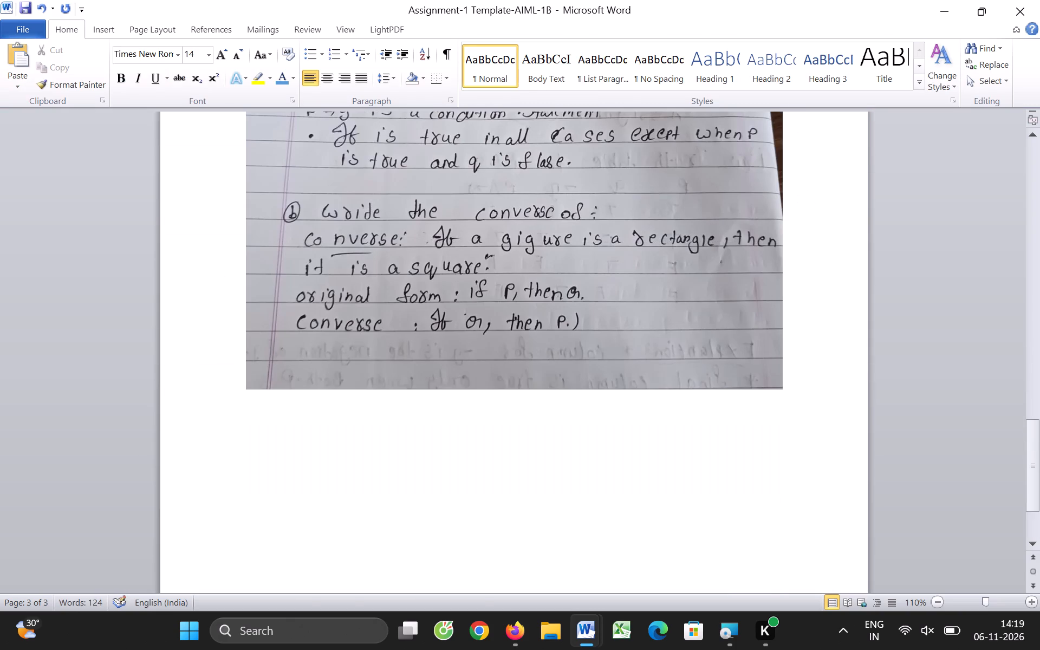
key("Return")
key("Return")
key("Return")
key("Return")
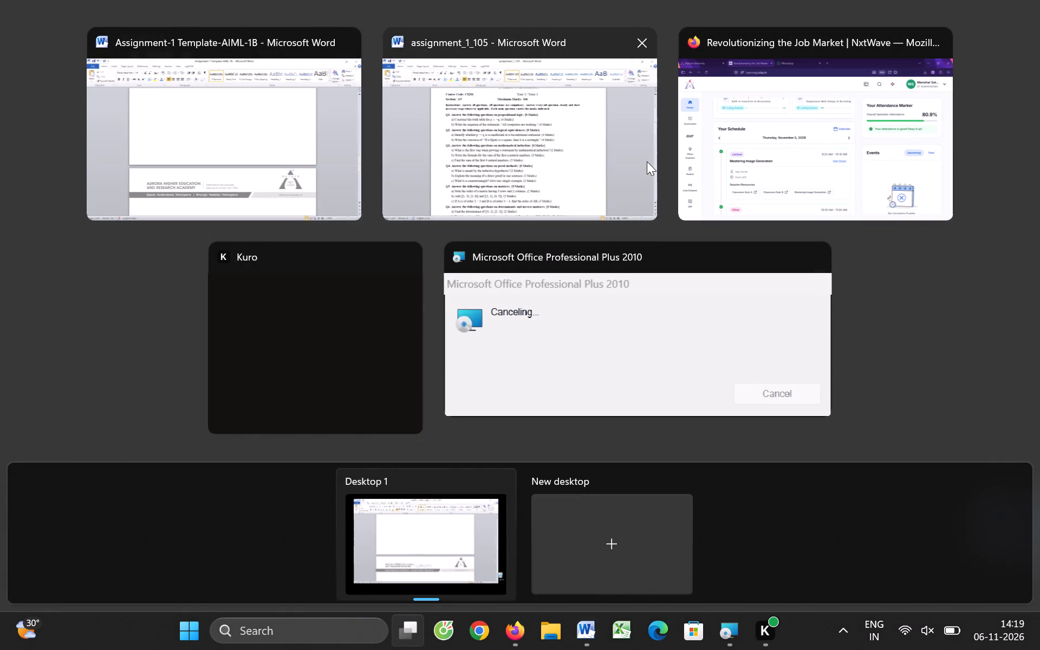
Copy Q3 on mathematical induction with parts a to c from assignment_1_105 onto the template's third page, pasted as plain text without its source formatting.
left_click(647, 161)
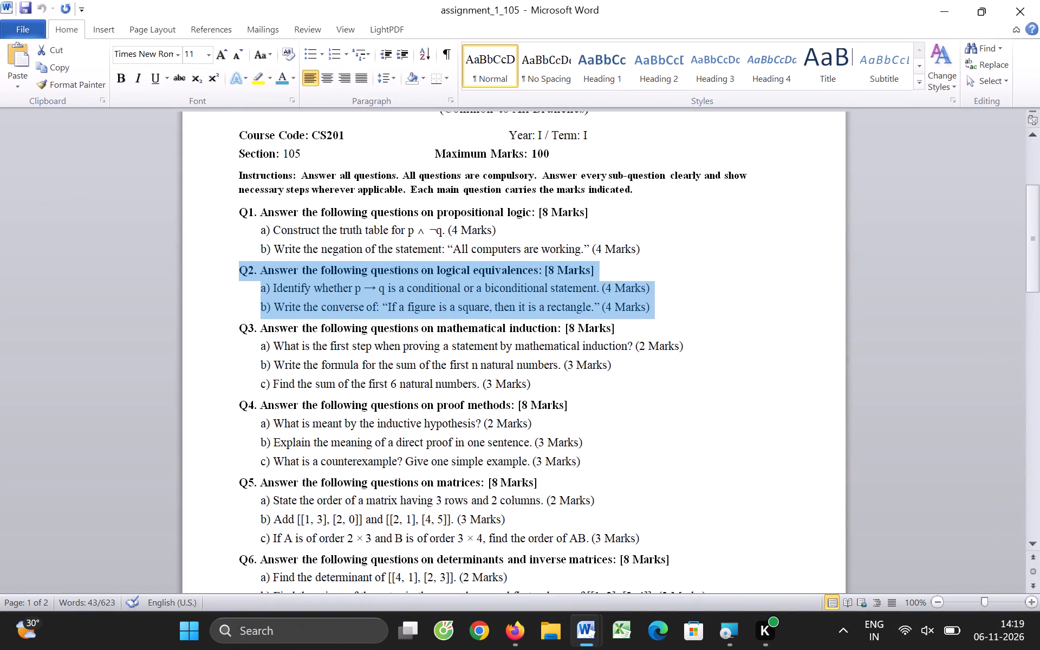
left_click(519, 380)
left_click(528, 384)
left_click(529, 384)
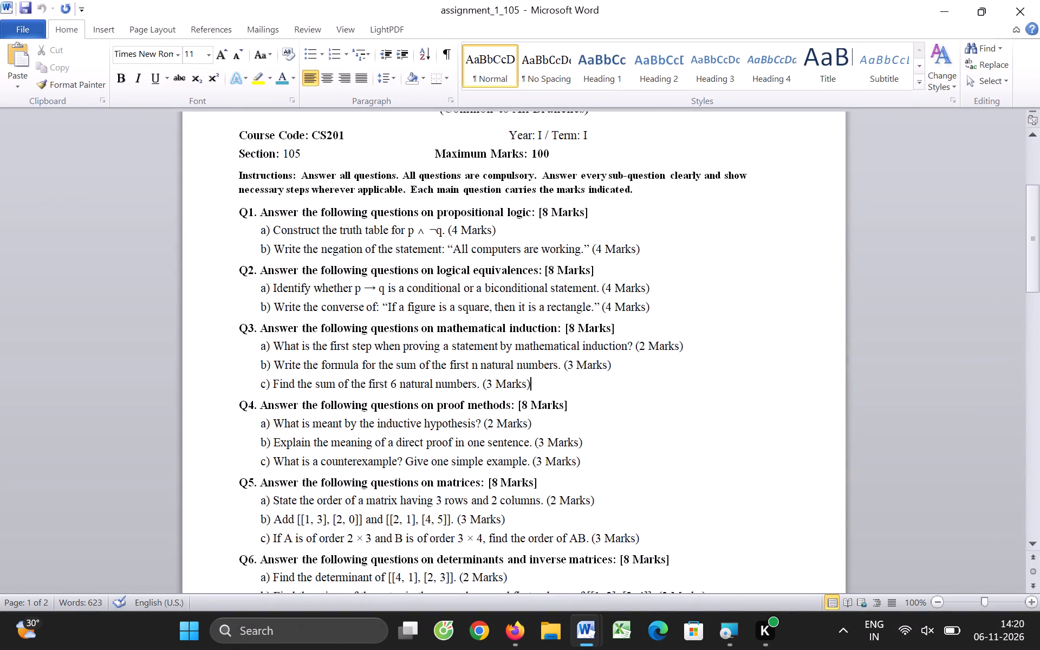
left_click_drag(536, 383, 240, 335)
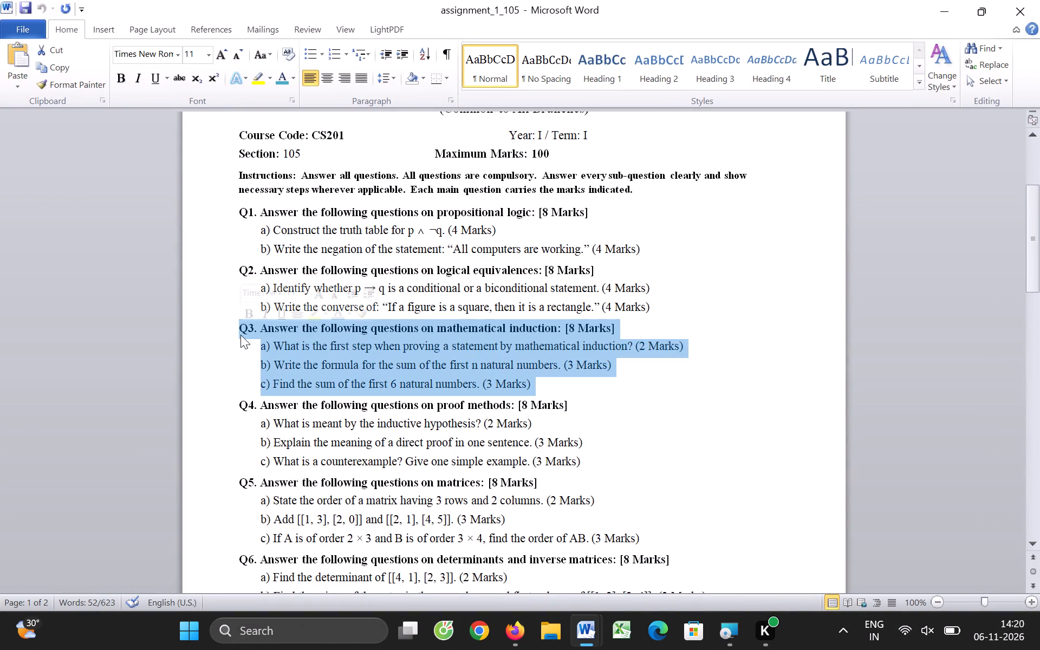
key("ctrl+c")
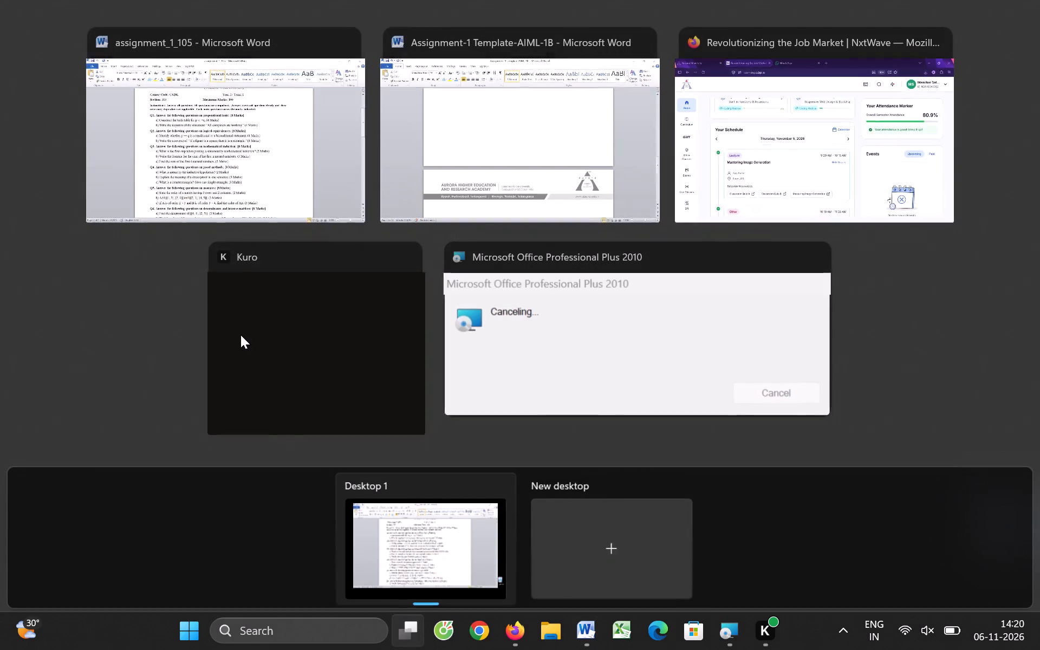
left_click(248, 141)
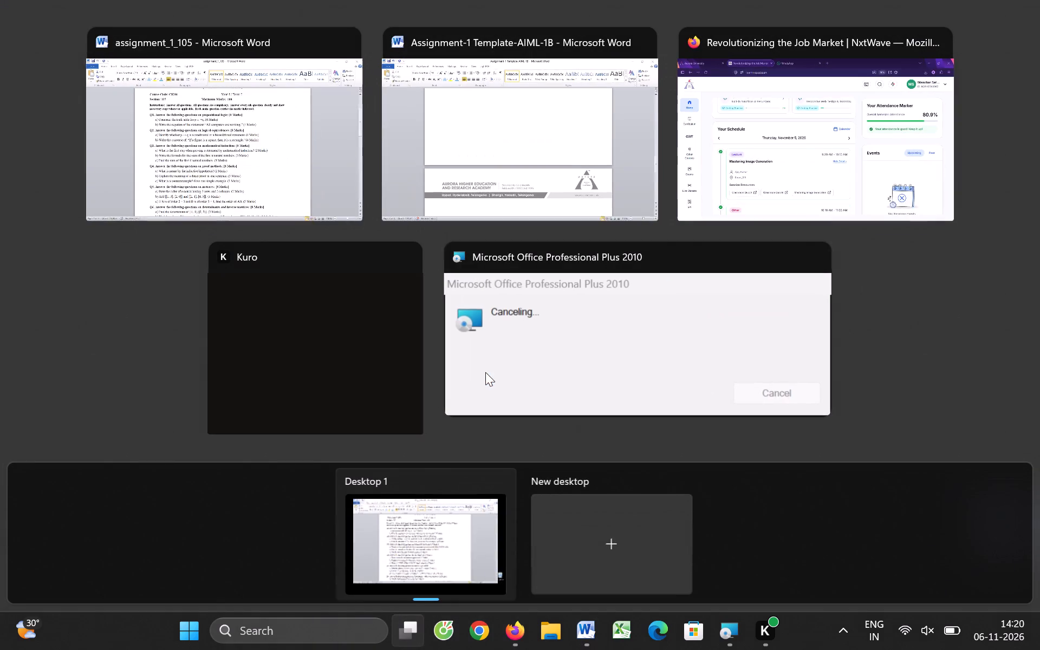
left_click(510, 129)
scroll(482, 227, "down", 1)
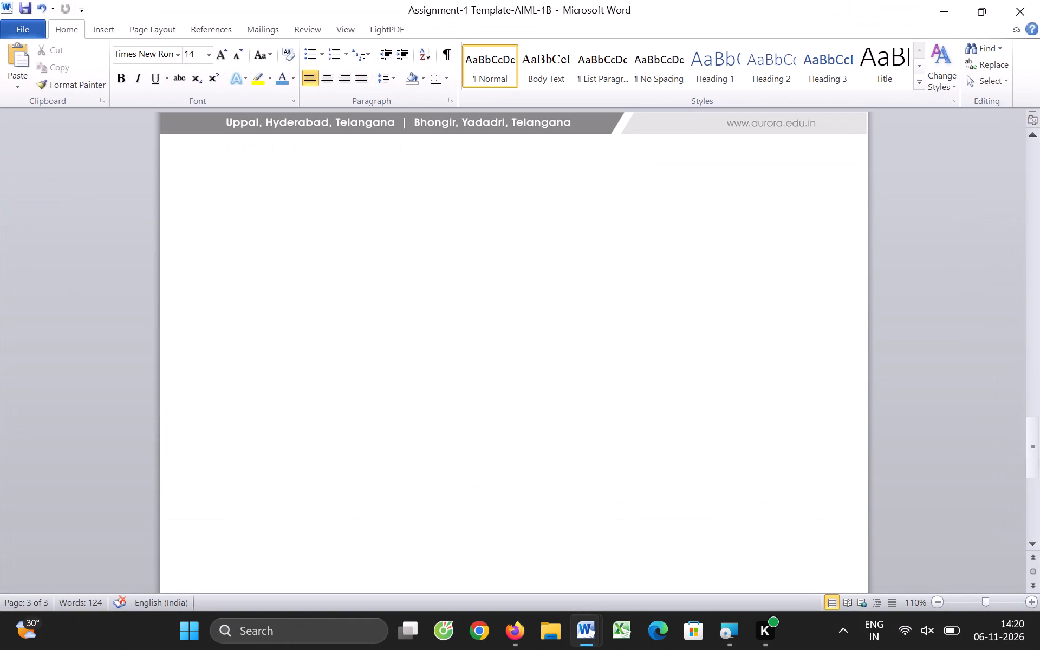
scroll(482, 227, "down", 1)
key("ctrl+v")
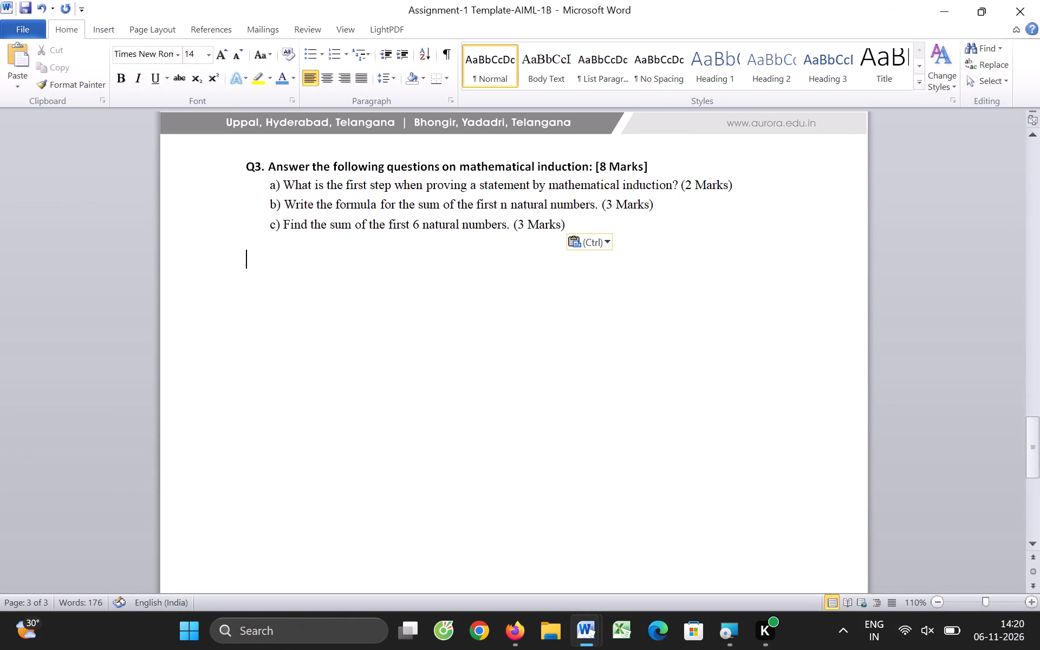
left_click_drag(608, 250, 648, 281)
left_click(648, 281)
left_click(648, 280)
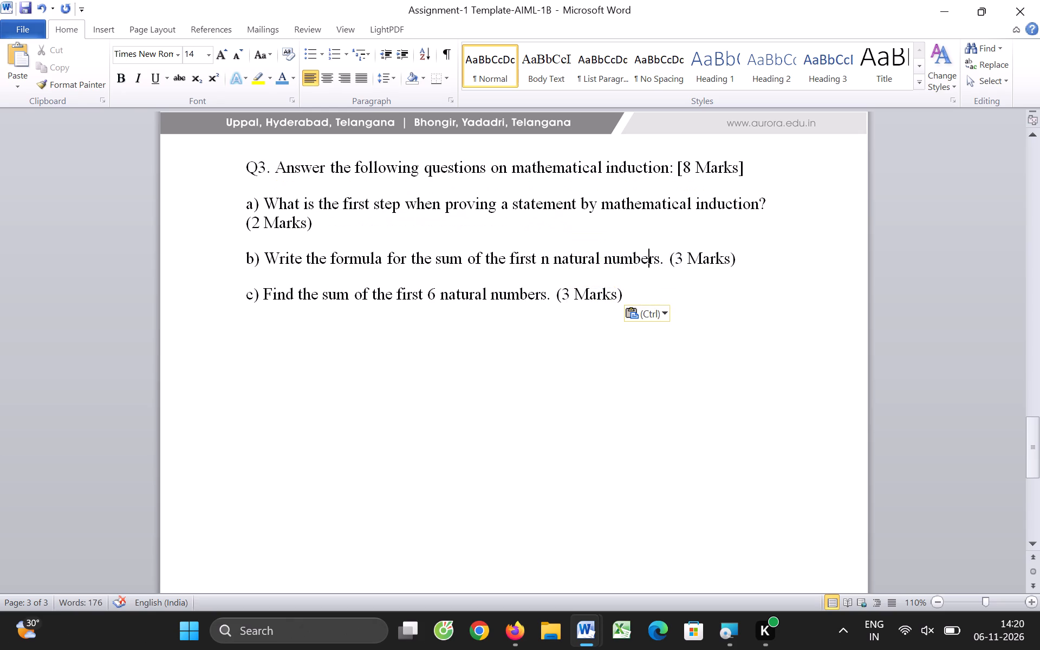
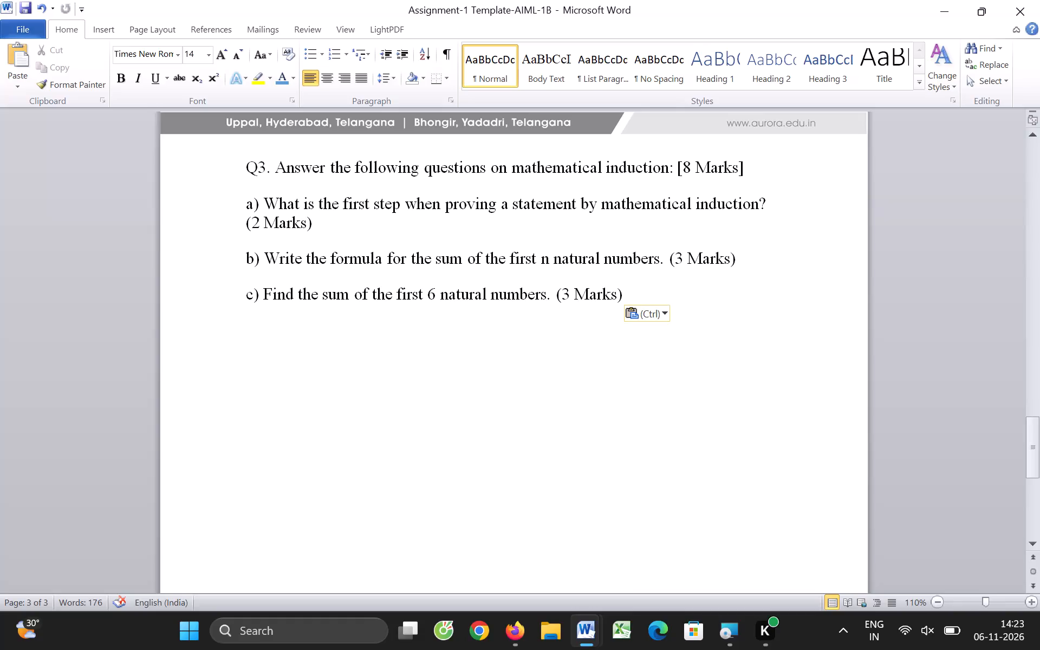
Insert the handwritten answer photo "WhatsApp Image 2026-11-06 at 2.10.57 PM" from Downloads on a new line below Q3 part c.
left_click(632, 296)
key("Return")
key("Return")
key("BackSpace")
scroll(623, 292, "left", 1)
left_click(106, 24)
left_click(146, 50)
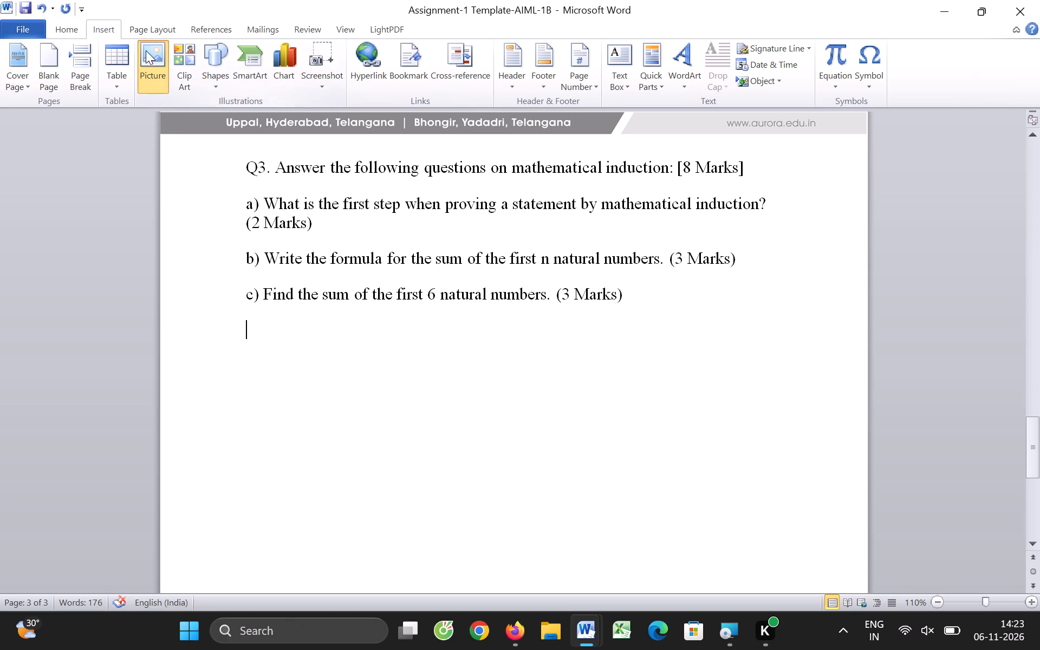
scroll(257, 239, "down", 3)
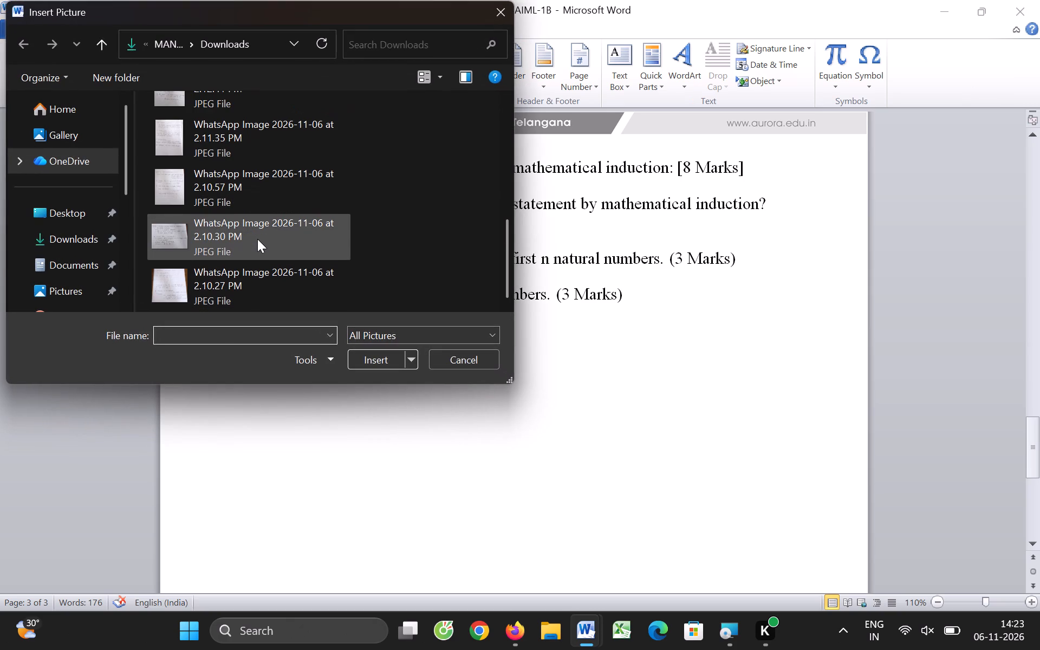
left_click(258, 200)
left_click(366, 366)
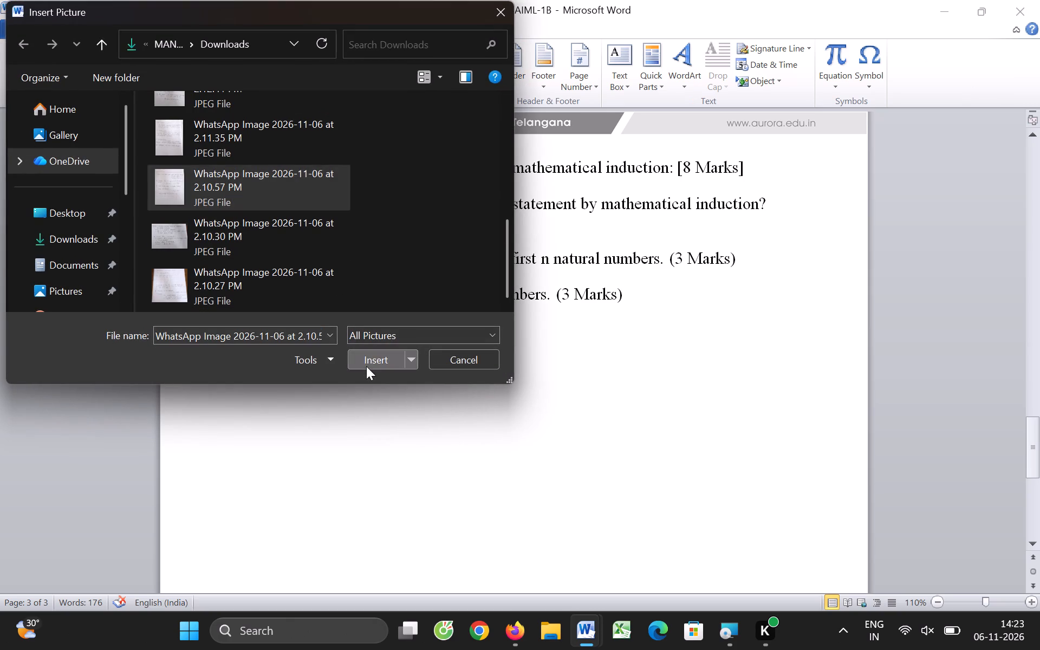
Shrink the Q3 answer picture proportionally to about 12.3 cm high and 9.97 cm wide so it fits below the question on the third page.
scroll(392, 383, "up", 4)
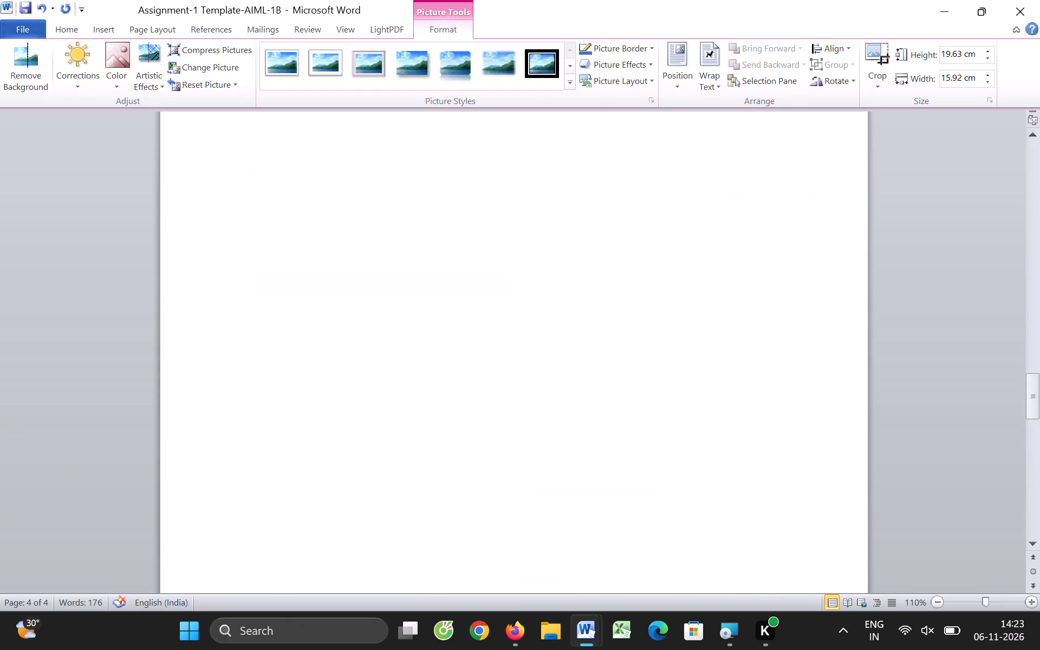
scroll(392, 383, "down", 4)
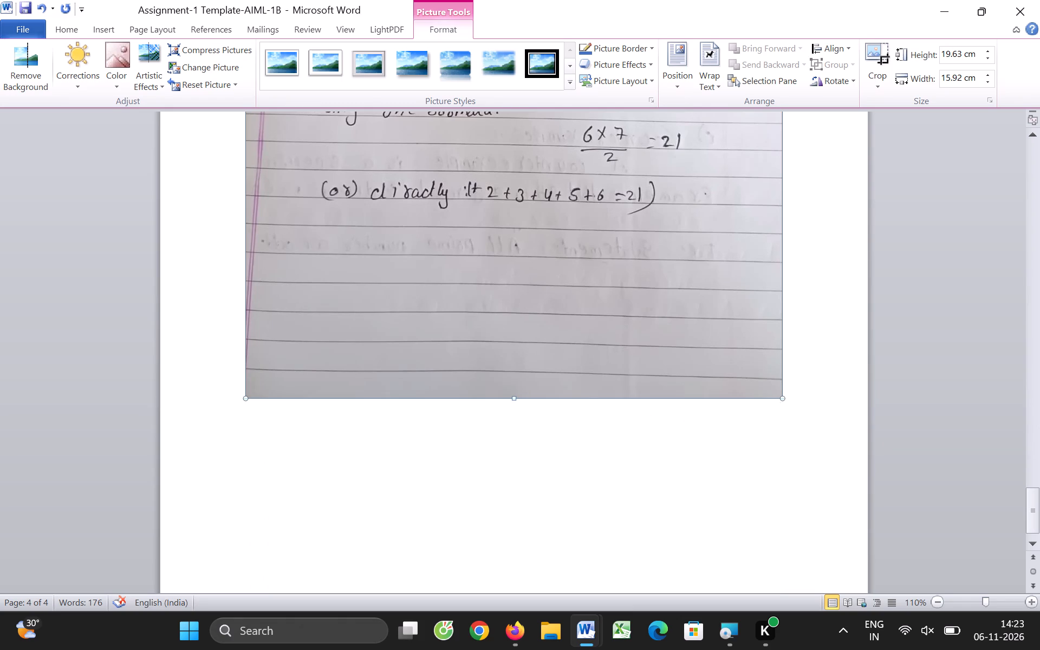
left_click_drag(781, 396, 653, 279)
left_click_drag(686, 443, 621, 366)
left_click_drag(624, 366, 574, 314)
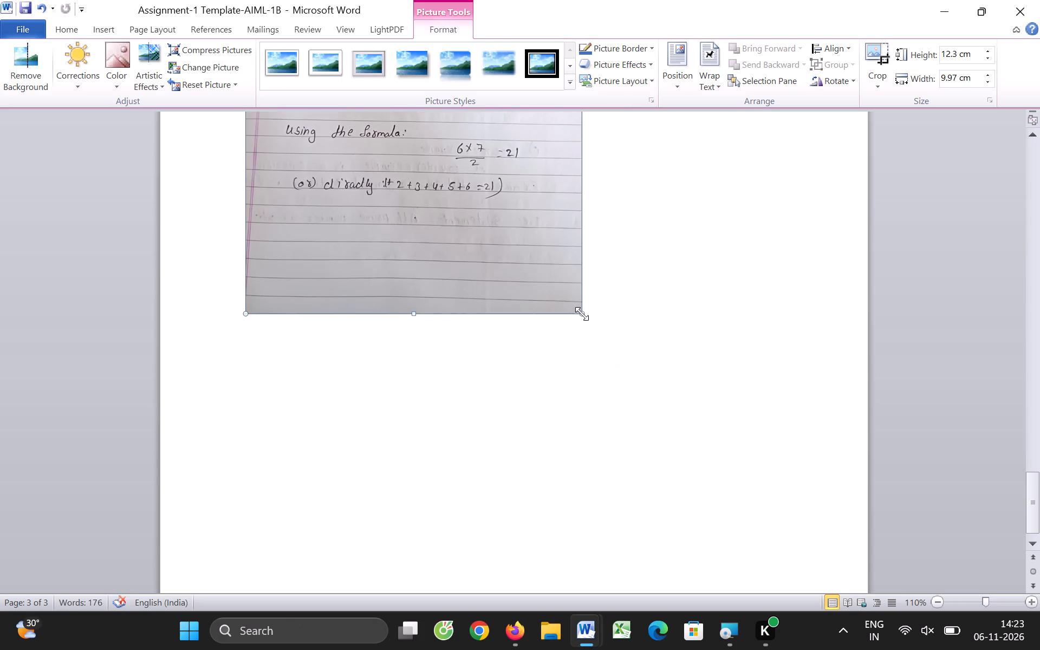
Resize the handwritten Q3 answer picture on the third page to about 14.23 cm high and 11.54 cm wide.
left_click_drag(581, 314, 524, 256)
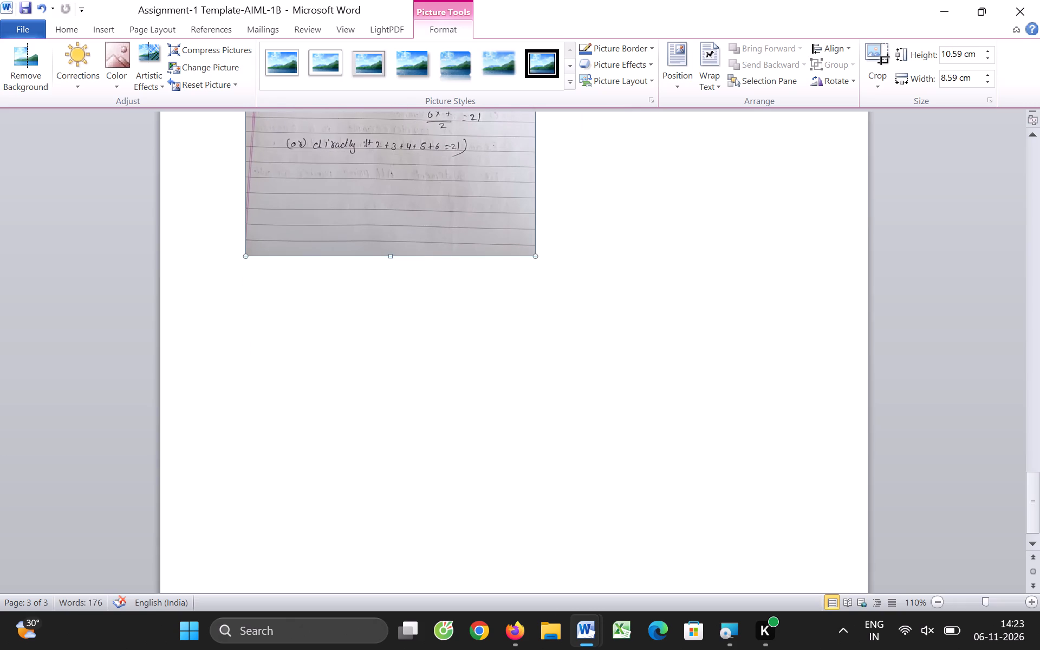
left_click_drag(537, 256, 500, 226)
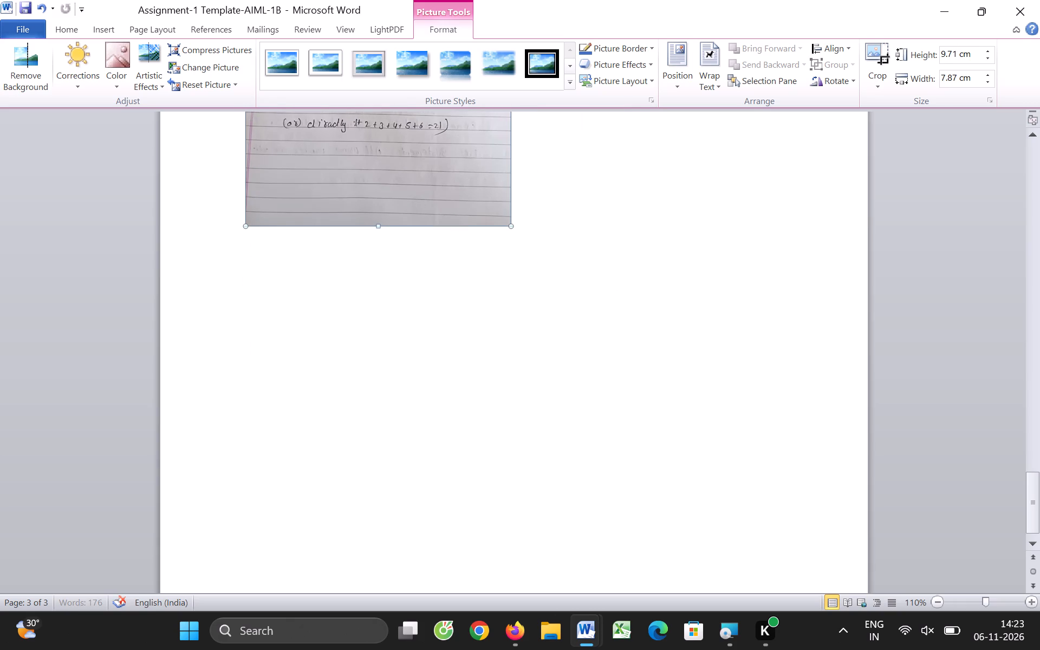
scroll(503, 226, "up", 3)
scroll(503, 226, "down", 1)
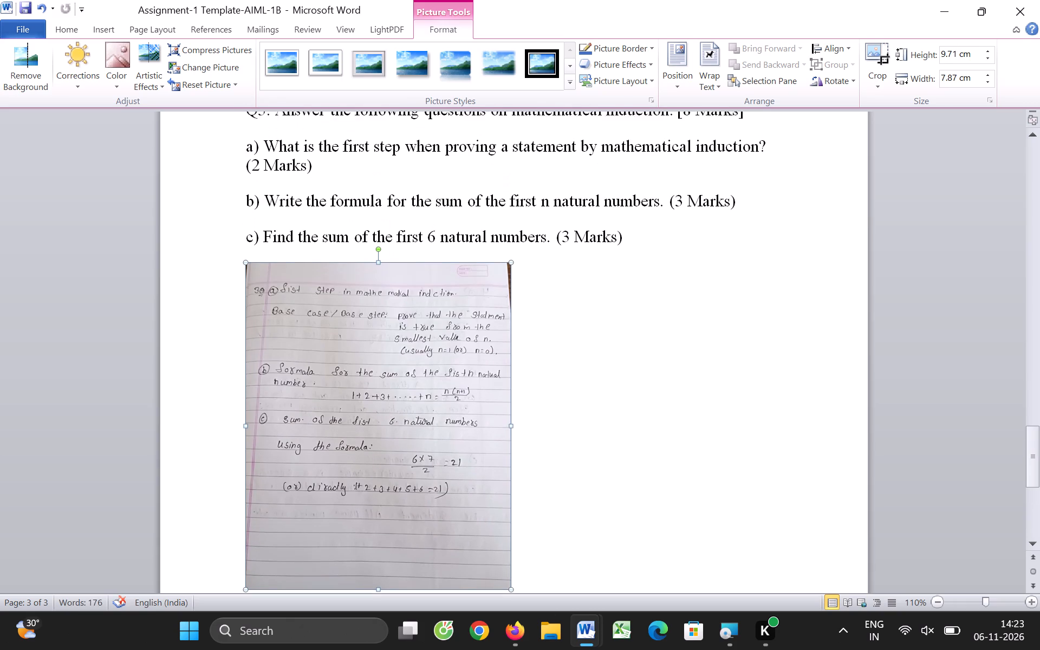
scroll(503, 226, "down", 2)
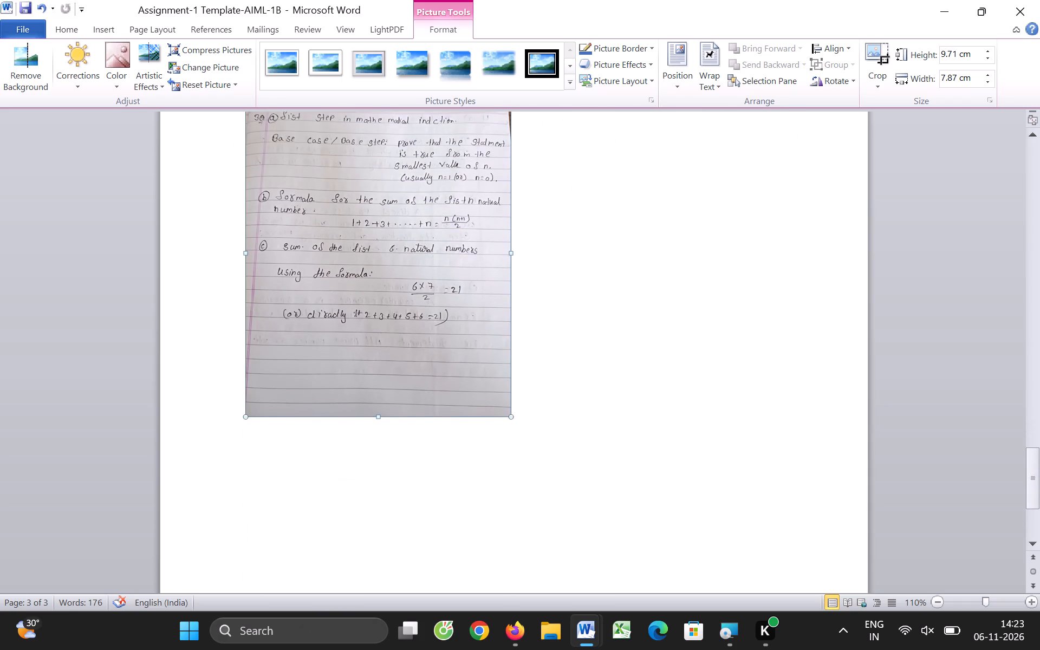
left_click_drag(510, 416, 544, 454)
left_click_drag(545, 459, 581, 498)
left_click_drag(583, 505, 635, 547)
scroll(635, 547, "up", 1)
scroll(635, 547, "down", 1)
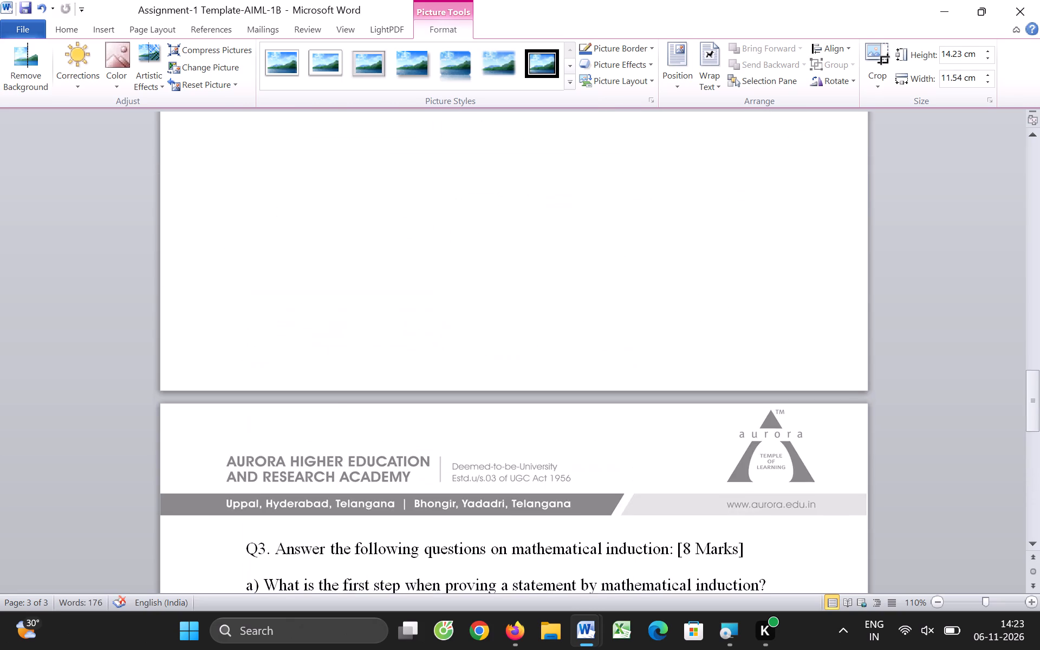
scroll(635, 547, "down", 1)
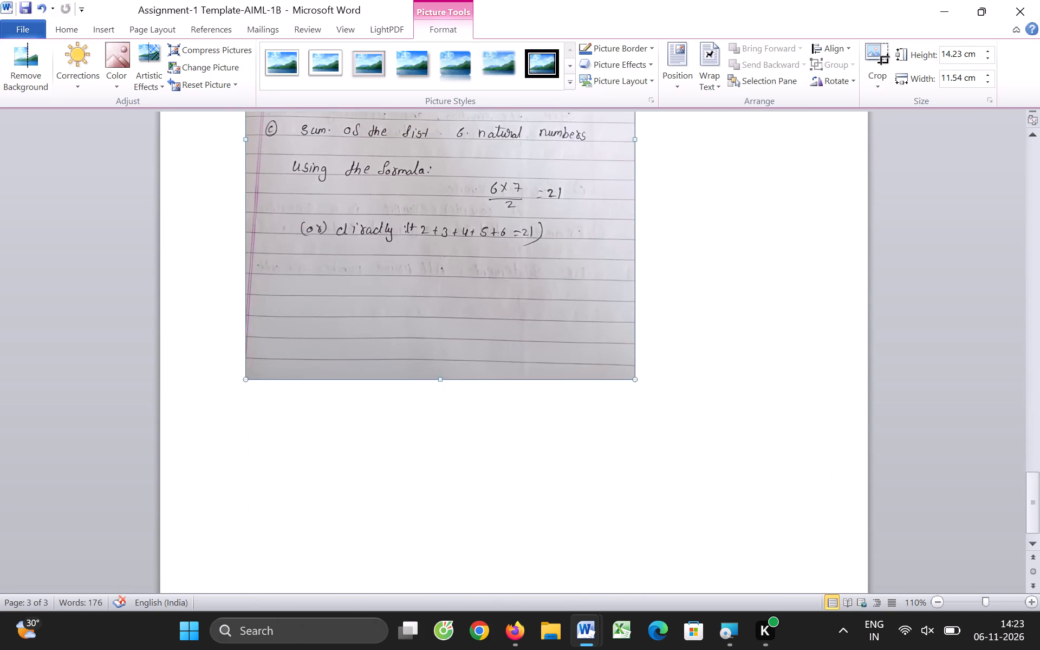
scroll(635, 547, "up", 2)
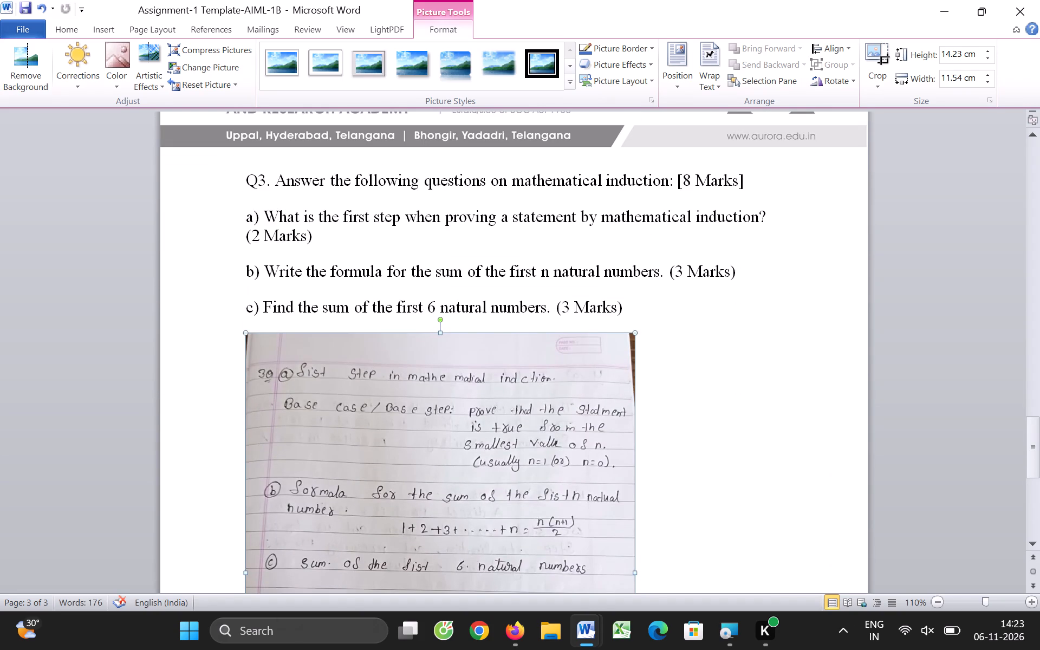
Add two line breaks after Q3 part c to put space between the question and its answer picture.
left_click(632, 303)
left_click(632, 303)
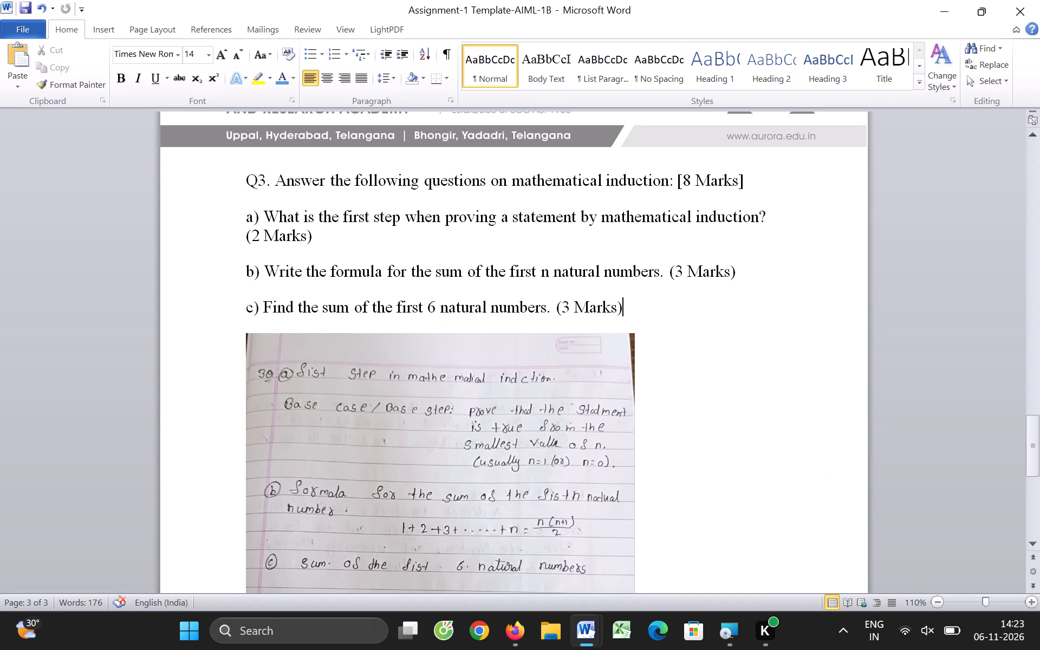
key("Return")
key("Return")
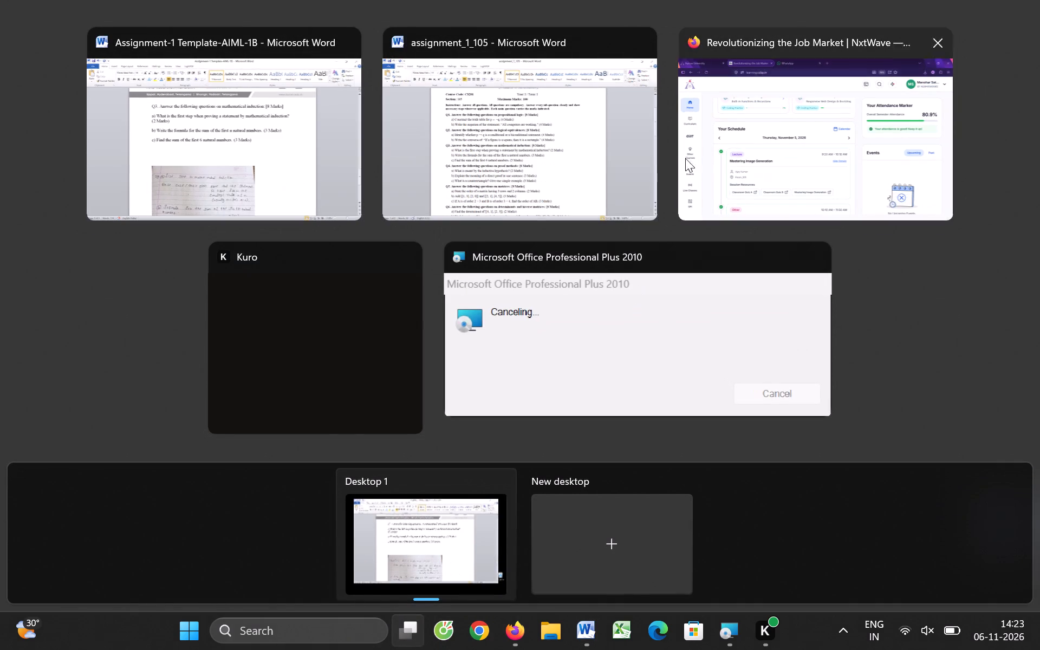
Copy Q4 on proof methods with parts a to c from assignment_1_105 onto a new fourth page of the template, pasted as plain text.
left_click(558, 129)
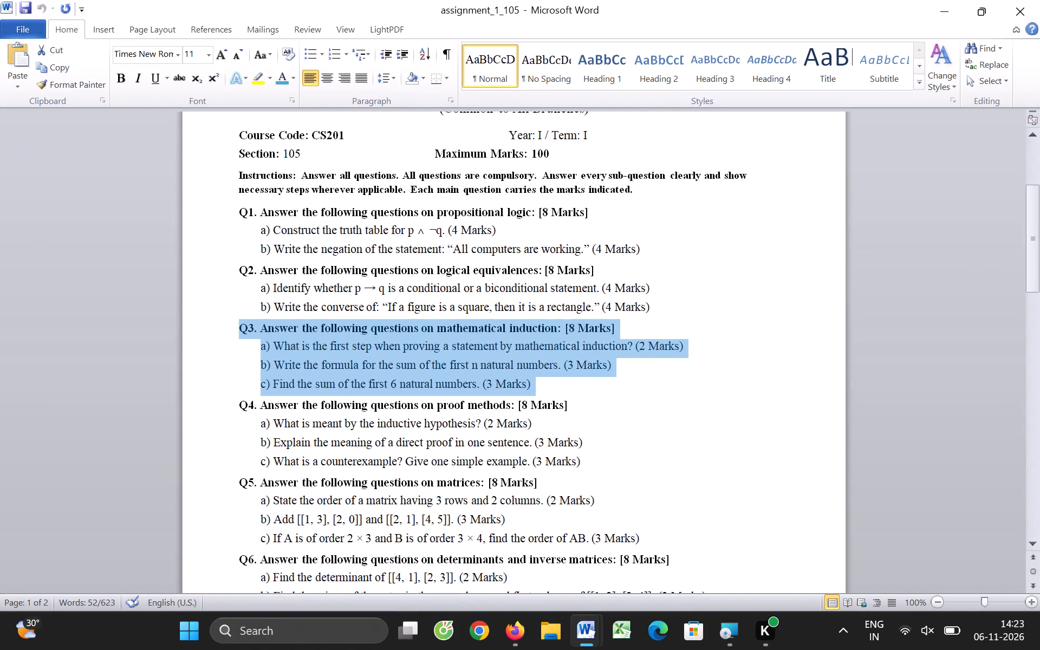
left_click_drag(584, 467, 406, 428)
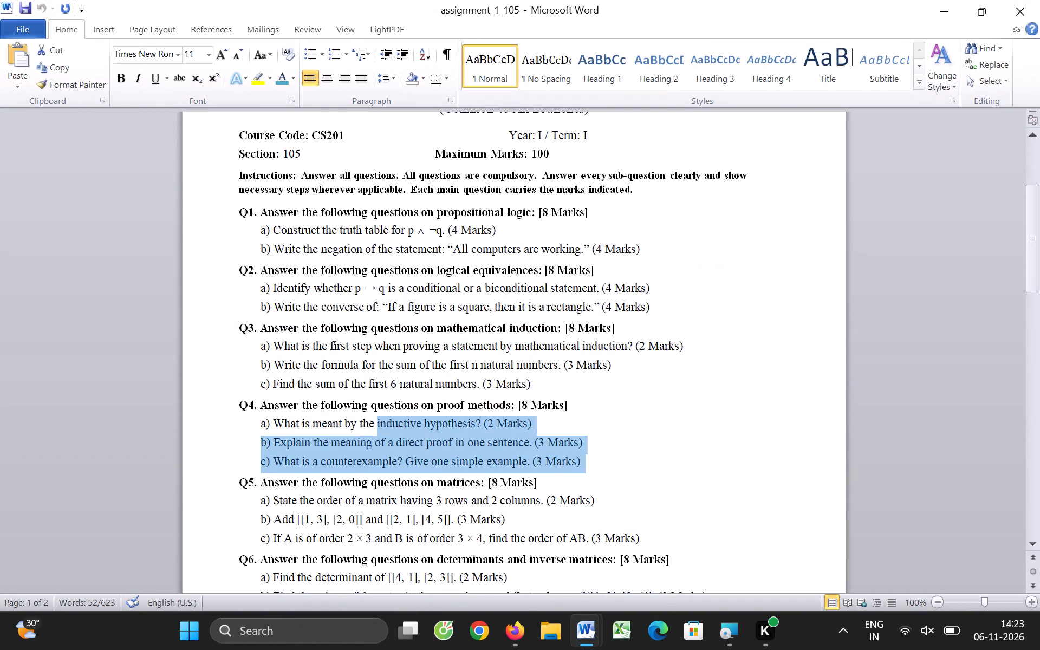
left_click_drag(406, 428, 242, 396)
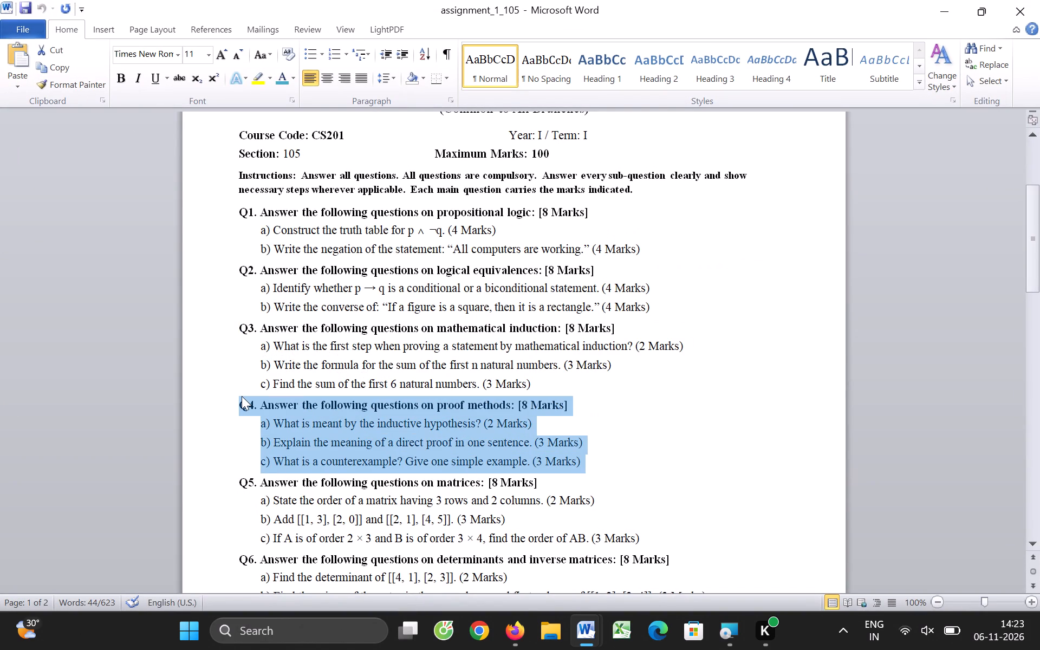
key("ctrl+c")
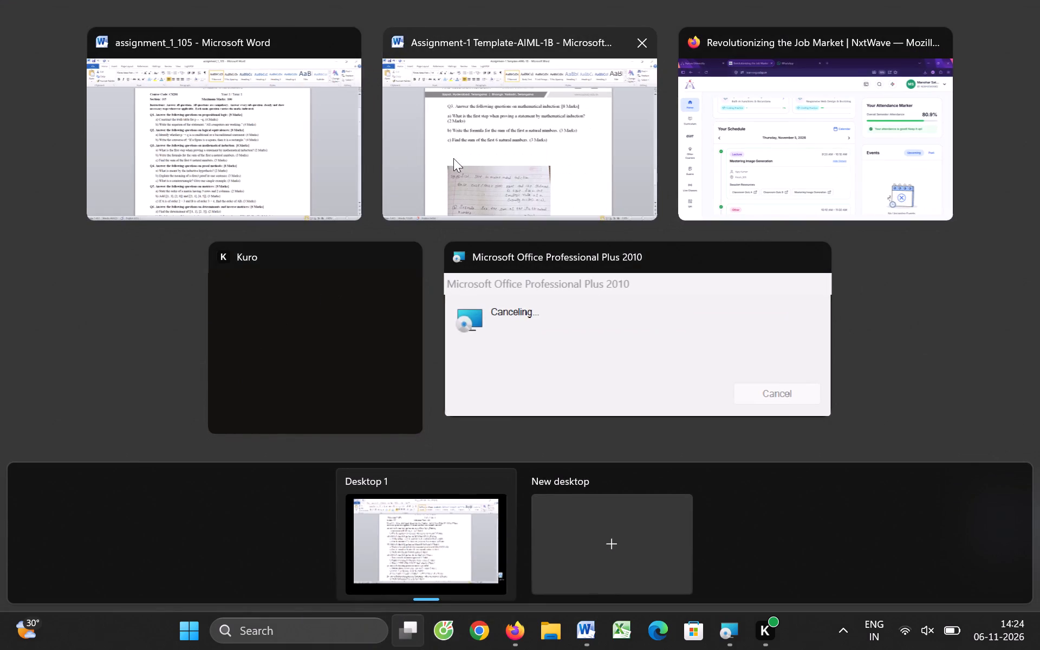
left_click(464, 144)
scroll(523, 367, "down", 3)
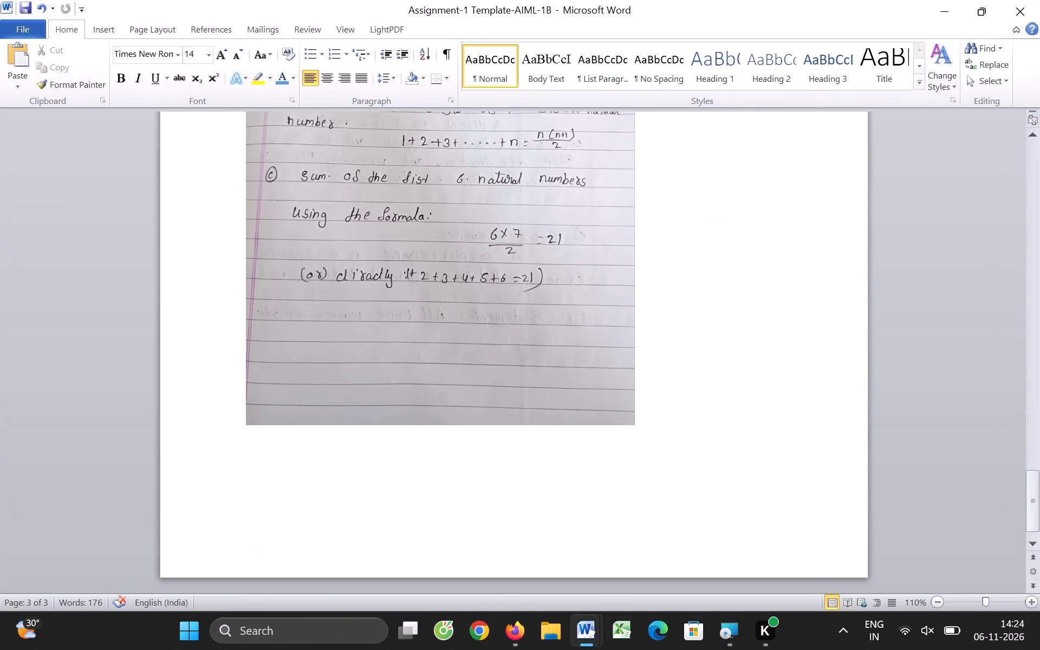
left_click(675, 427)
key("Return")
key("Return")
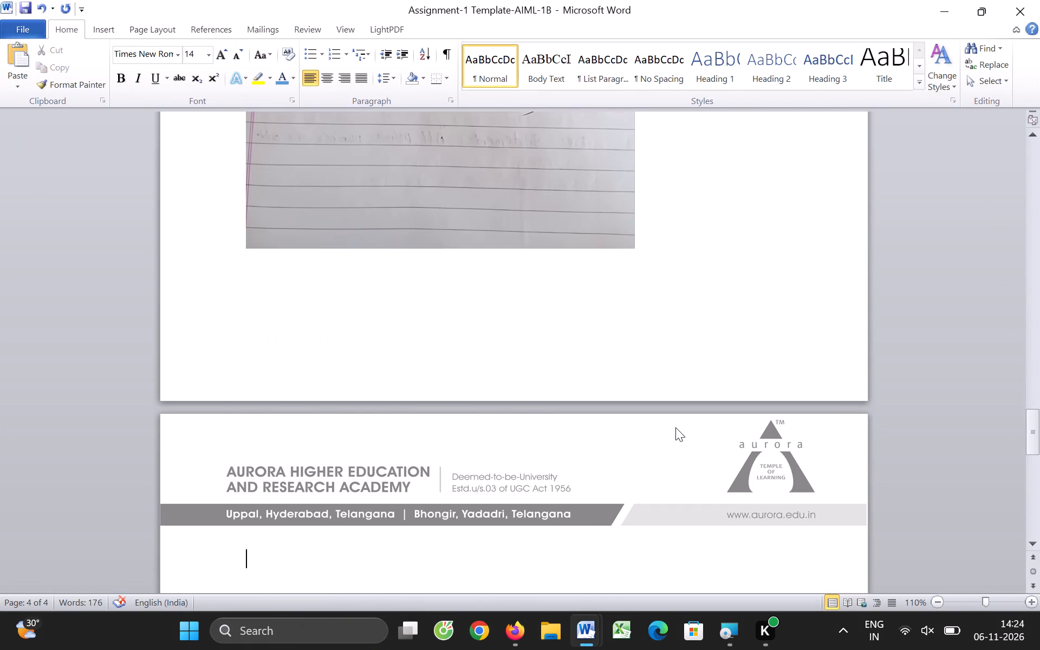
key("ctrl+v")
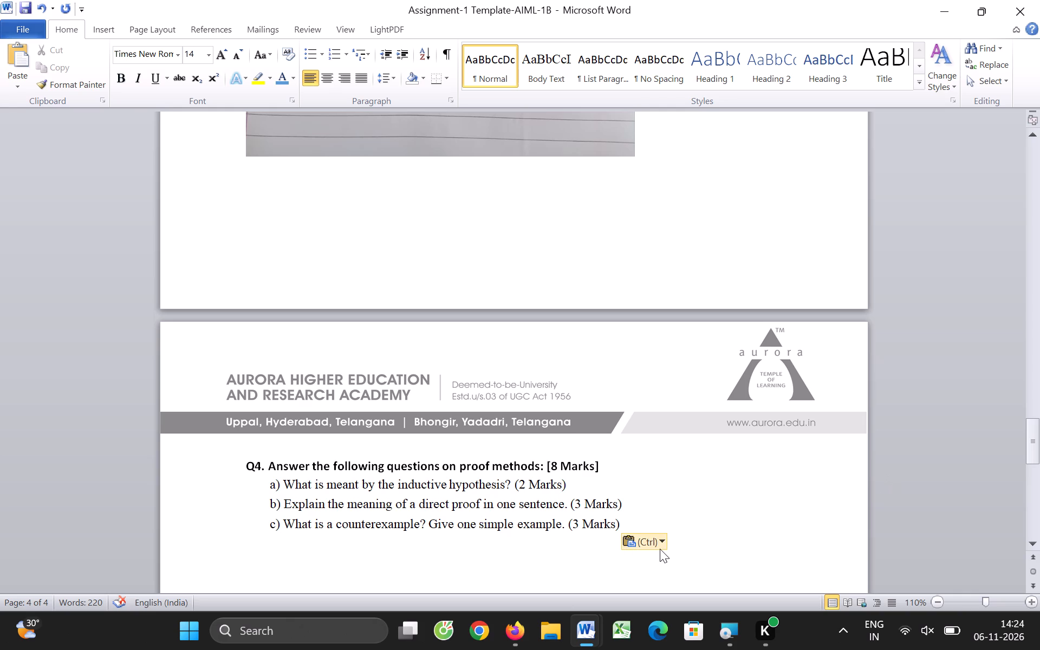
left_click(660, 549)
left_click(701, 583)
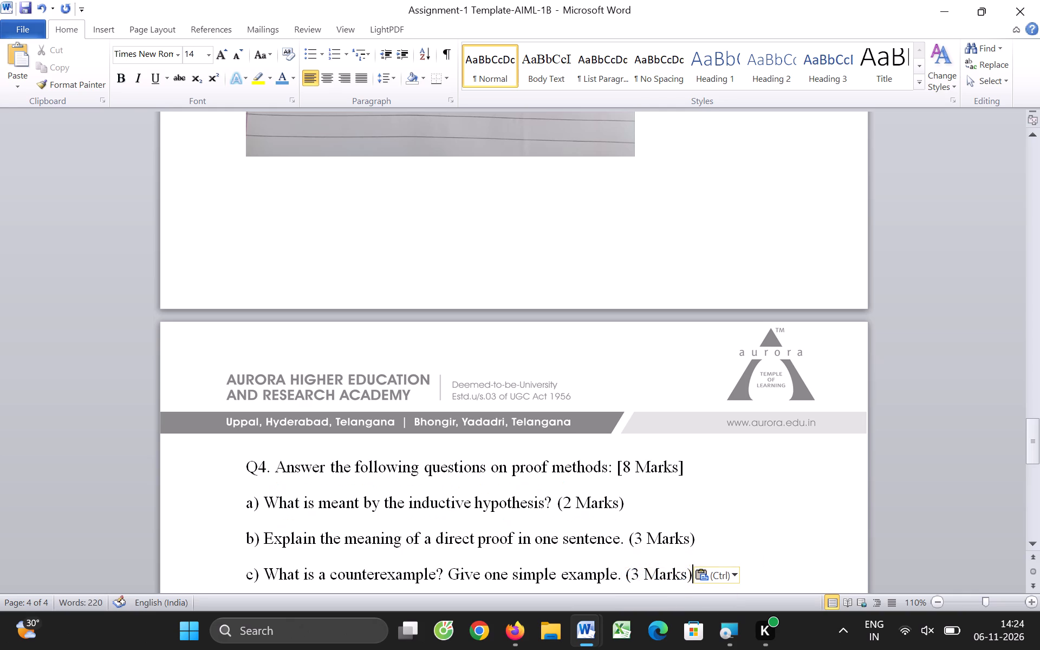
Add a new blank line below Q4 part c on the fourth page.
left_click(721, 562)
scroll(721, 562, "down", 1)
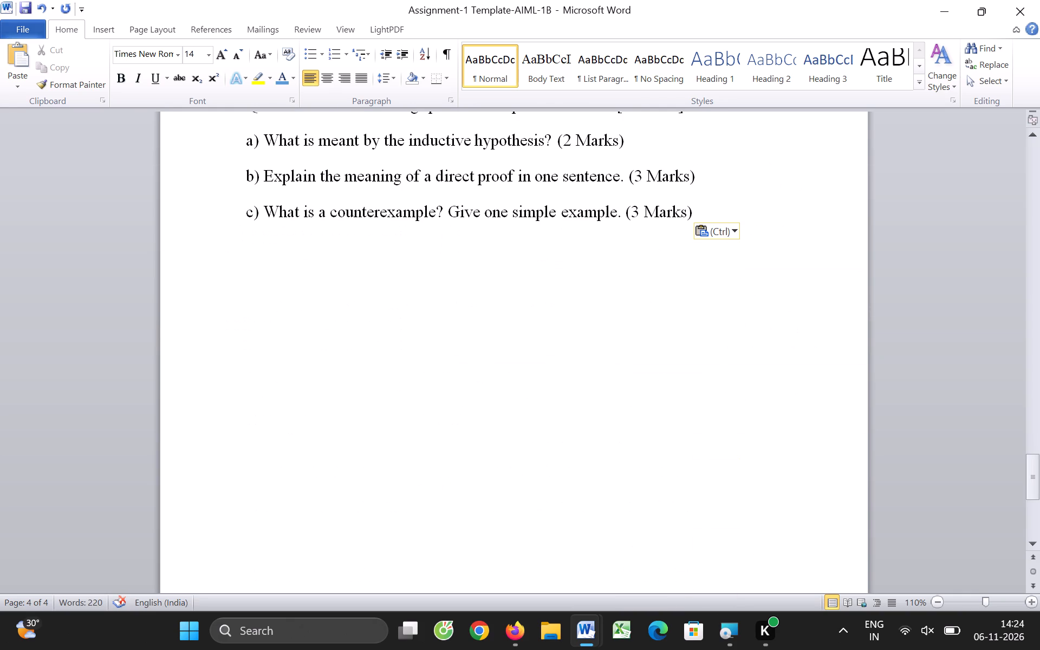
left_click(696, 205)
key("Return")
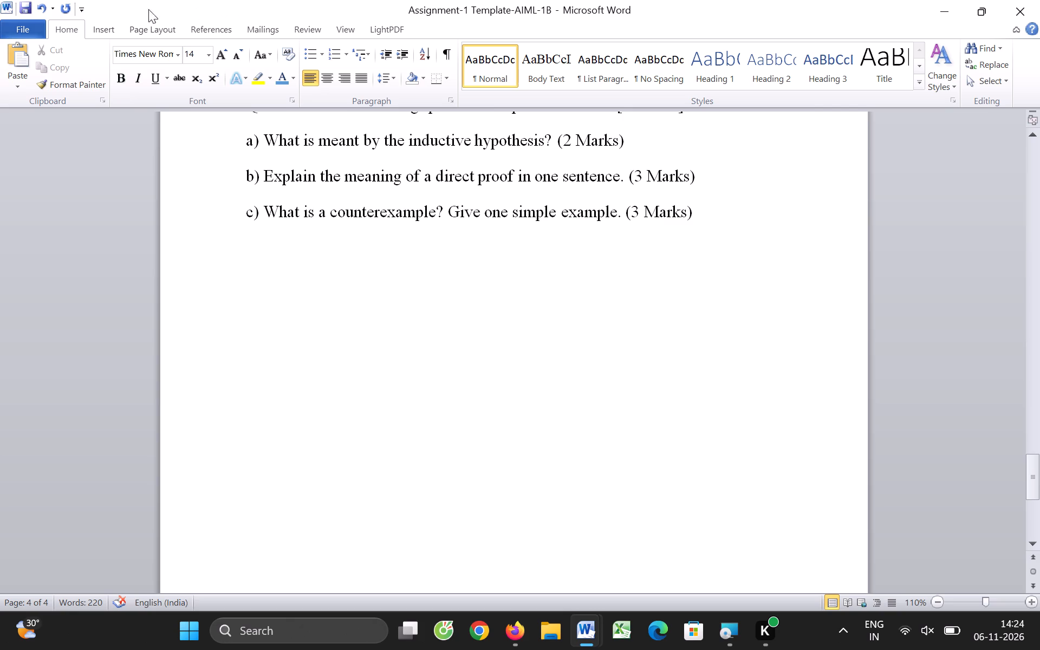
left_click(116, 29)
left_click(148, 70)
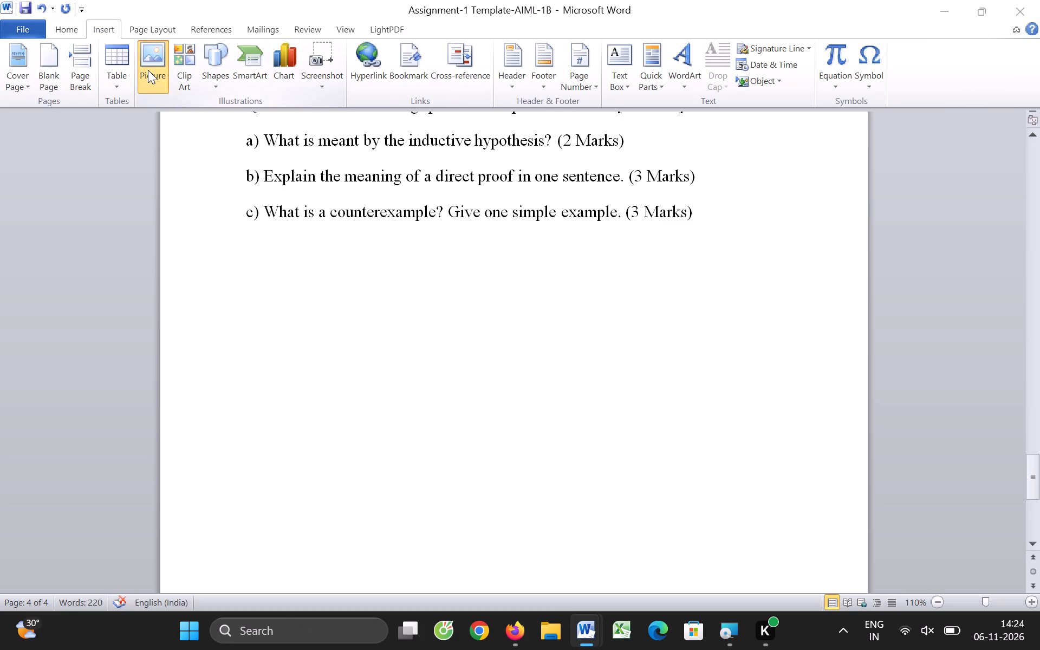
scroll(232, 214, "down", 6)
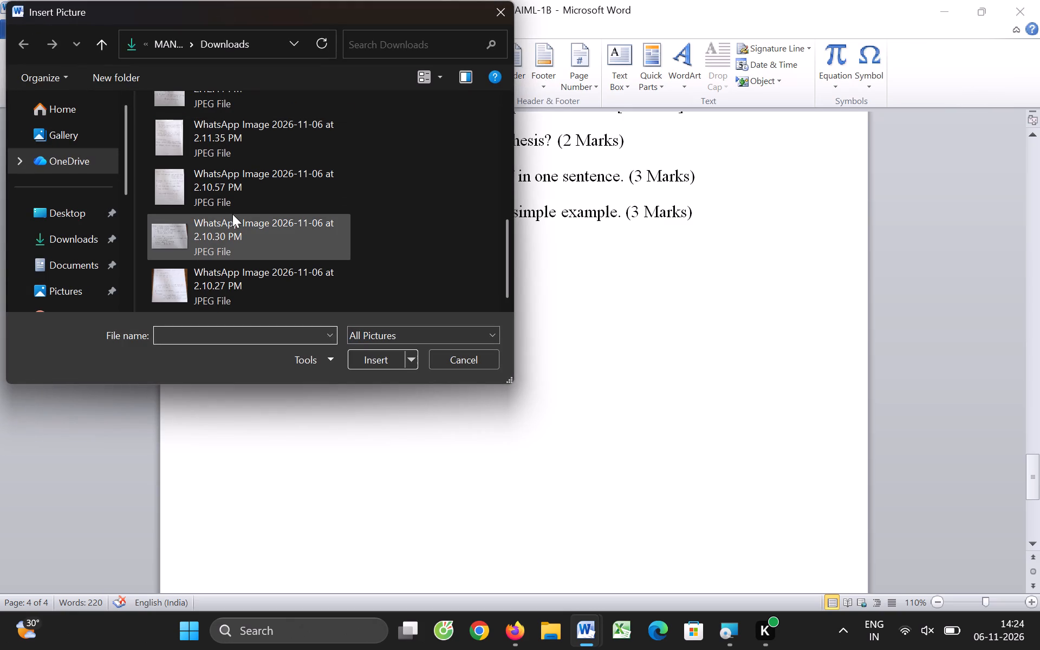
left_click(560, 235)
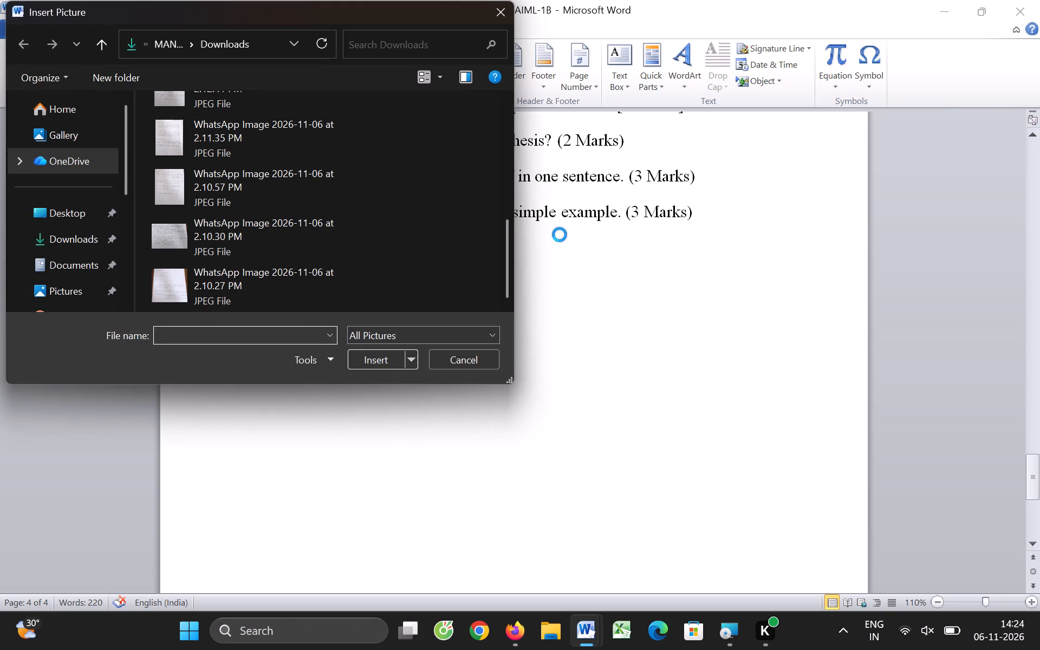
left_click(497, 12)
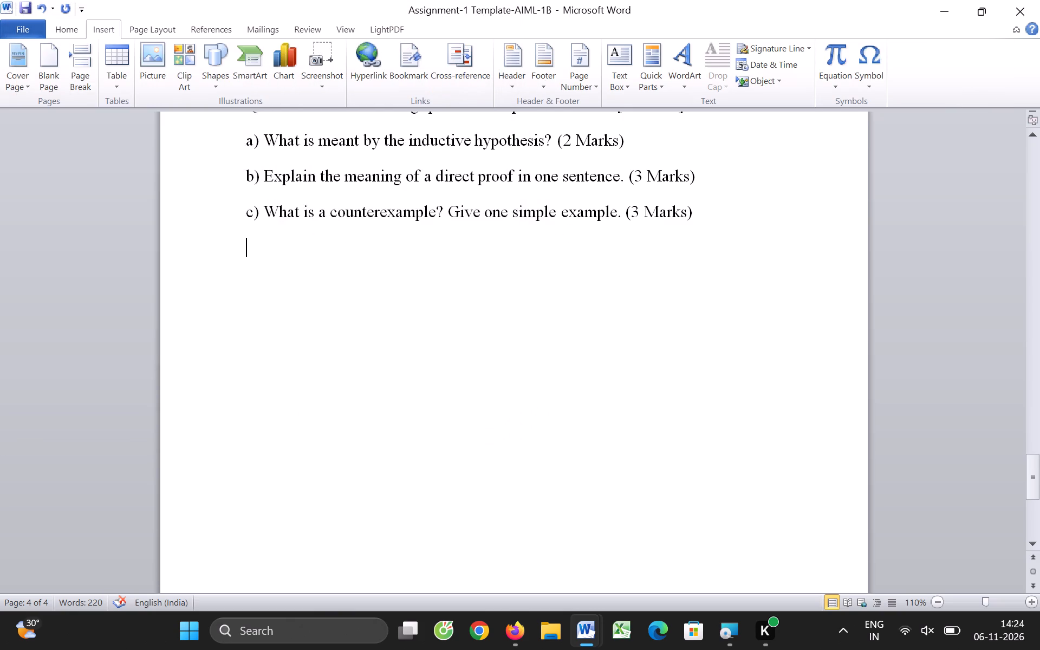
Insert the picture WhatsApp Image 2026-11-06 at 2.11.35 PM from Downloads on the blank line below Q4 part c.
scroll(409, 174, "up", 1)
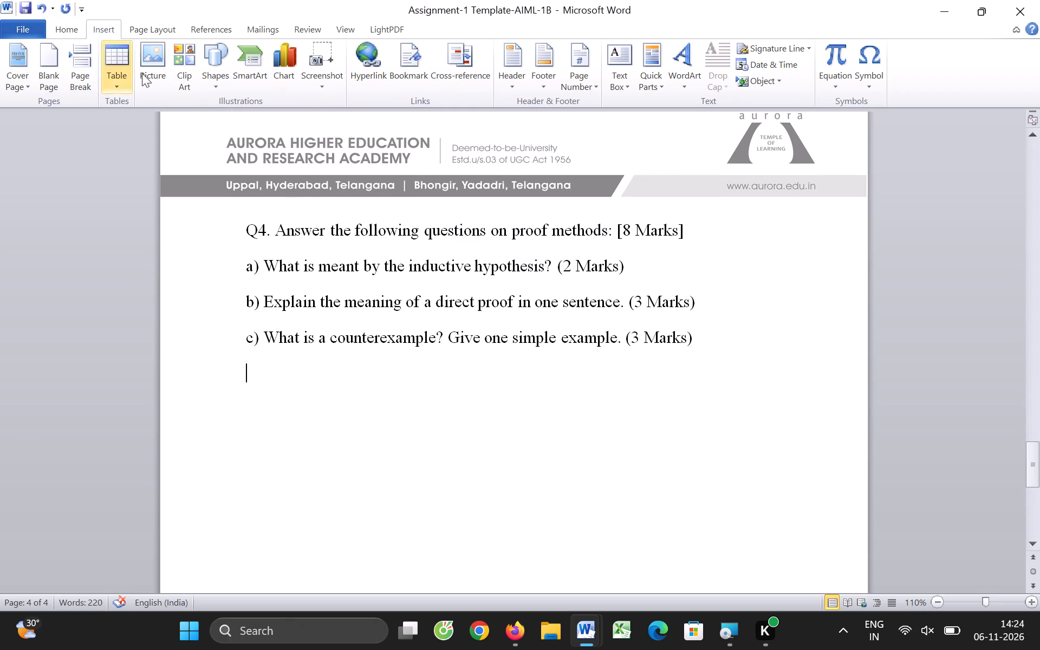
left_click(149, 77)
scroll(200, 203, "down", 5)
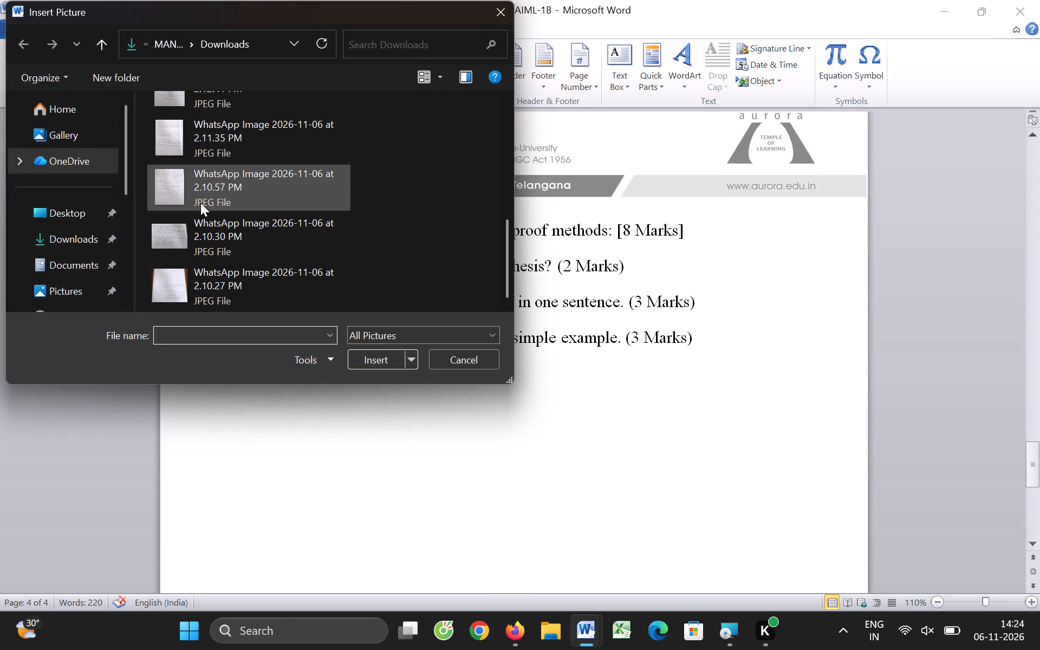
left_click(223, 154)
left_click(356, 354)
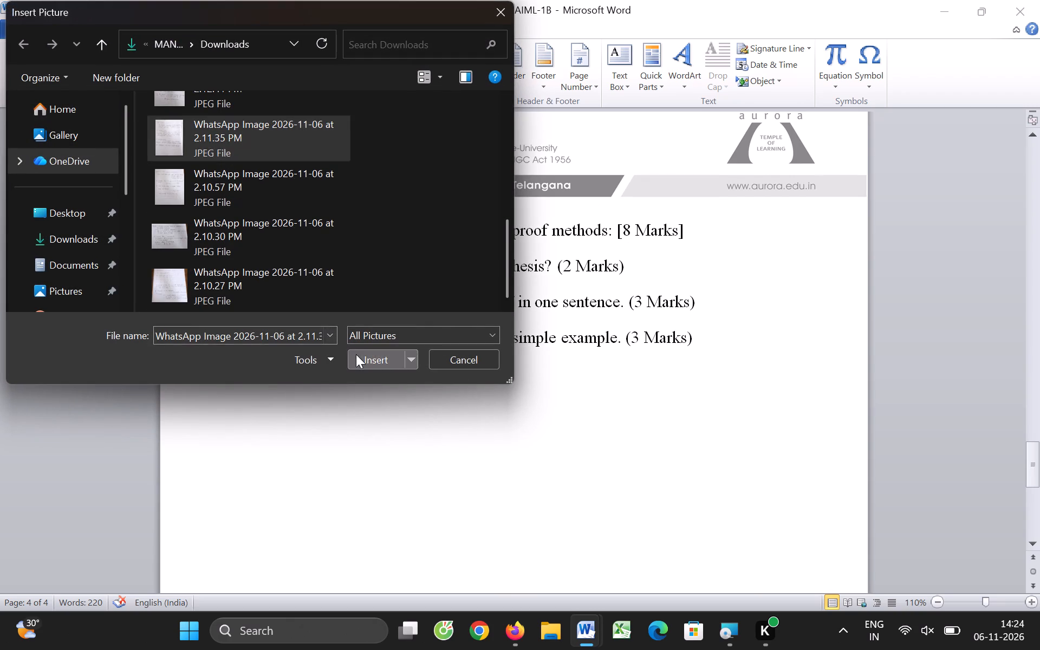
scroll(356, 354, "up", 3)
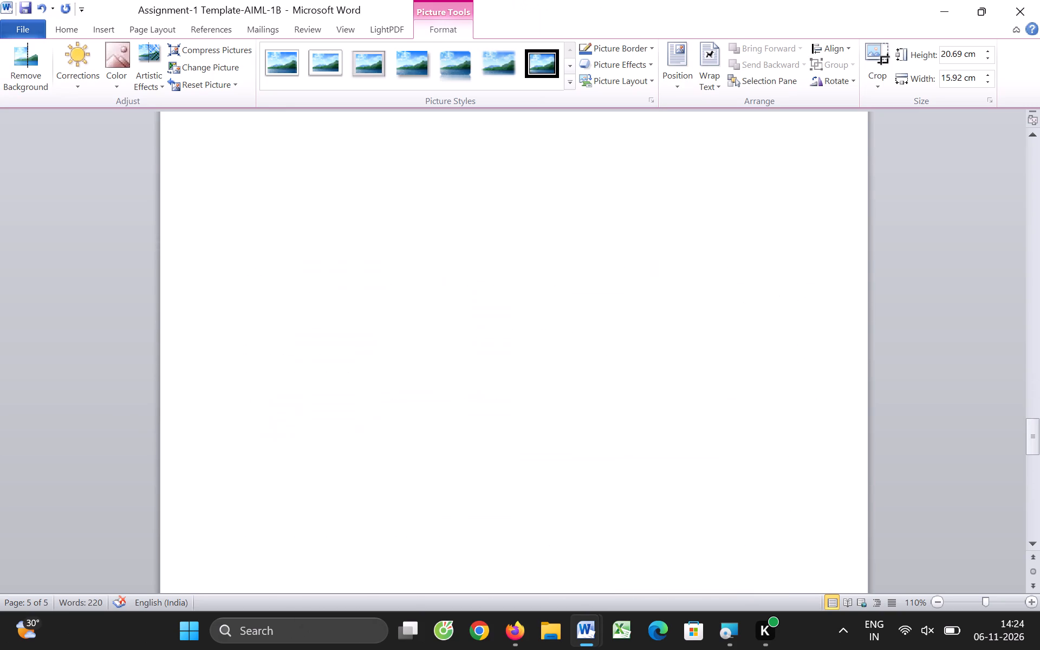
Shrink the handwritten Q4 answer picture to about 17.88 cm high and 13.76 cm wide so it fits below its question.
scroll(356, 354, "up", 2)
scroll(356, 354, "down", 2)
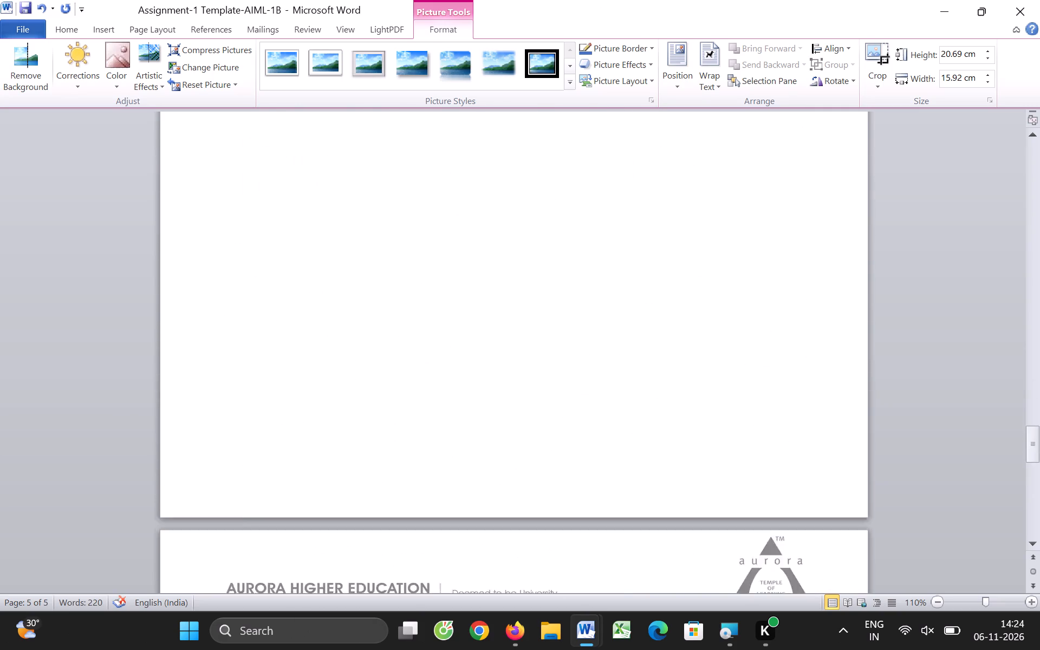
scroll(356, 354, "down", 2)
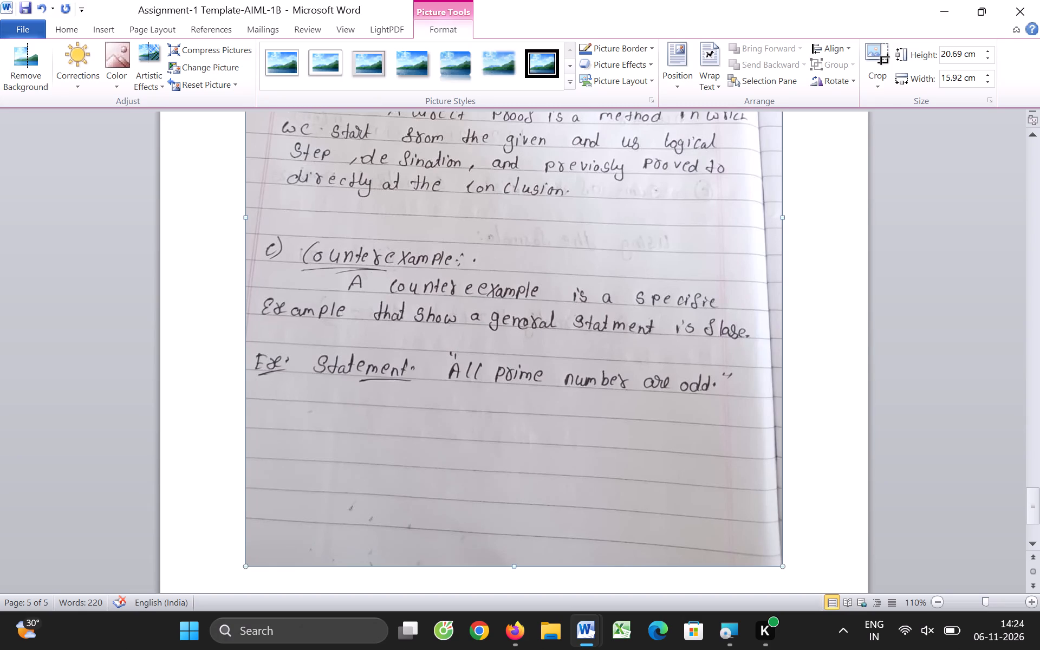
left_click_drag(781, 564, 721, 509)
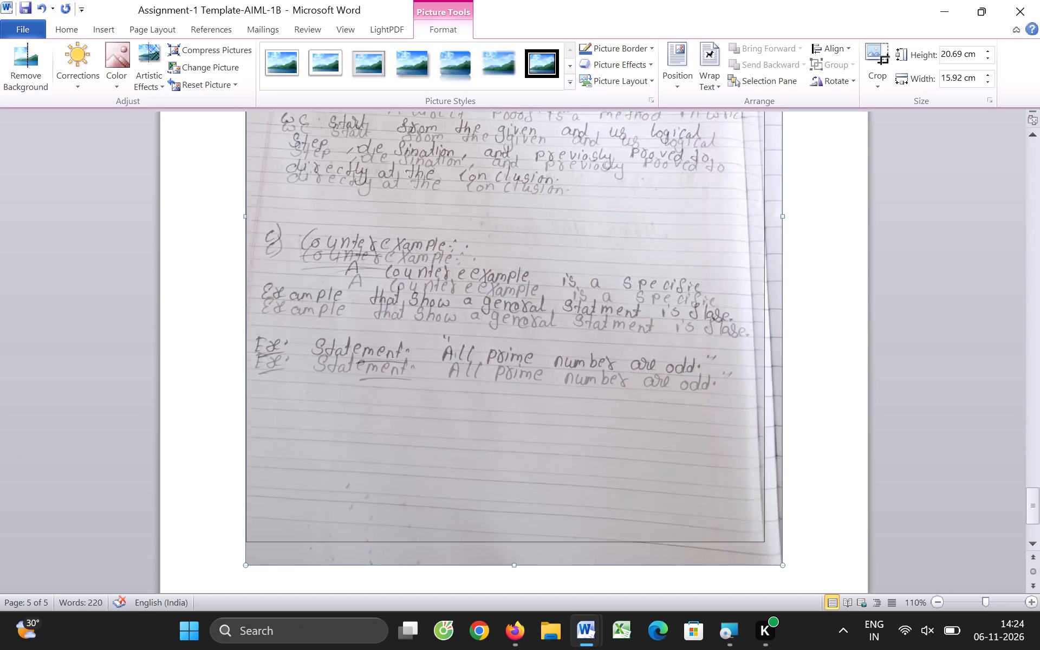
left_click_drag(721, 509, 667, 470)
scroll(667, 470, "up", 2)
scroll(667, 470, "down", 1)
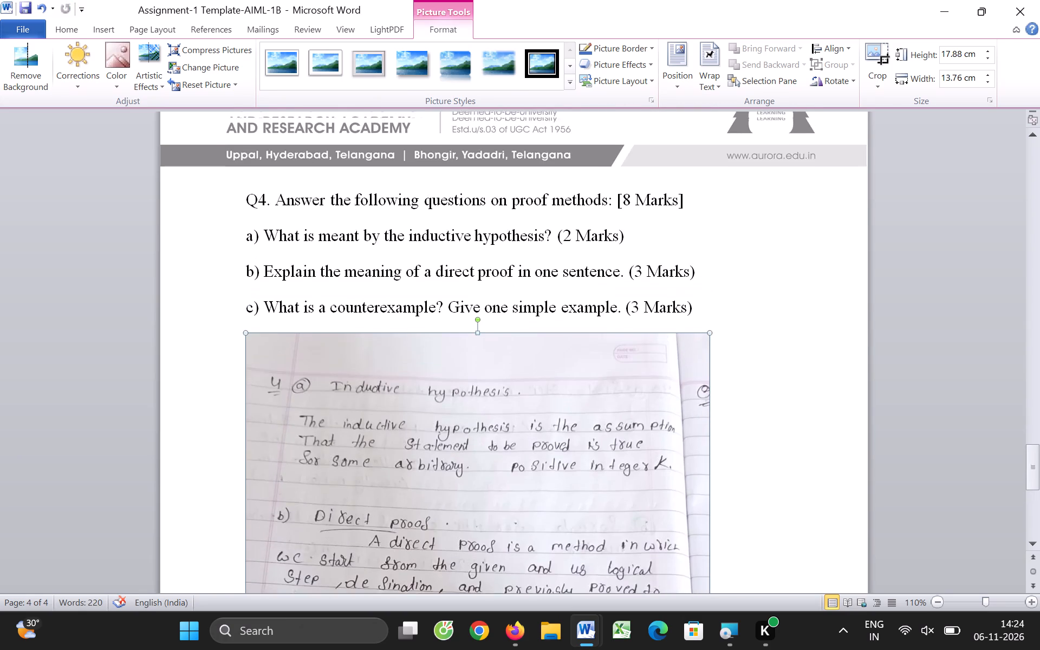
scroll(667, 470, "down", 2)
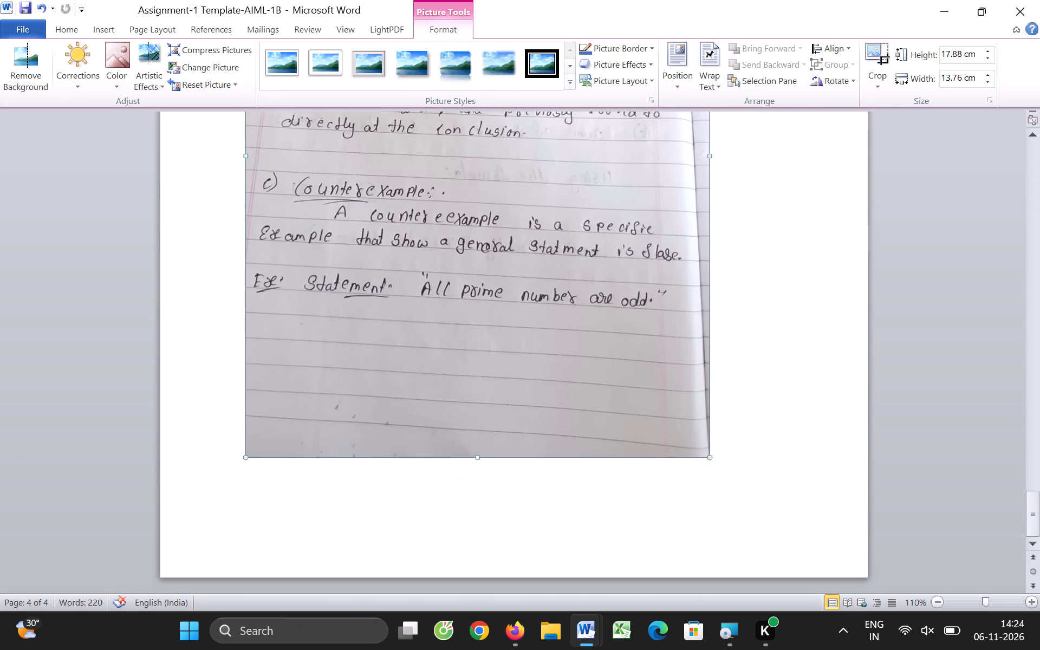
Add a new line after the Q4 answer picture to continue at the top of the fifth page.
left_click(740, 464)
left_click(731, 457)
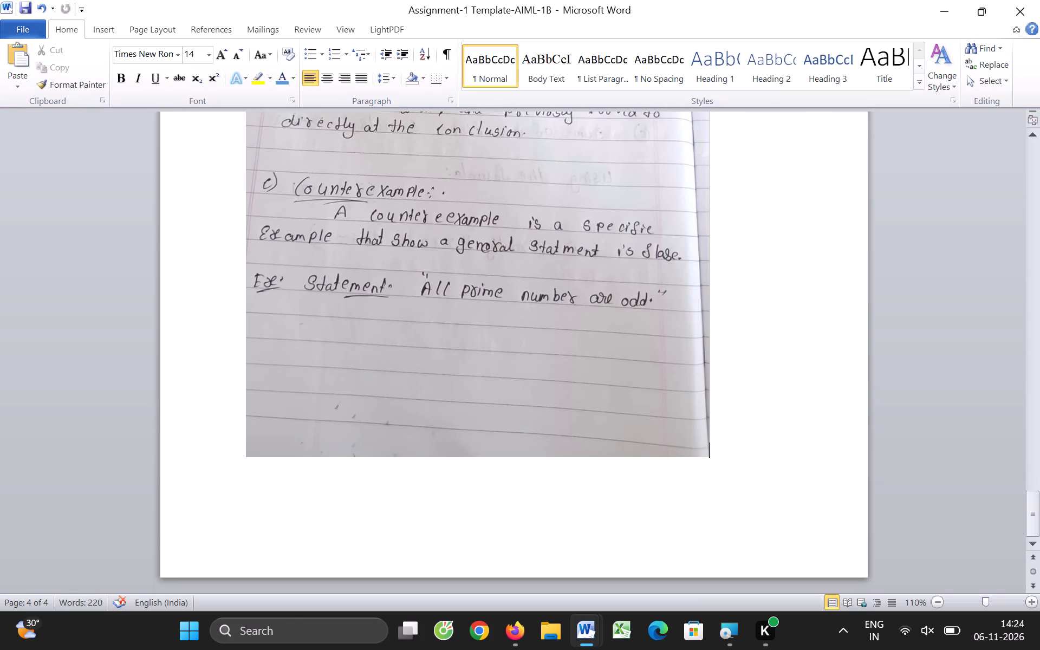
key("Return")
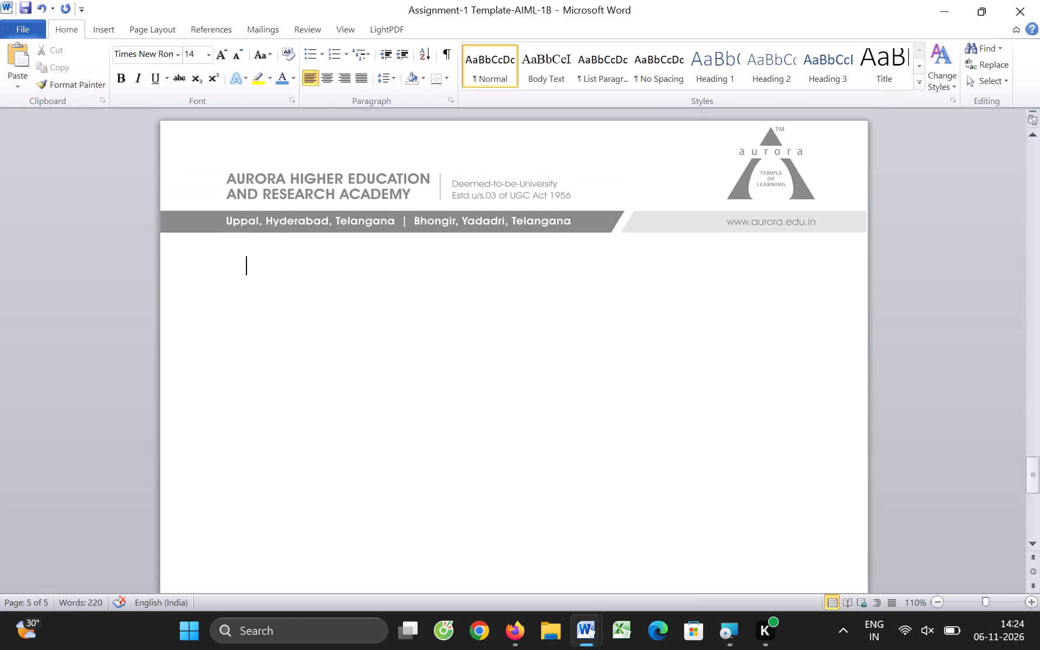
Copy Q5 on matrices with parts a to c from assignment_1_105 onto the template's fifth page, pasted as plain text without its source formatting.
left_click(551, 201)
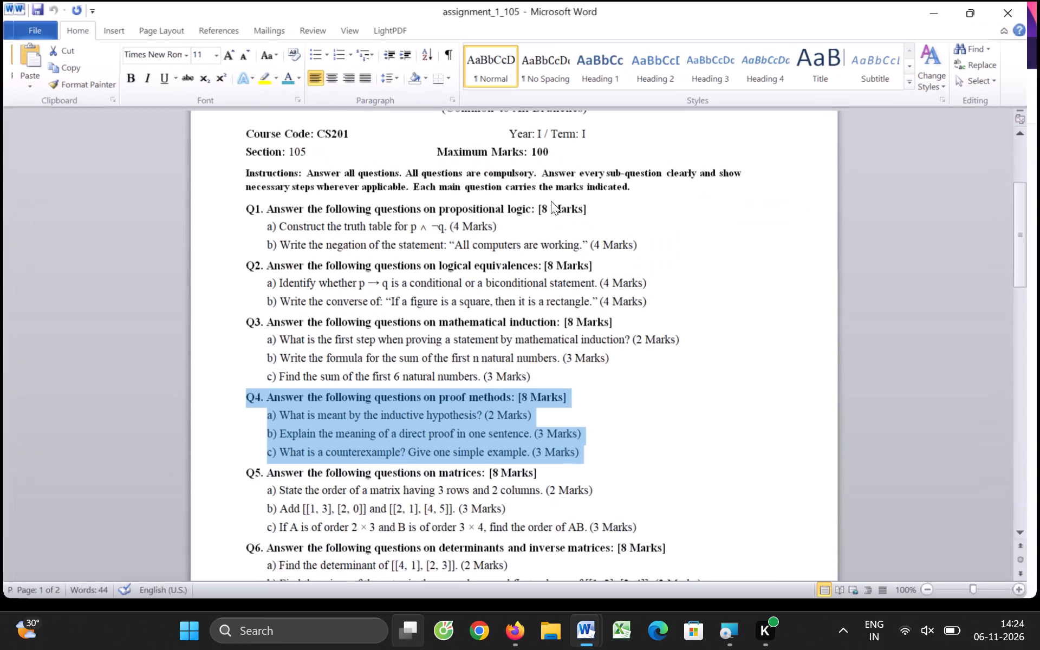
scroll(534, 370, "down", 2)
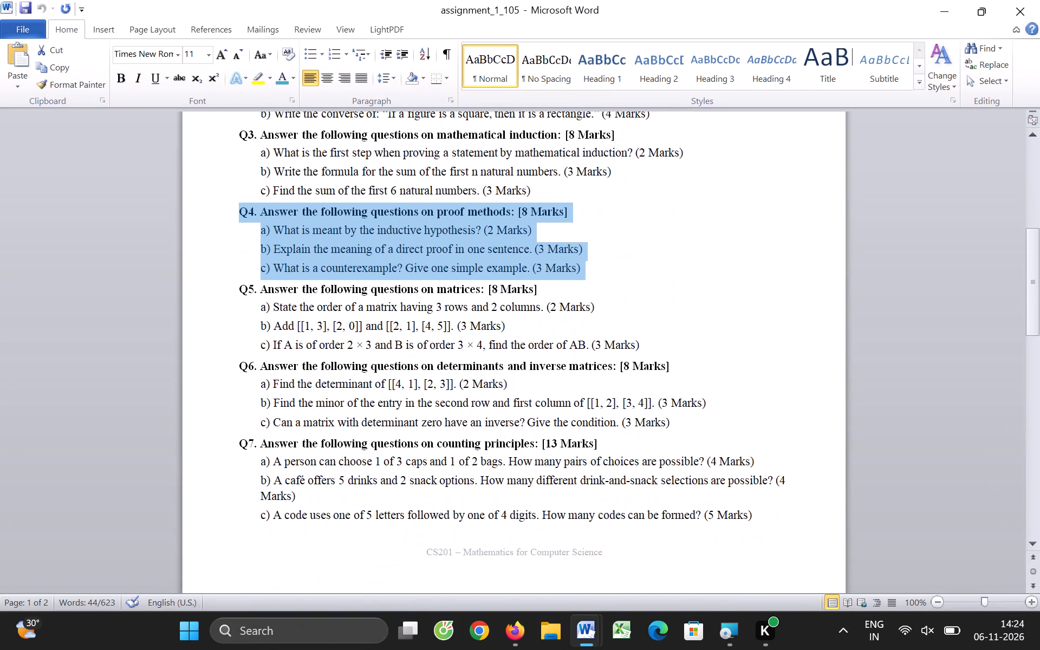
left_click_drag(640, 347, 240, 286)
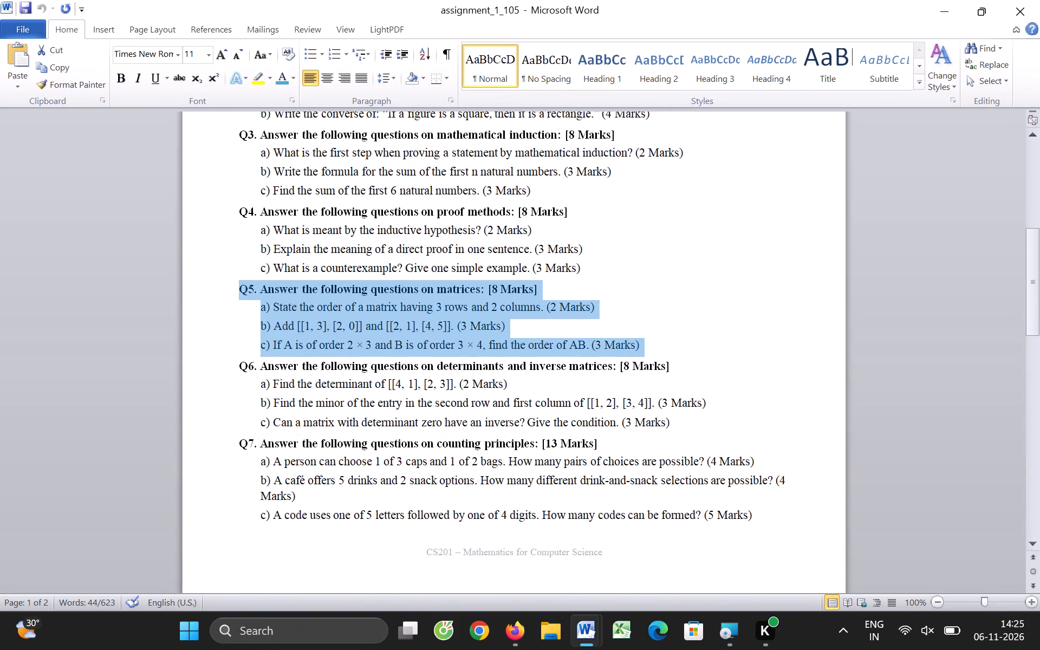
left_click_drag(240, 286, 235, 287)
key("ctrl+c")
left_click(427, 178)
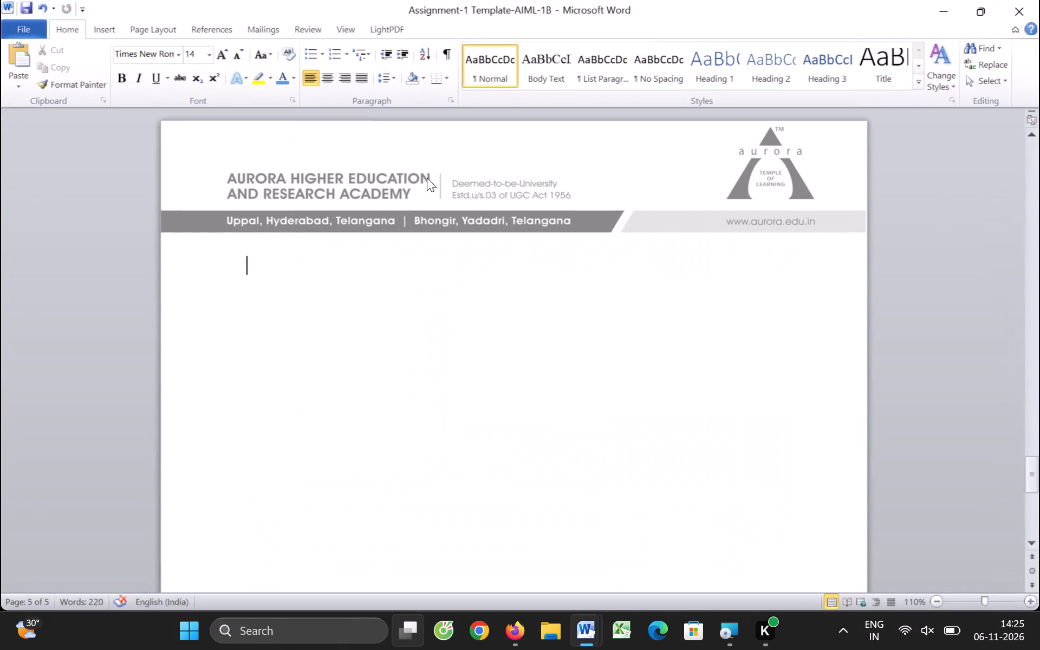
key("ctrl+v")
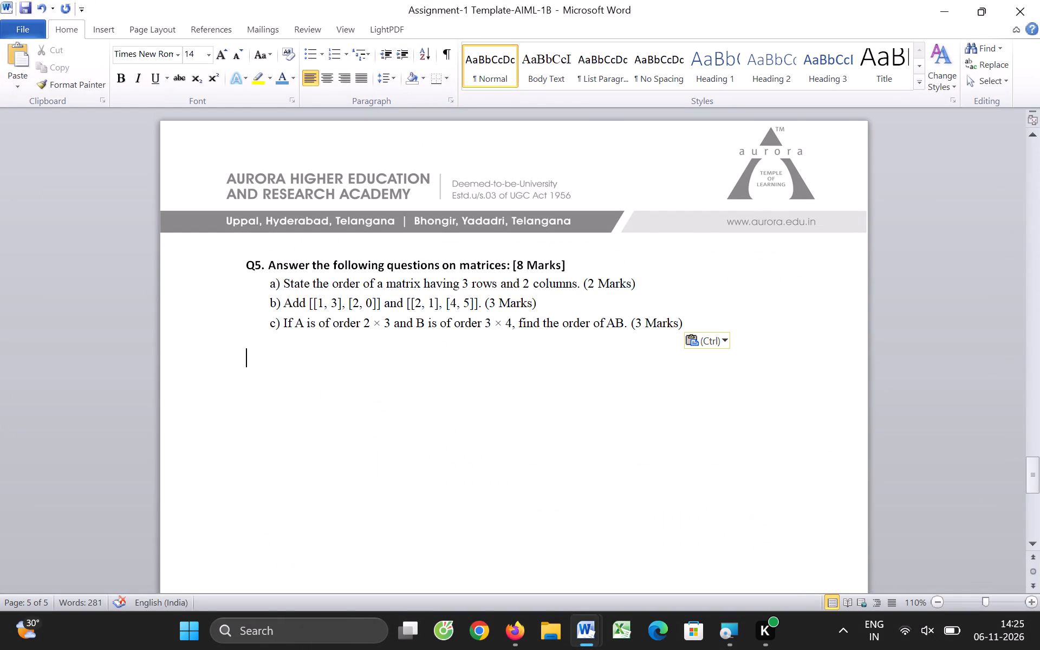
left_click(727, 340)
left_click(766, 373)
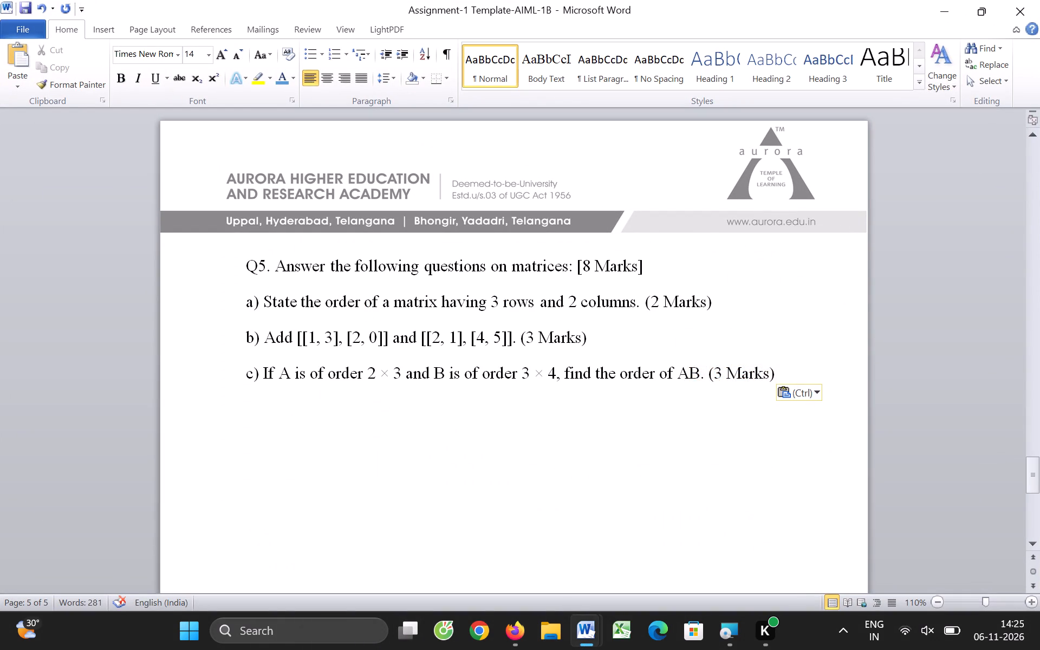
Add a new line after the Q5 answer picture to continue at the top of the sixth page.
key("Return")
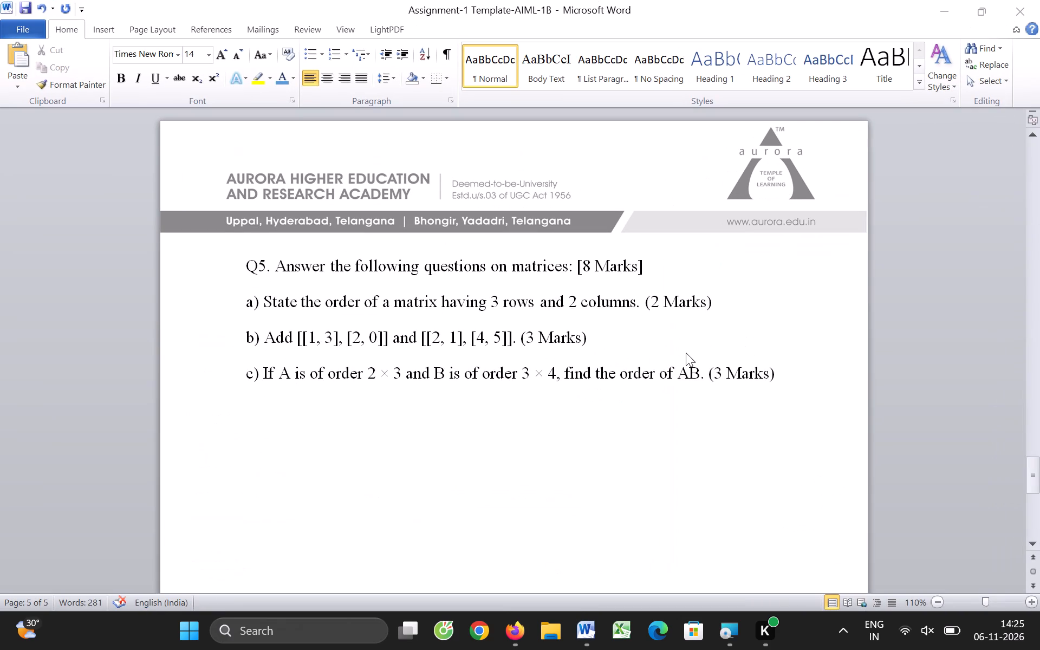
Insert the handwritten Q5 answer photo, WhatsApp Image 2026-11-06 at 2.12.41 PM from Downloads, below part c of Q5.
left_click(108, 26)
left_click(95, 29)
left_click(147, 75)
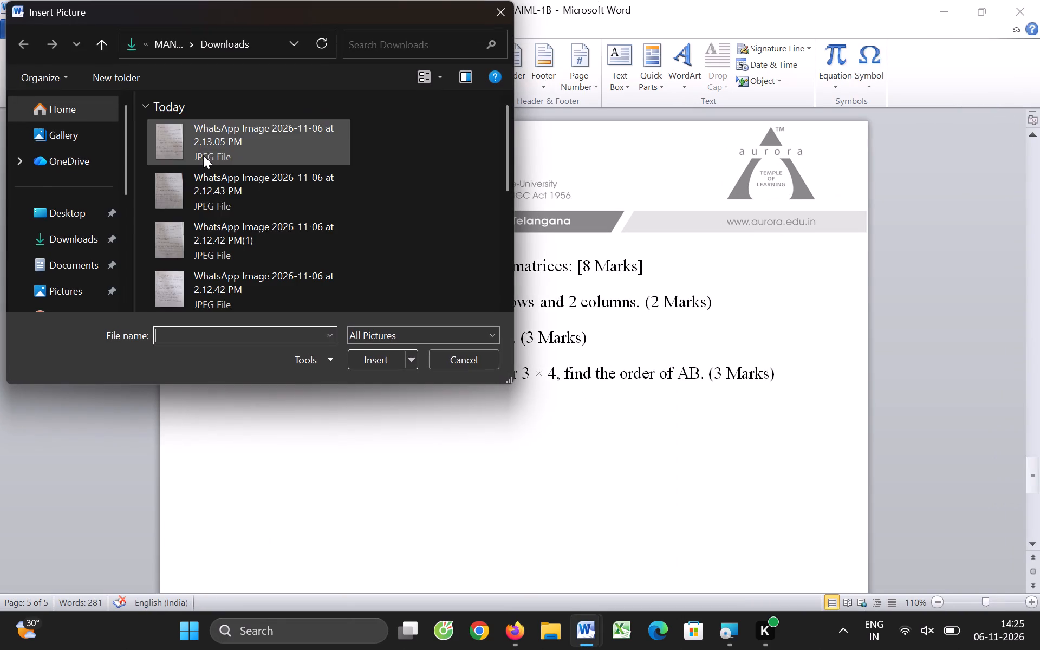
scroll(219, 223, "down", 3)
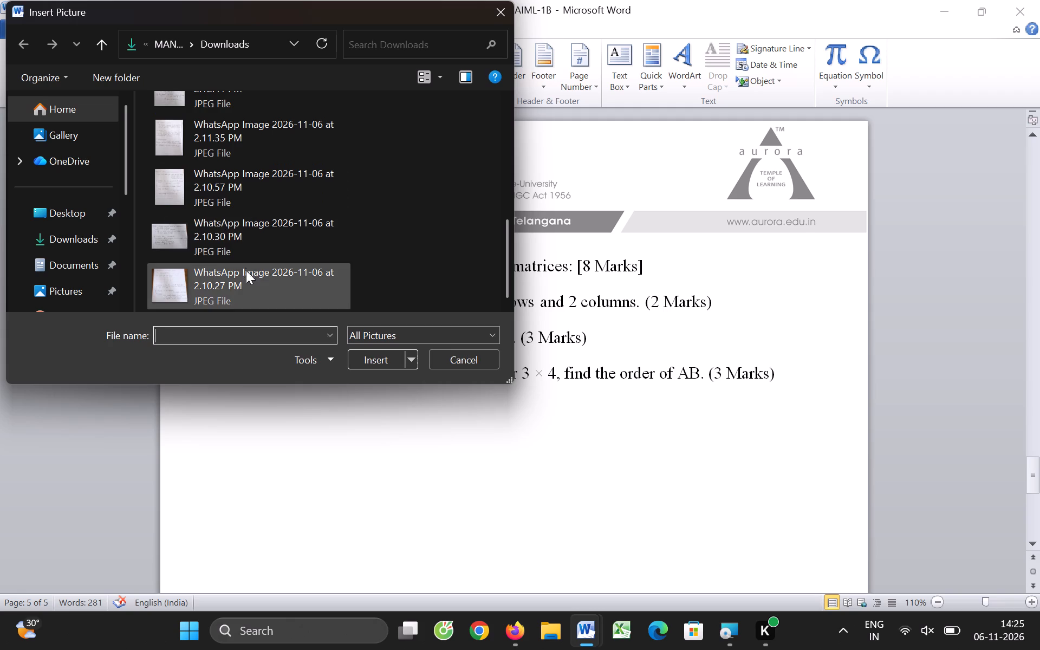
left_click(230, 106)
left_click(388, 360)
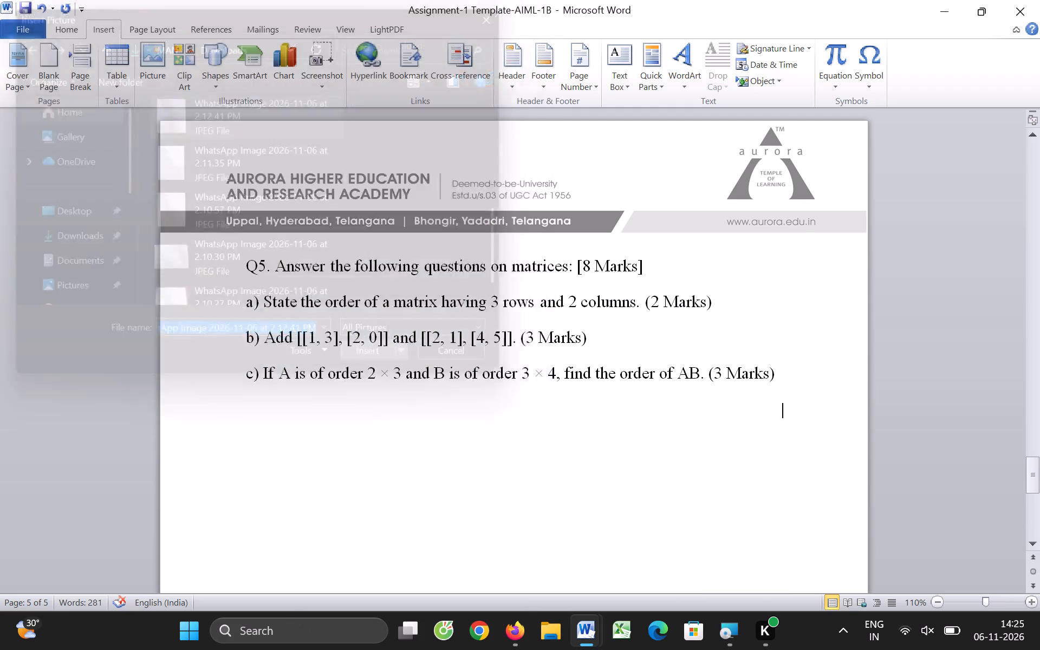
Add a new line after the Q5 answer picture to continue at the top of the sixth page.
scroll(460, 439, "down", 1)
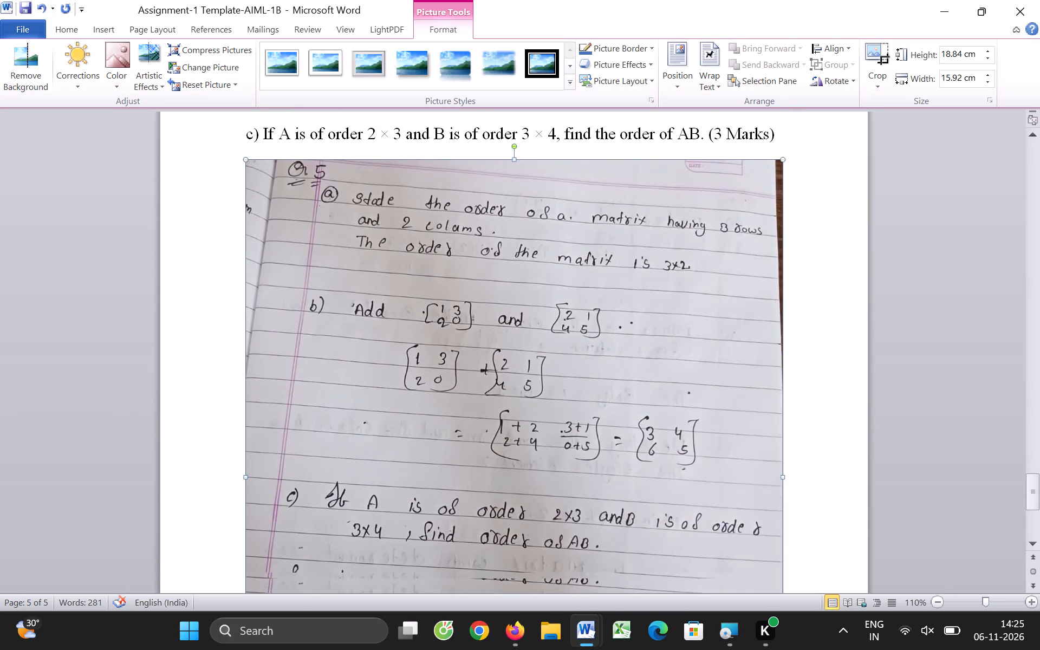
scroll(460, 439, "down", 3)
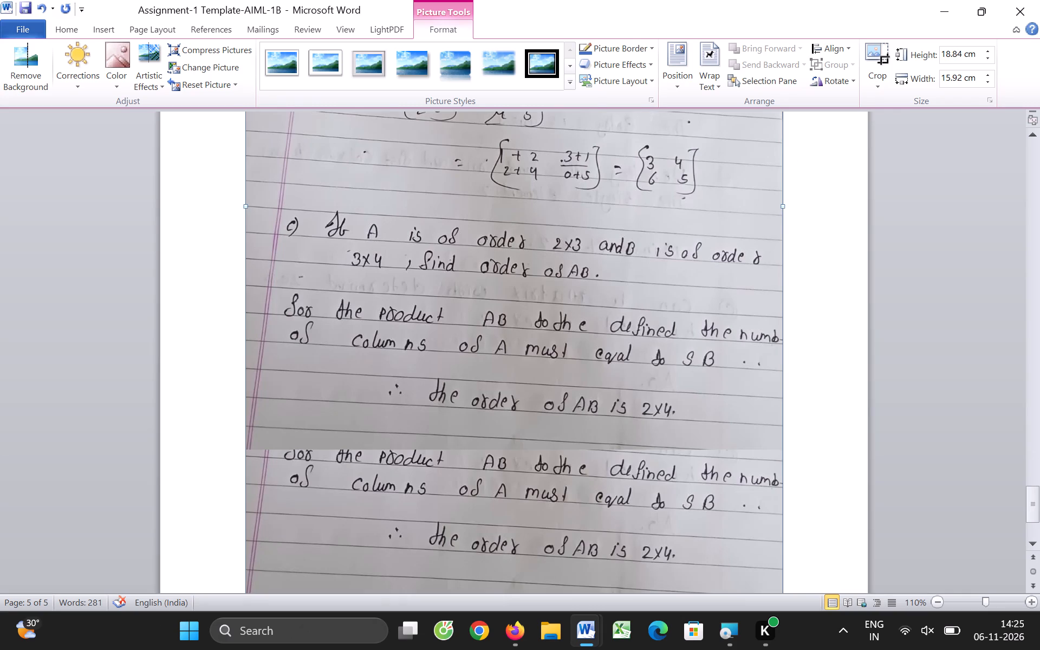
left_click(823, 486)
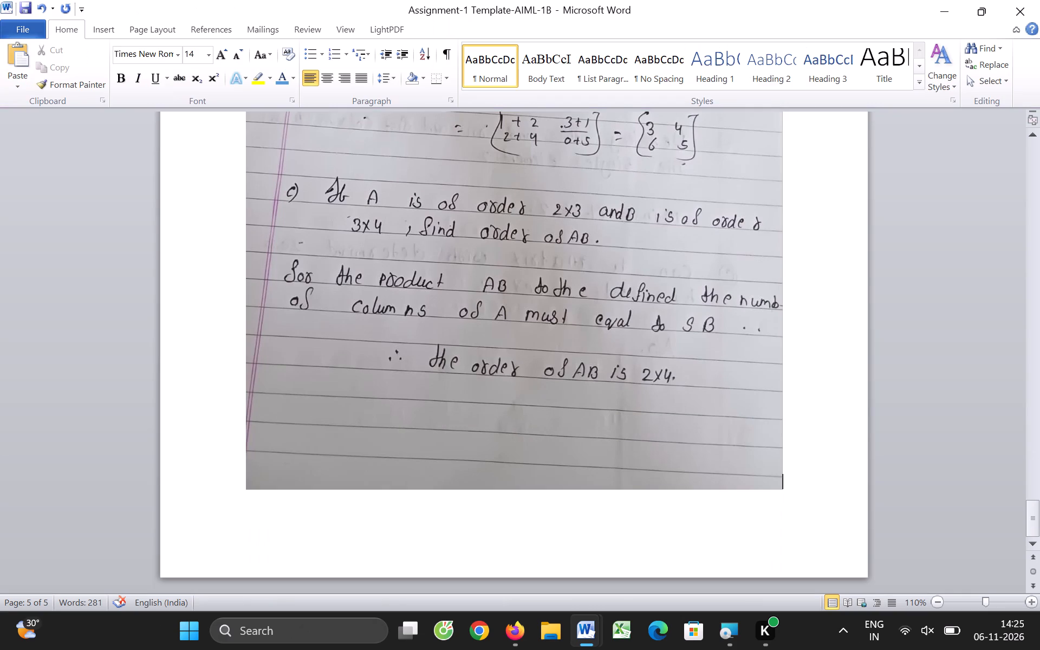
left_click(823, 486)
key("Return")
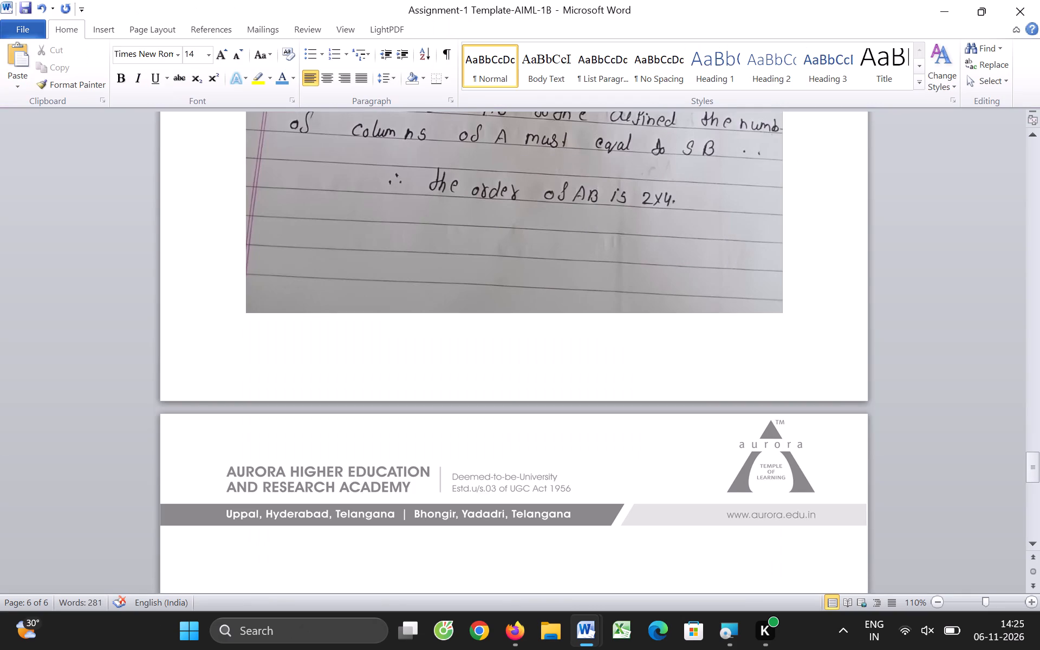
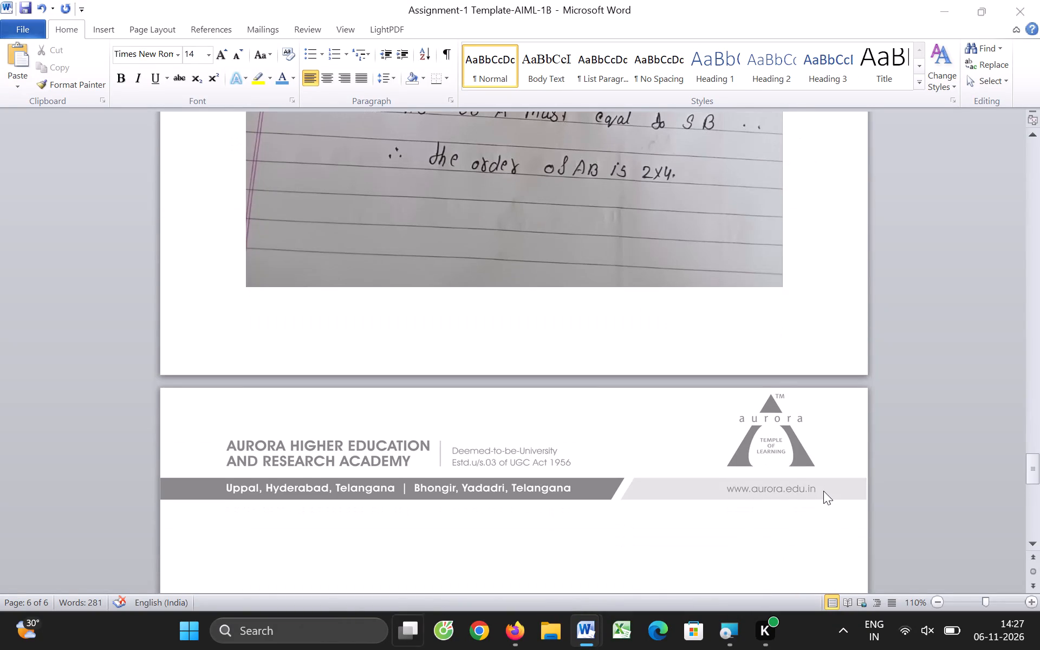
Copy Q6 on determinants and inverse matrices with parts a to c from assignment_1_105 onto the template's sixth page, pasted as plain text.
left_click(555, 197)
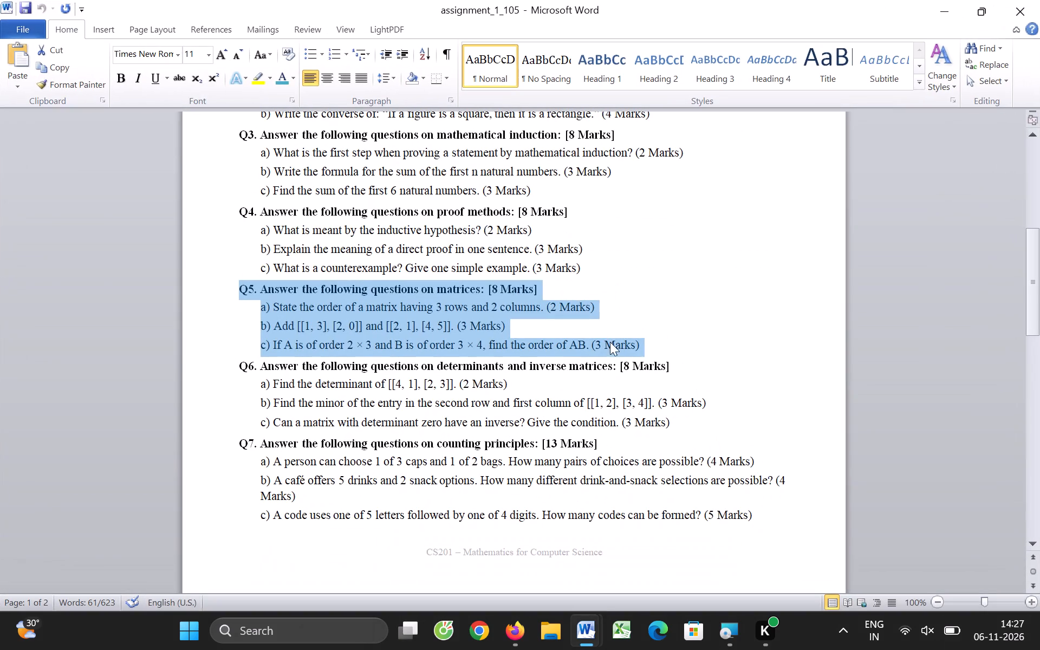
left_click_drag(672, 428, 225, 358)
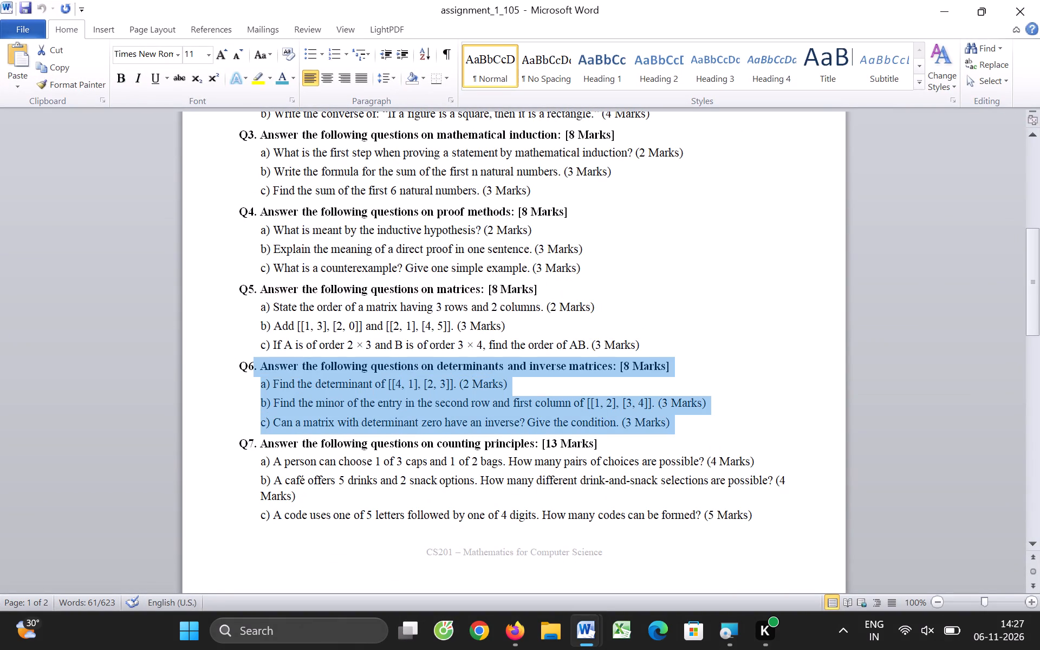
left_click_drag(225, 358, 221, 359)
key("ctrl+c")
left_click(399, 151)
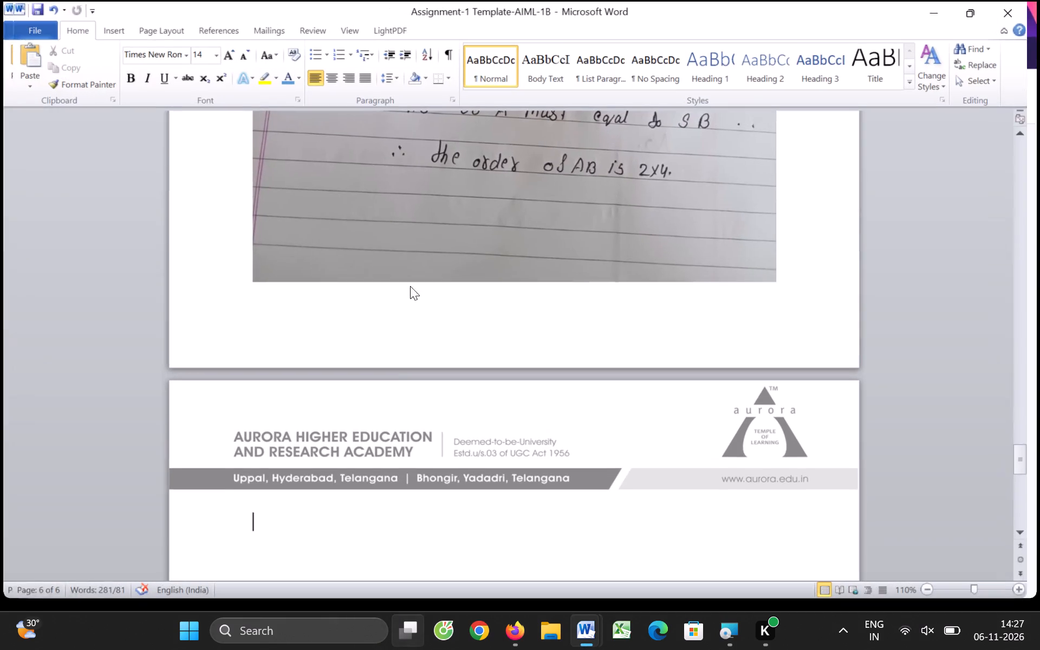
key("ctrl+v")
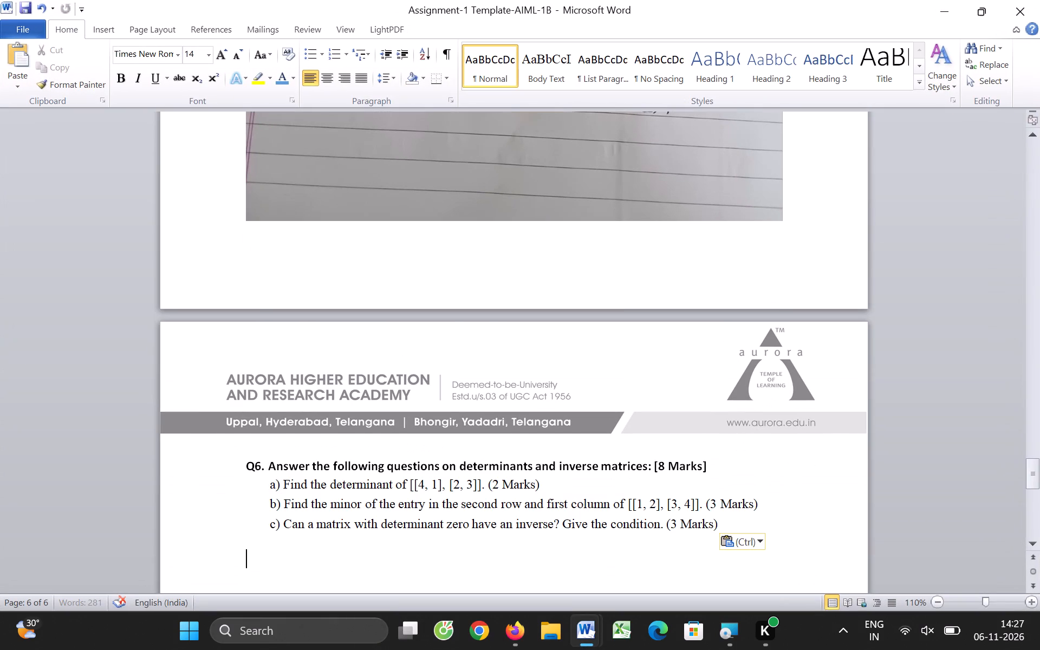
left_click(763, 542)
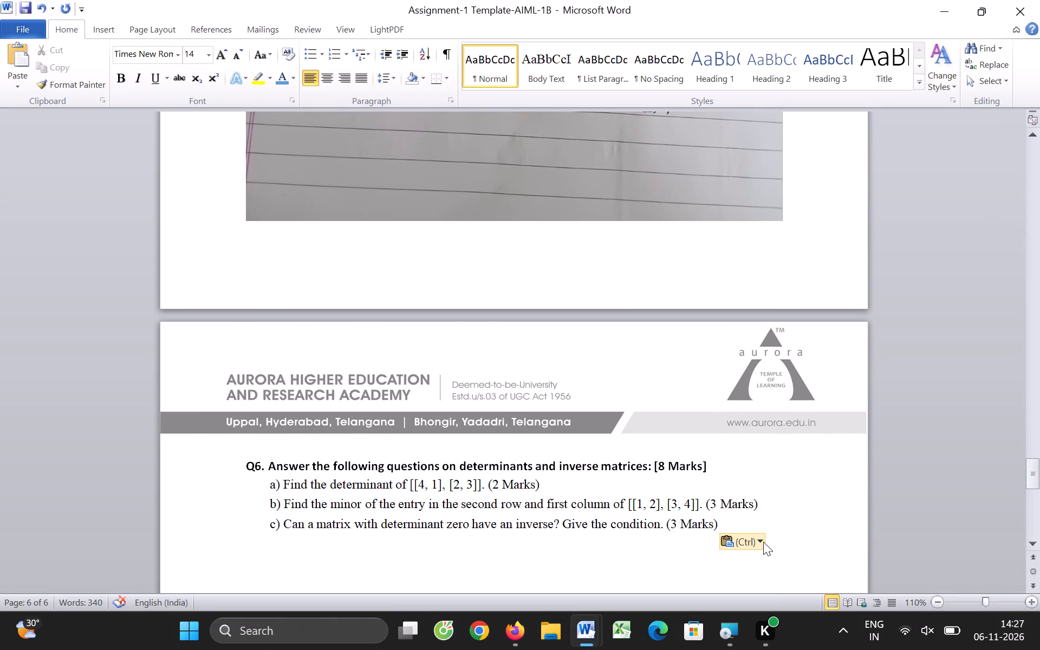
Keep only the text of the pasted Q6 question, dropping its source formatting.
left_click(803, 576)
left_click(814, 521)
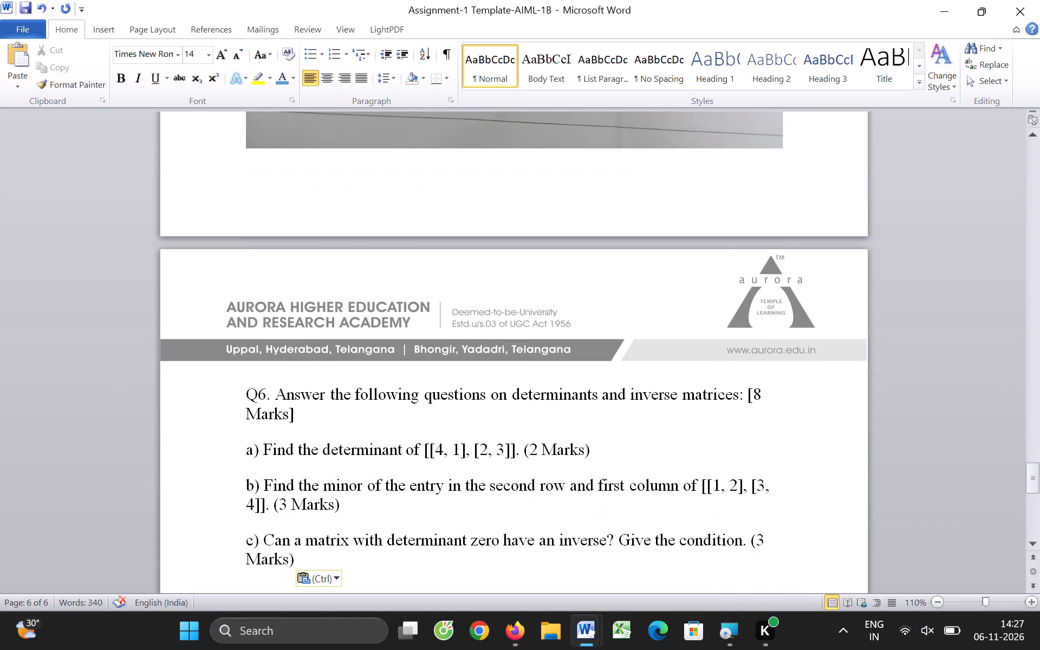
Insert the picture WhatsApp Image 2026-11-06 at 2.12.41 PM(1) from Downloads on a new line below Q6 part c.
scroll(765, 505, "down", 1)
left_click(765, 505)
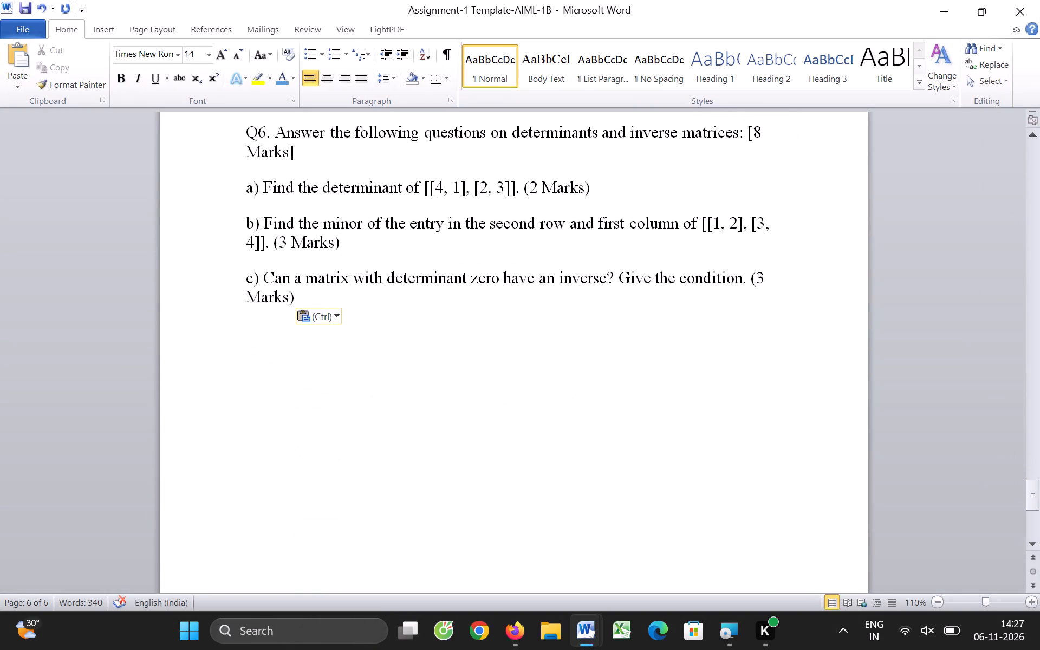
key("Return")
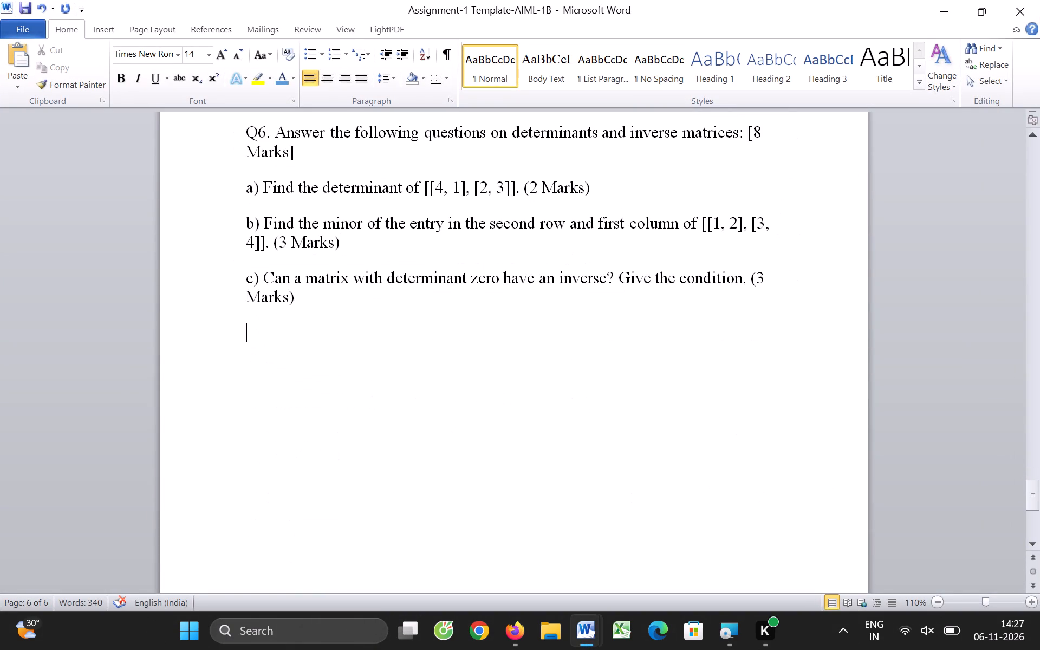
left_click(116, 23)
left_click(140, 47)
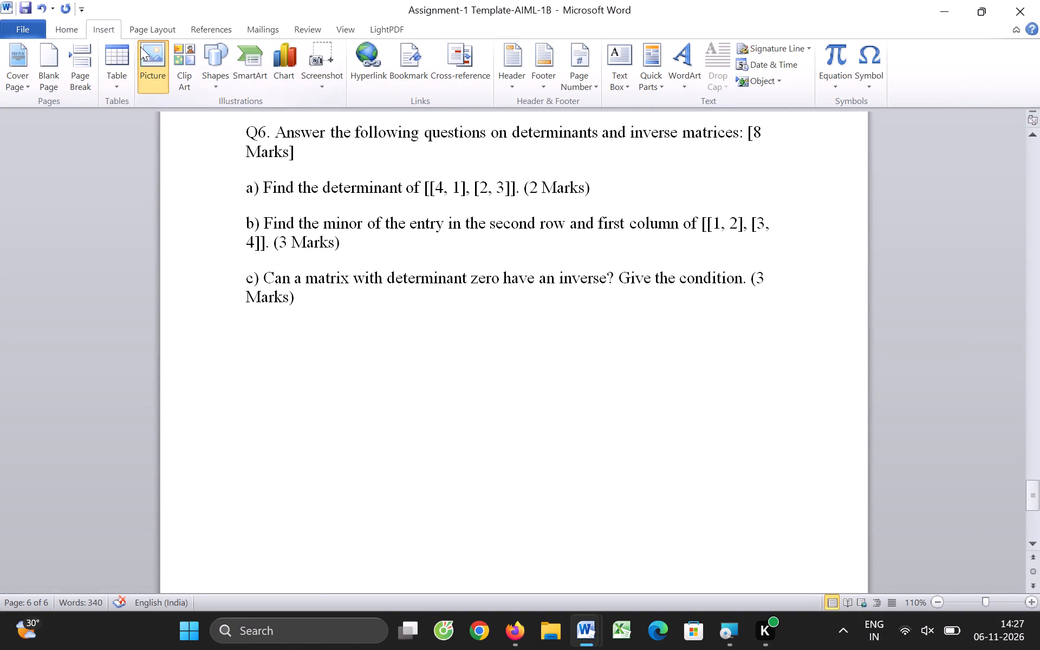
scroll(211, 200, "down", 5)
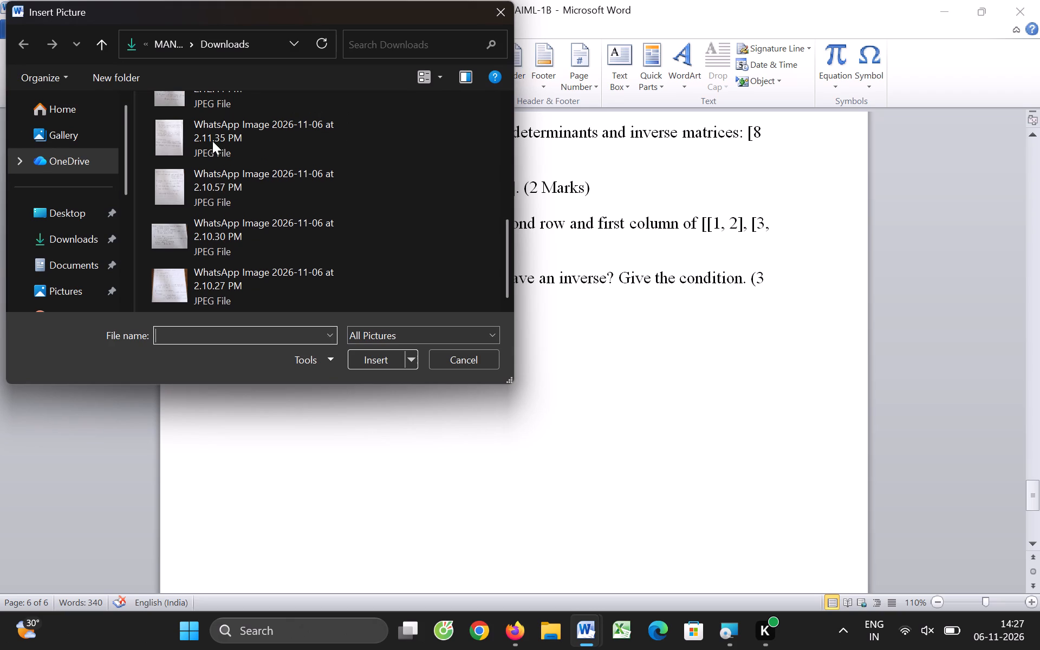
scroll(212, 141, "up", 5)
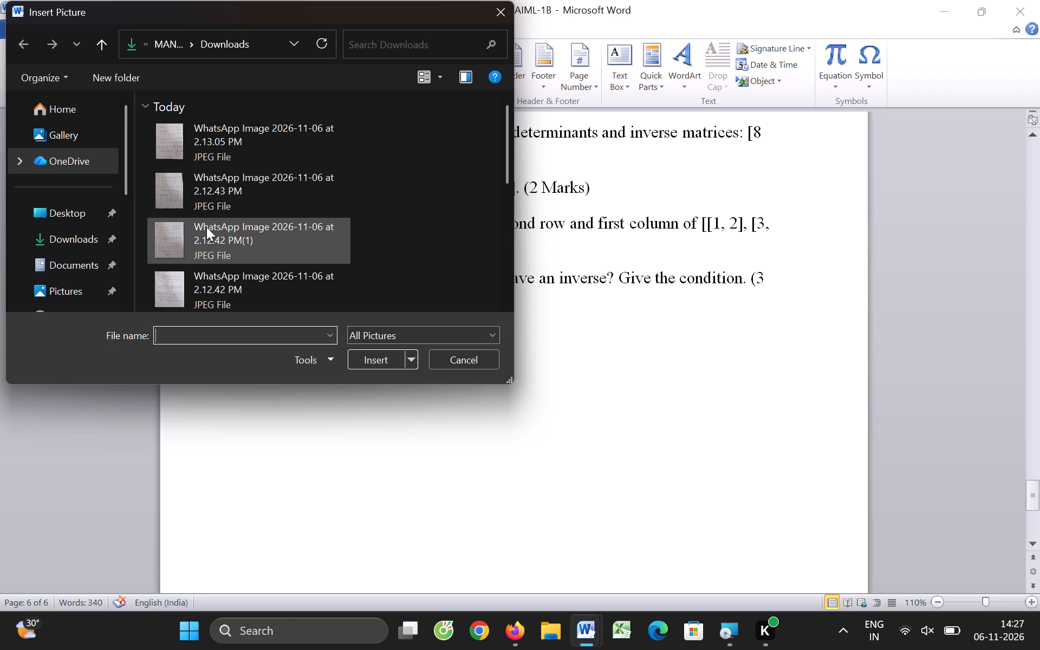
scroll(205, 280, "down", 1)
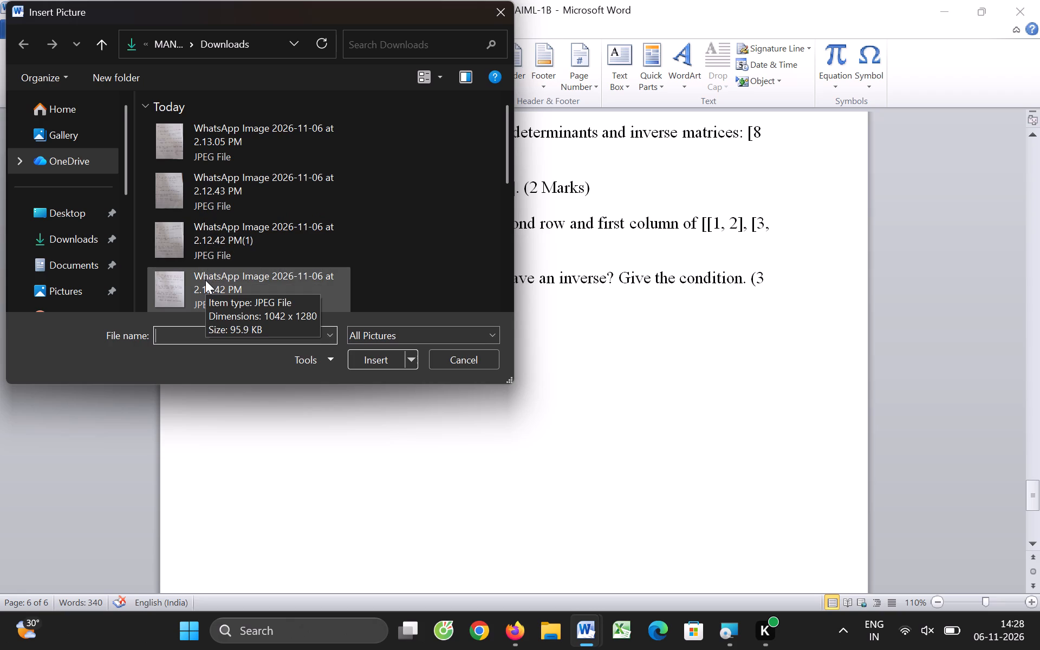
scroll(205, 280, "down", 1)
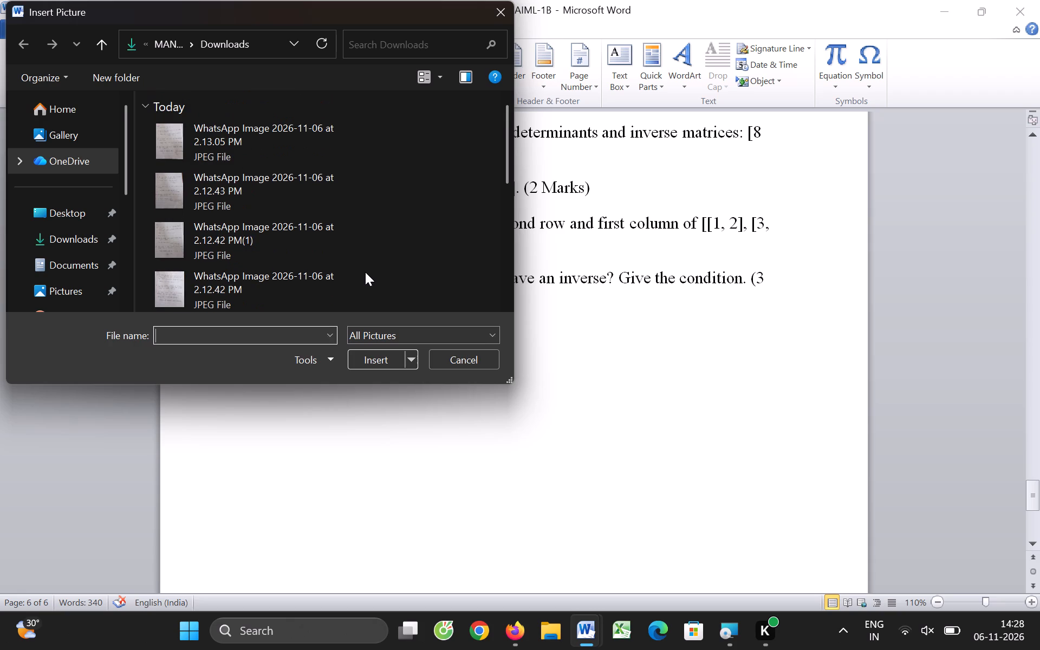
left_click_drag(509, 168, 508, 213)
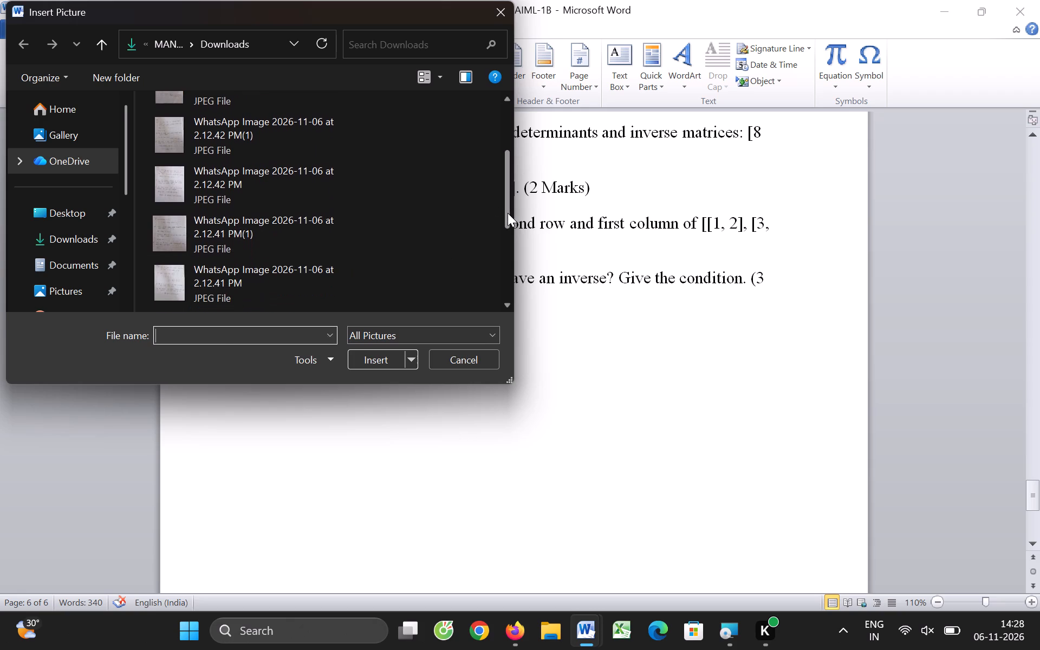
left_click(303, 231)
left_click(361, 357)
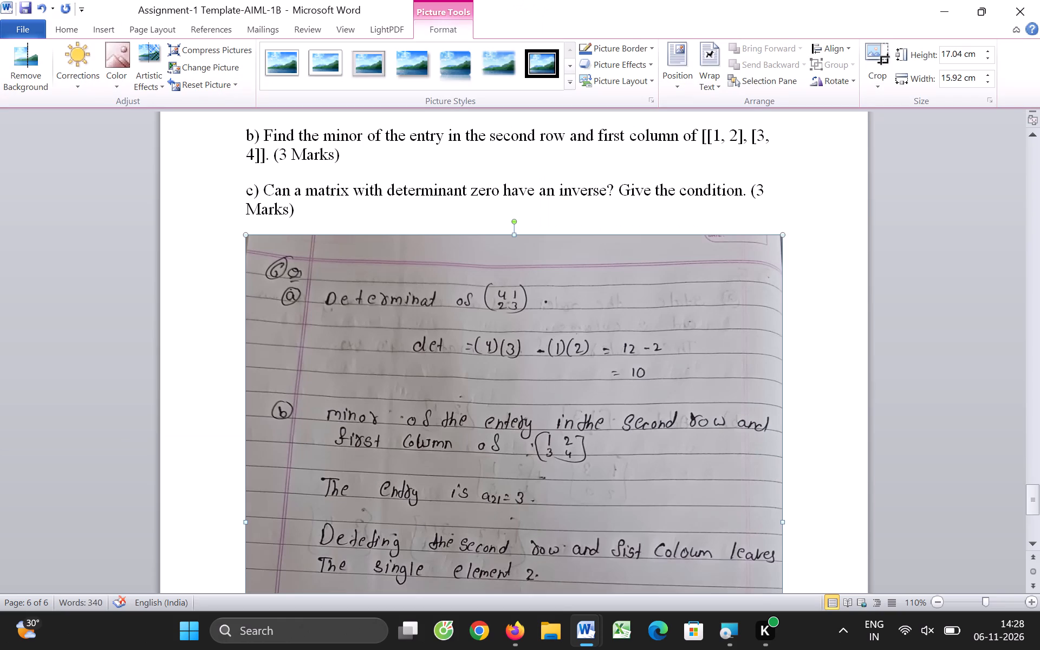
Add a new line after the Q6 answer picture to continue at the top of the seventh page.
scroll(361, 357, "down", 2)
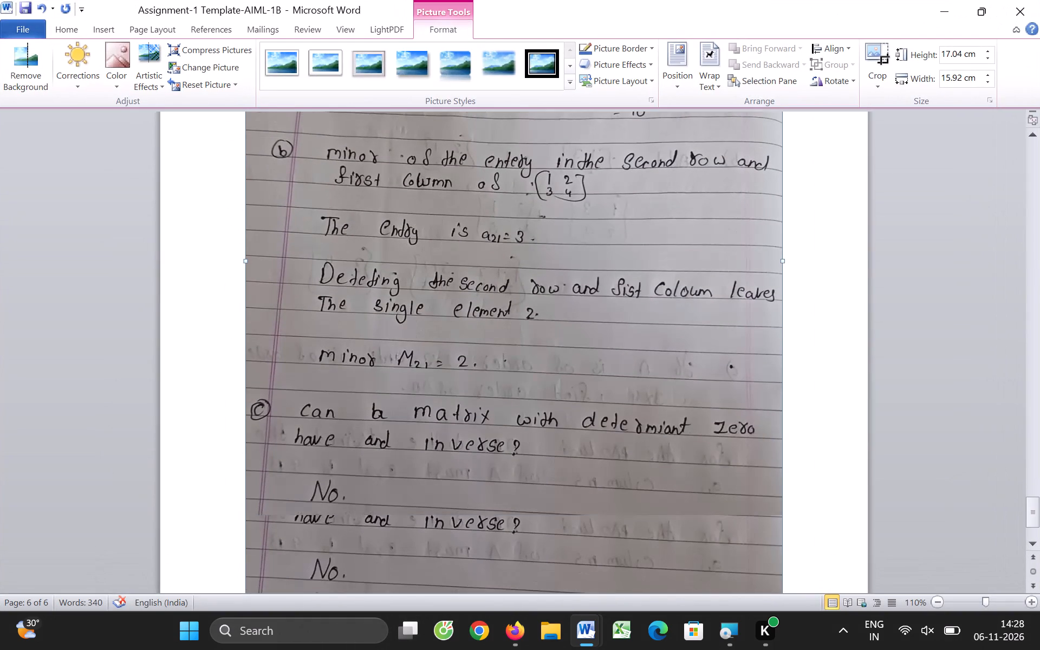
scroll(361, 357, "down", 1)
left_click(811, 482)
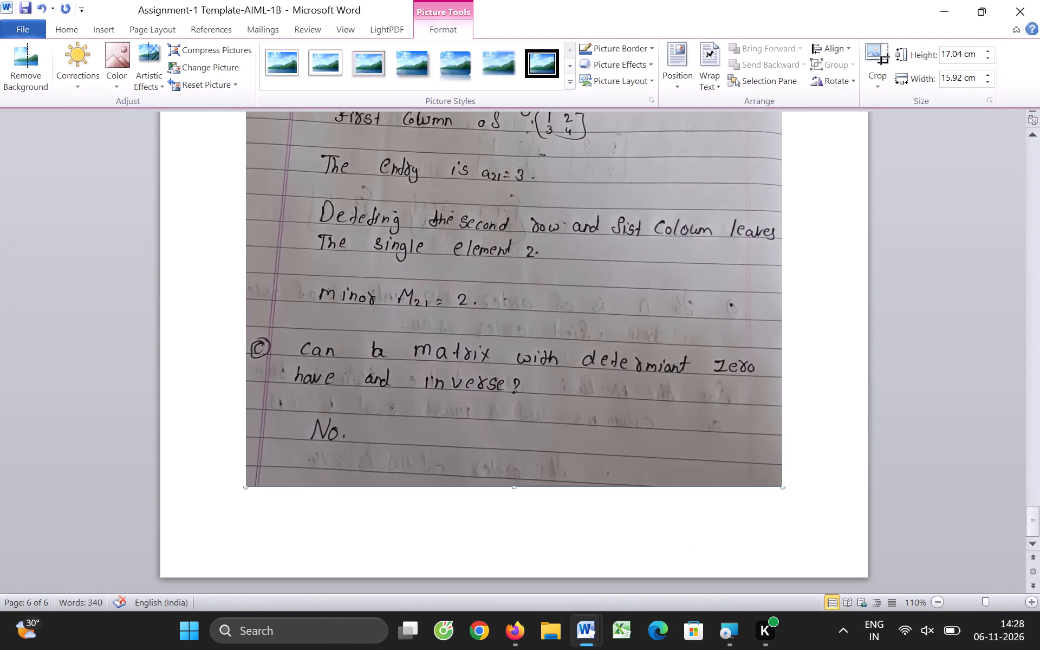
left_click(811, 482)
key("Return")
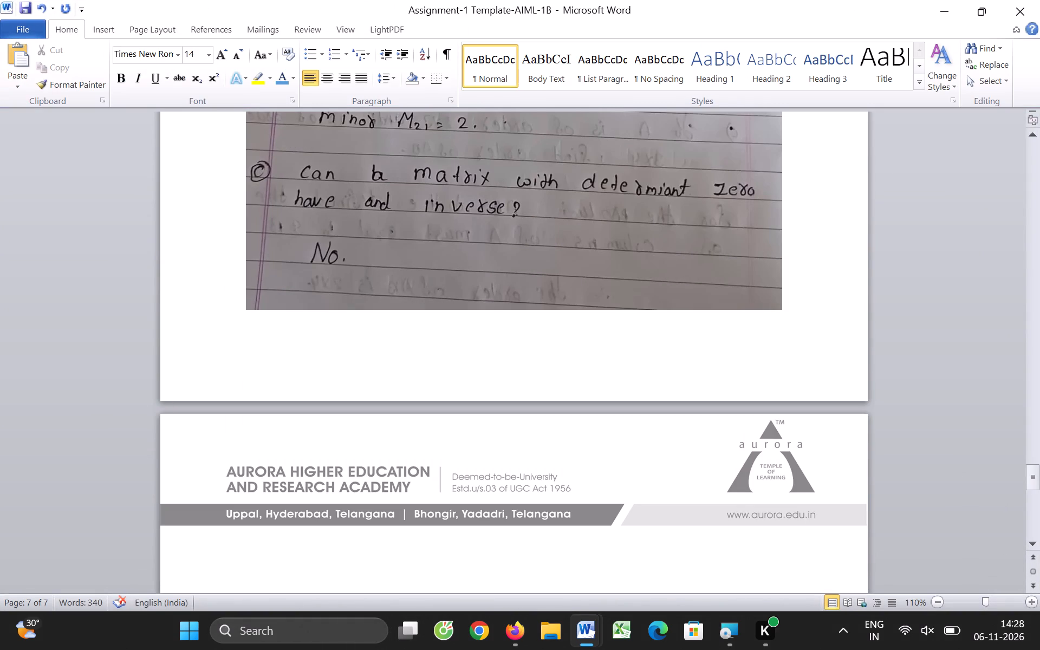
scroll(778, 552, "down", 1)
left_click(694, 498)
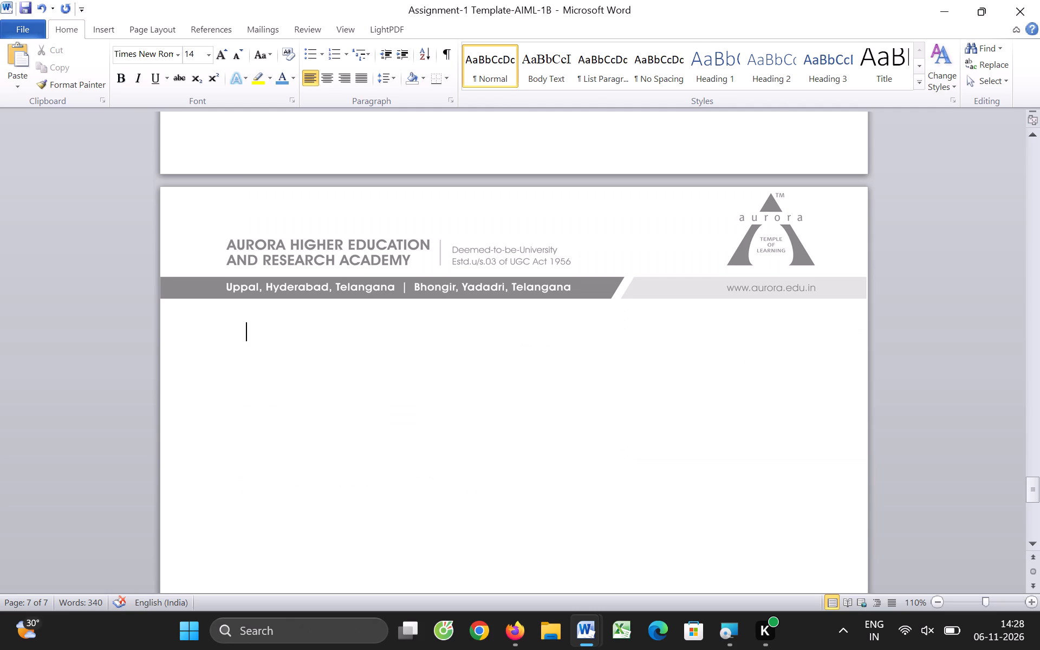
Shrink the handwritten Q6 answer picture proportionally so it fits below its question on the sixth page.
scroll(694, 498, "up", 2)
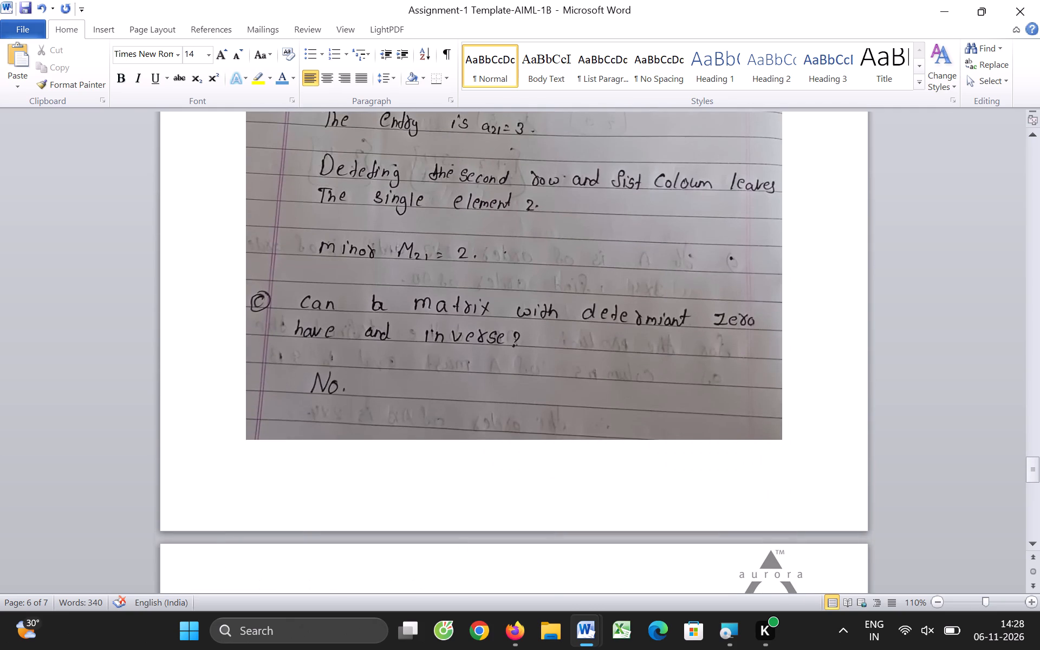
left_click(751, 425)
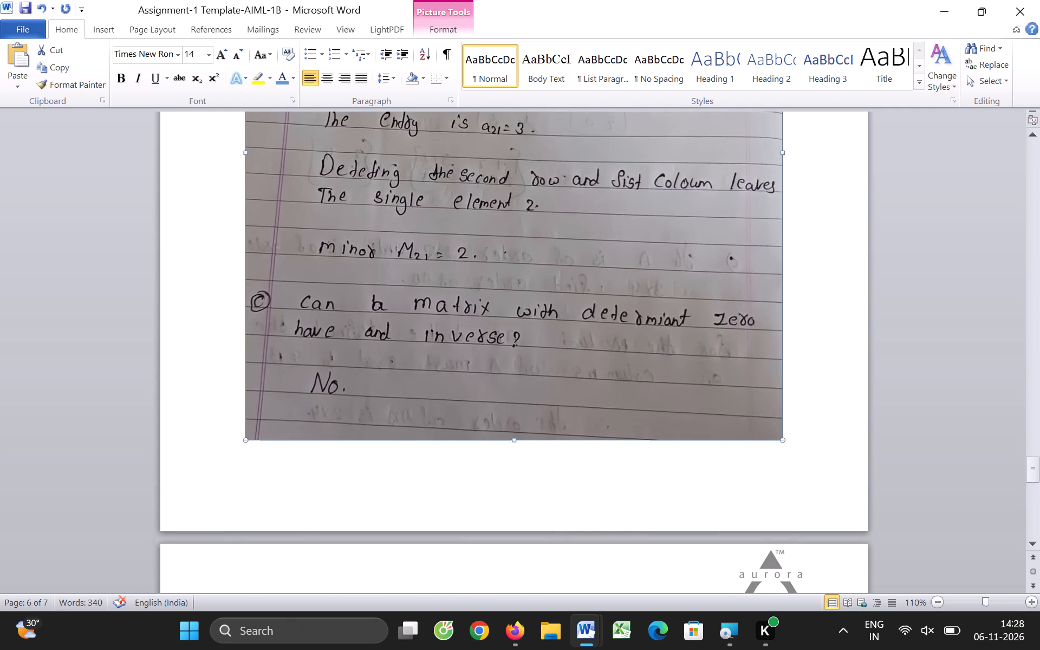
left_click_drag(783, 440, 710, 392)
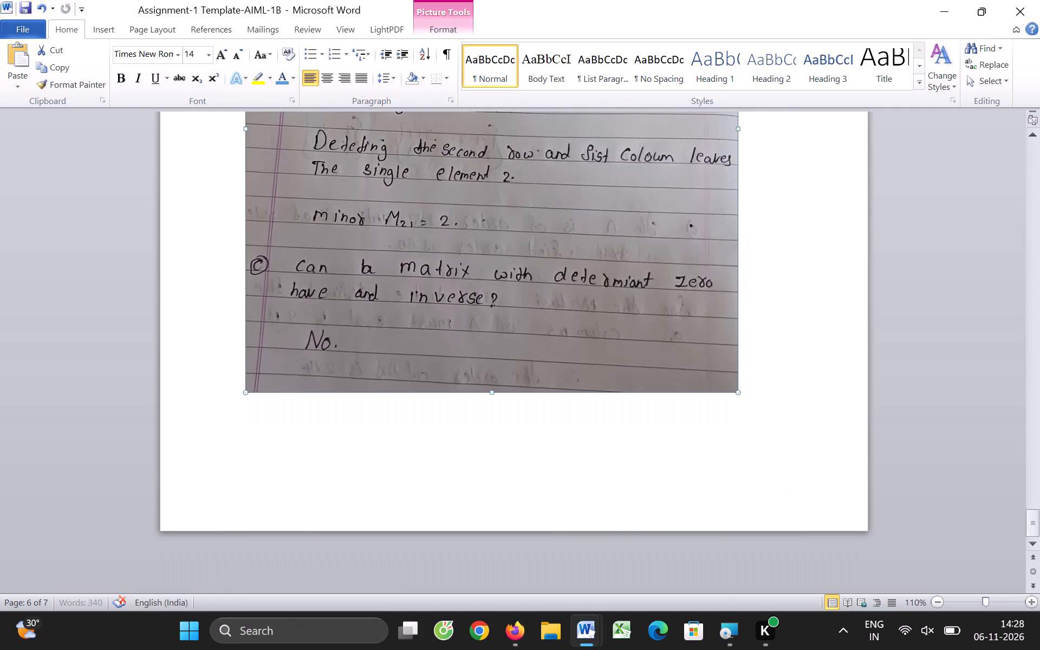
scroll(710, 392, "up", 2)
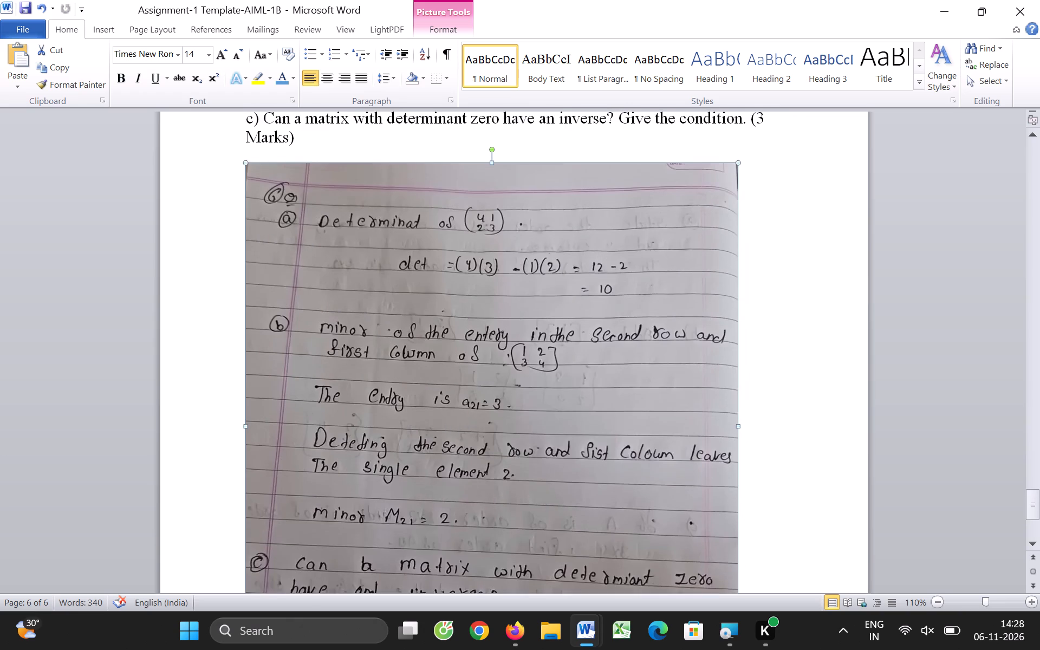
scroll(710, 392, "up", 2)
scroll(710, 392, "down", 1)
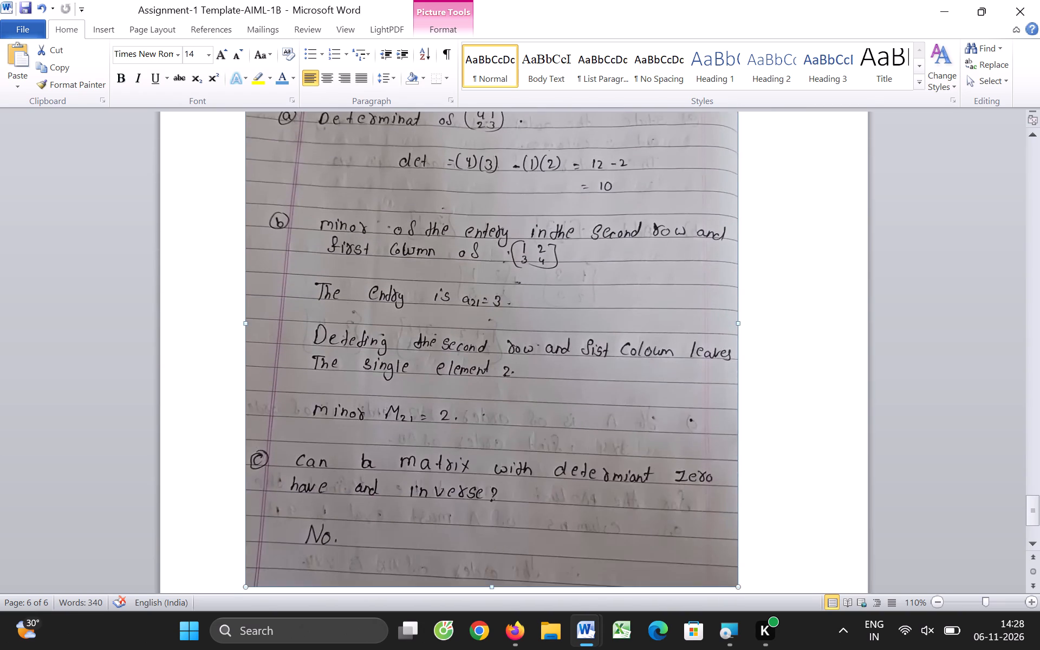
scroll(710, 392, "down", 1)
Add new lines after the Q6 answer picture to continue at the top of the seventh page.
left_click(746, 413)
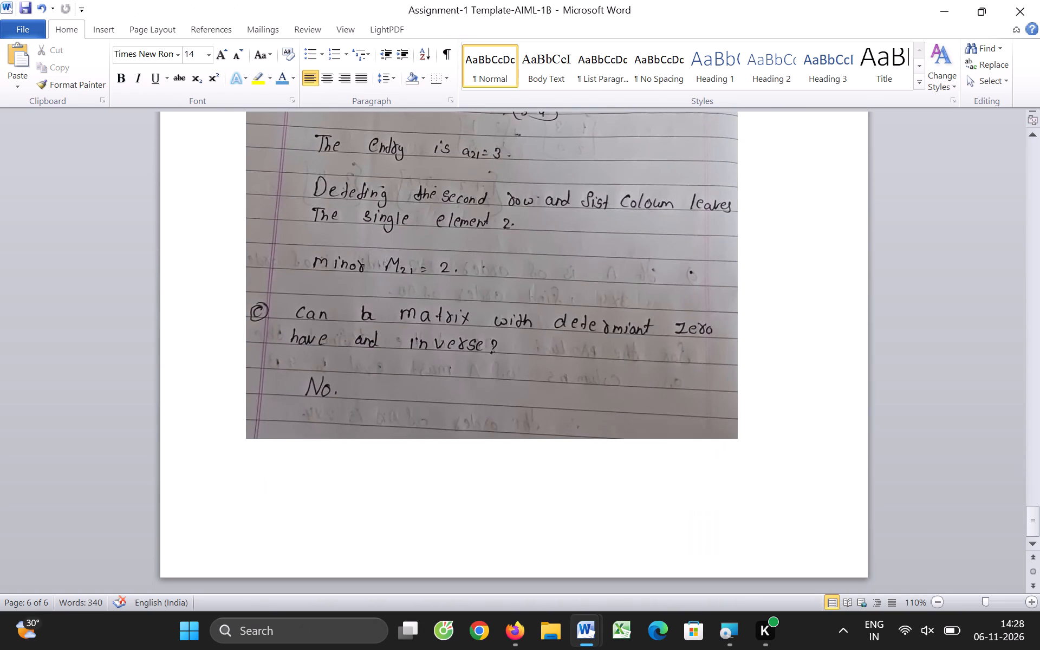
key("Return")
key("Return")
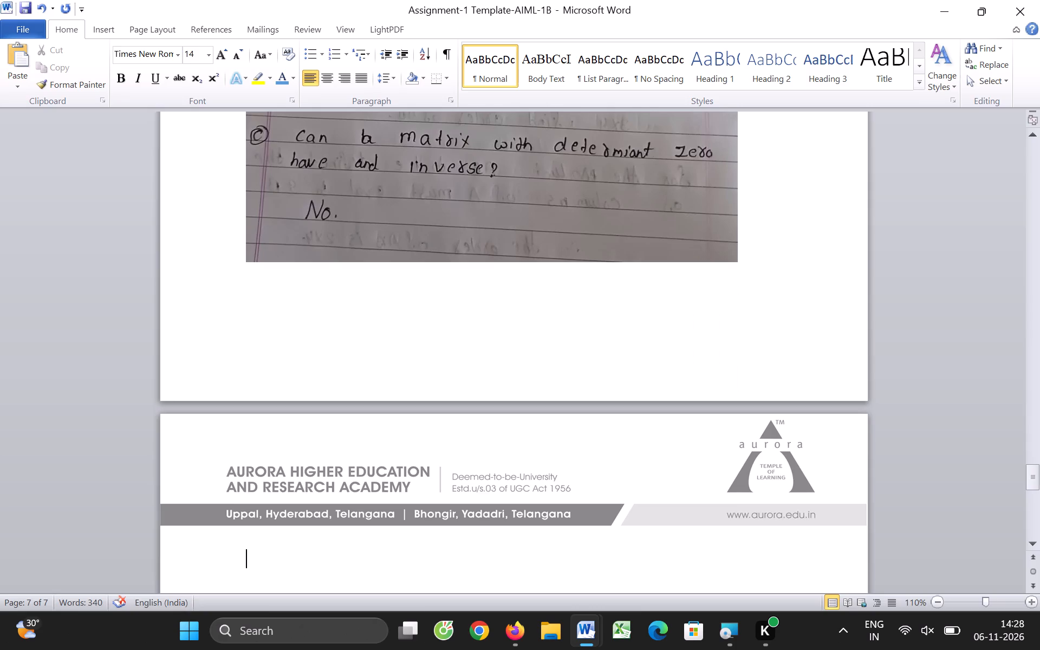
Copy Q7 on counting principles with parts a to c from assignment_1_105 onto the template's seventh page, pasted as plain text.
left_click(572, 178)
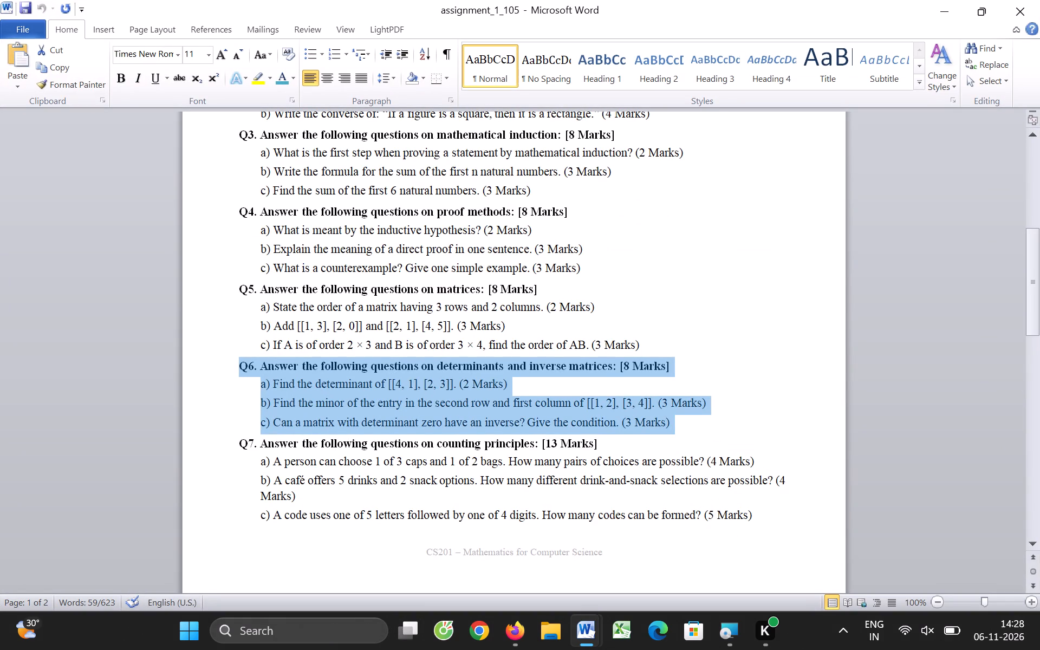
left_click_drag(759, 516, 198, 447)
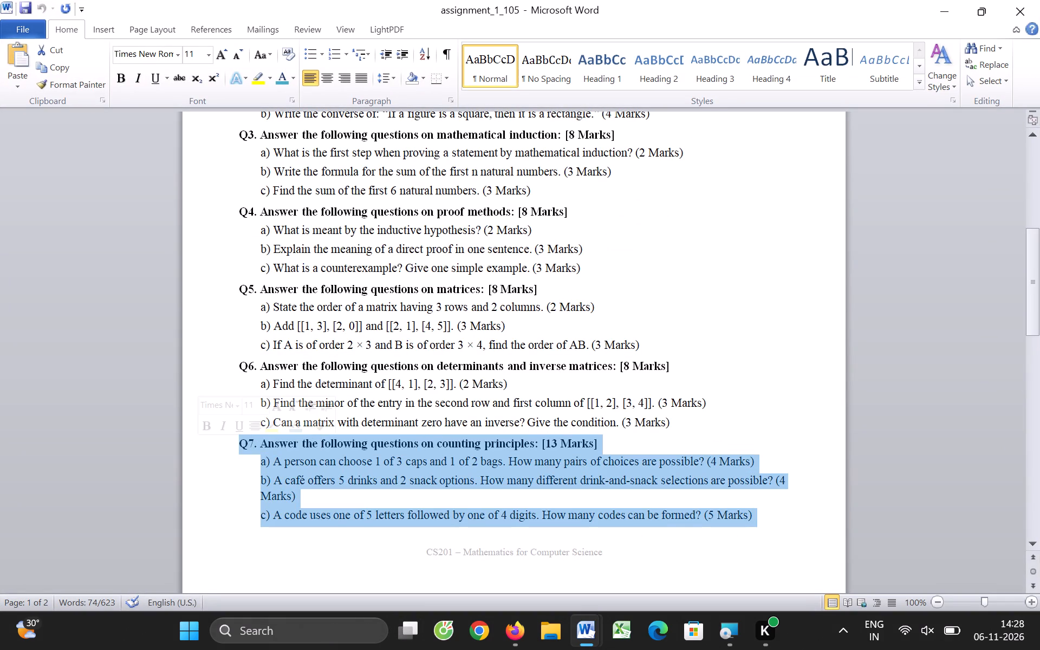
key("ctrl+c")
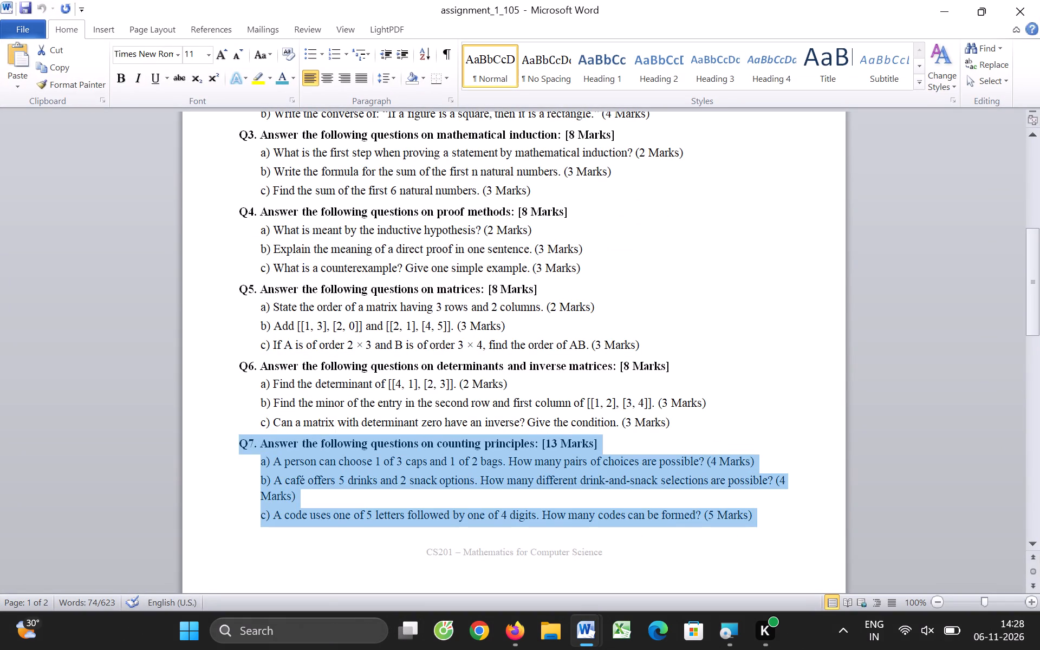
left_click(491, 200)
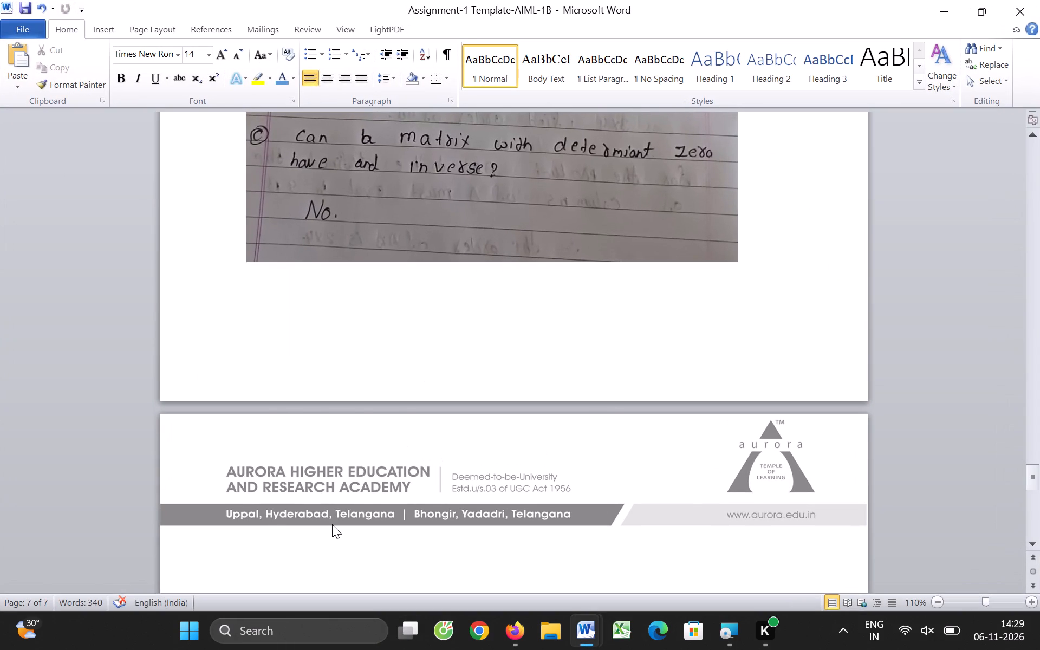
key("ctrl+v")
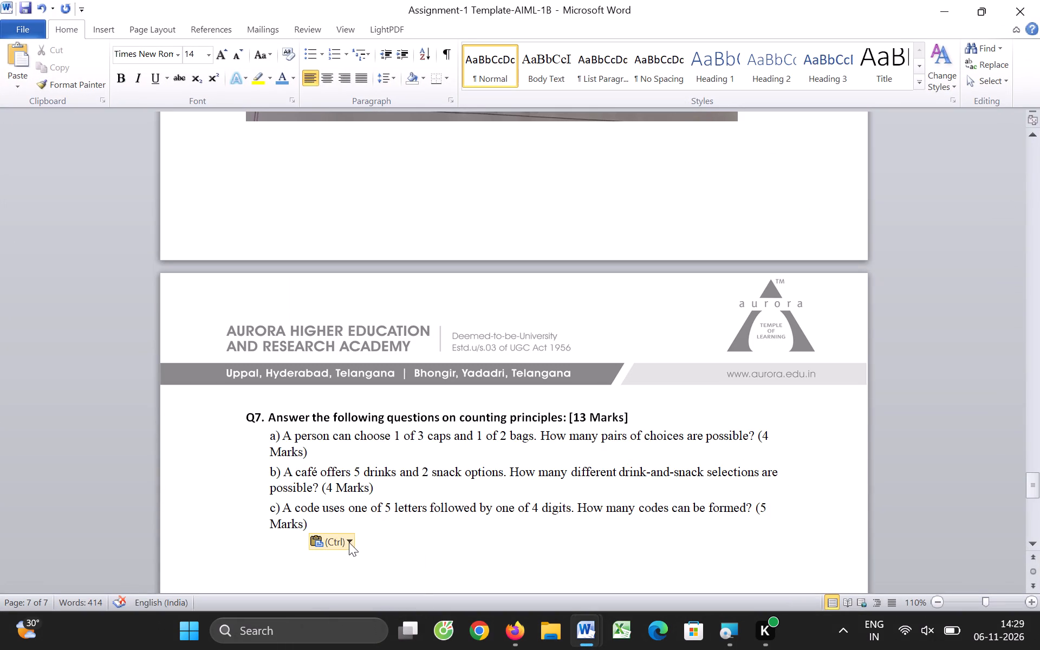
left_click(349, 542)
left_click(386, 576)
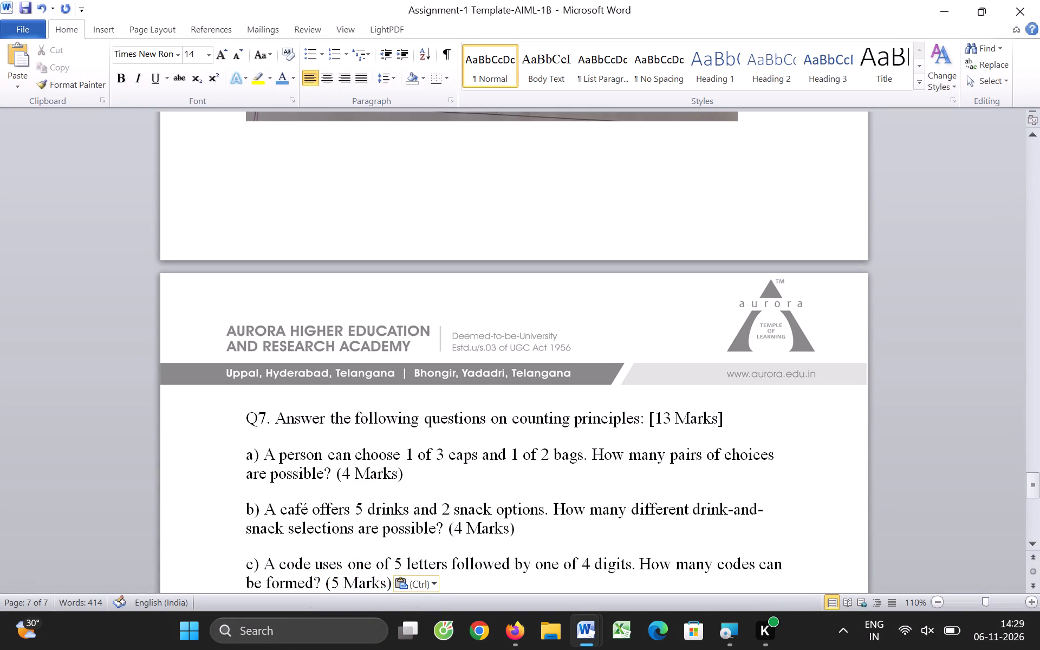
Insert the handwritten Q7 answer picture, WhatsApp Image 2026-11-06 at 2.12.42 PM from Downloads, on a new line below question Q7.
scroll(450, 502, "down", 3)
key("Return")
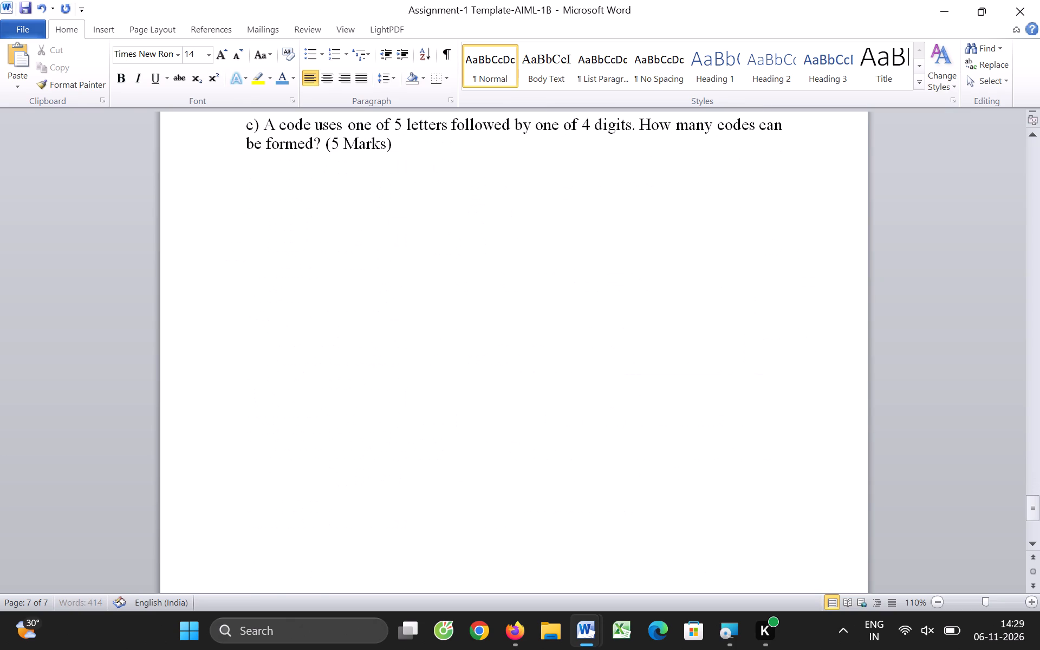
left_click(96, 32)
left_click(150, 68)
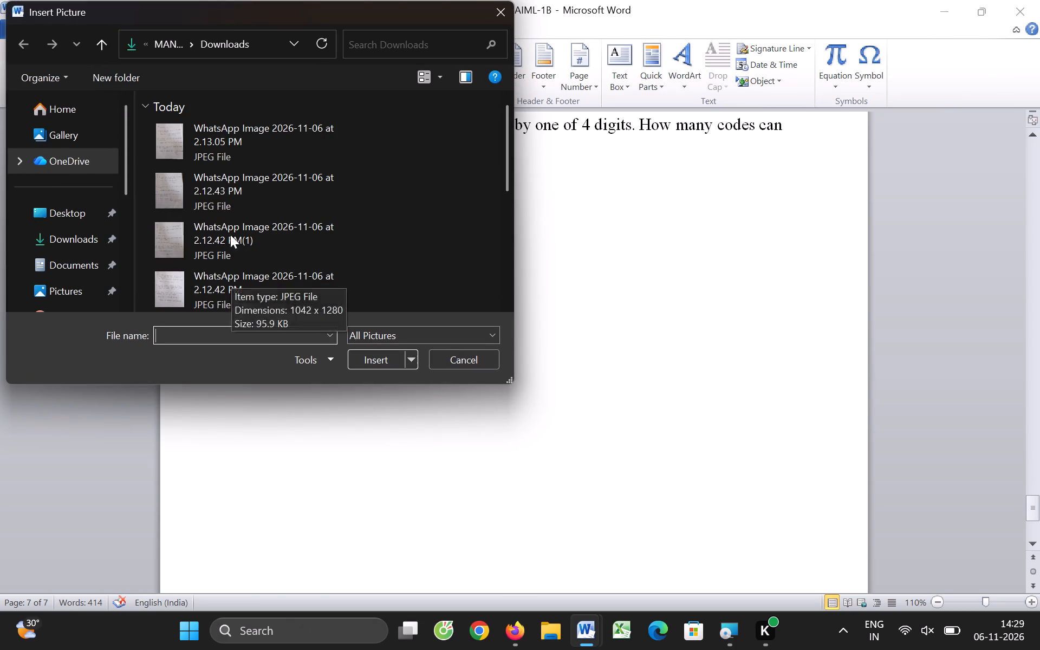
left_click(231, 272)
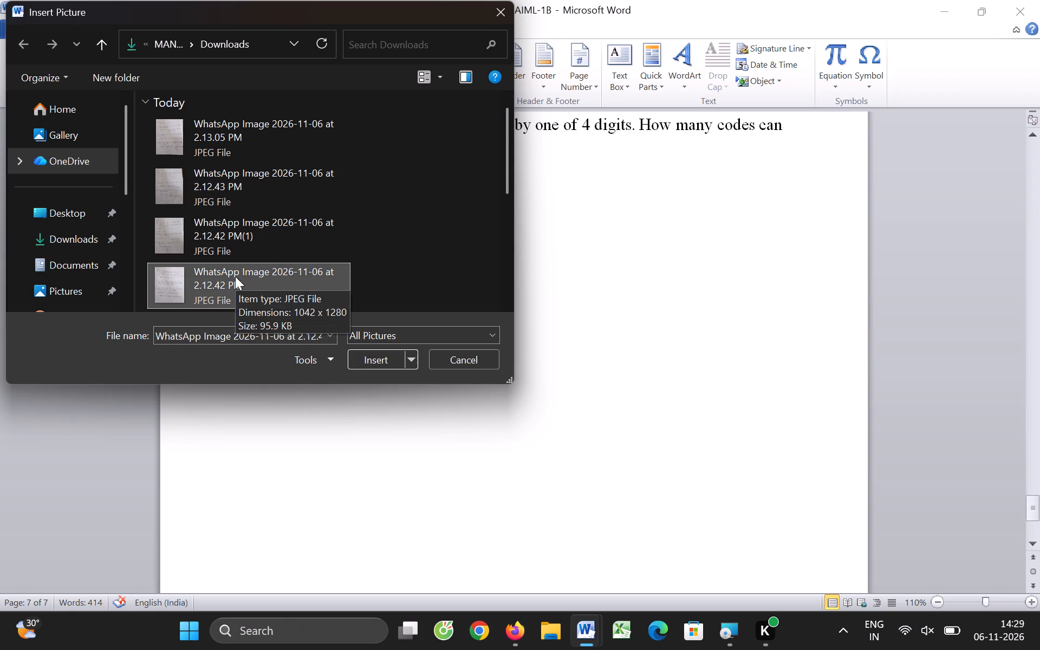
left_click(235, 276)
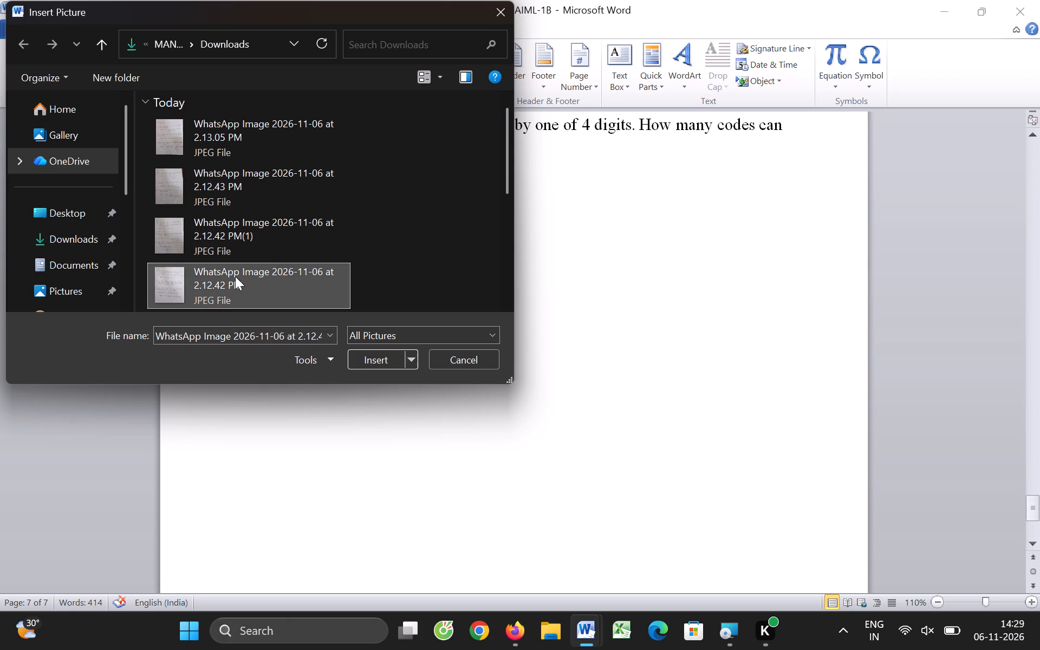
left_click(362, 359)
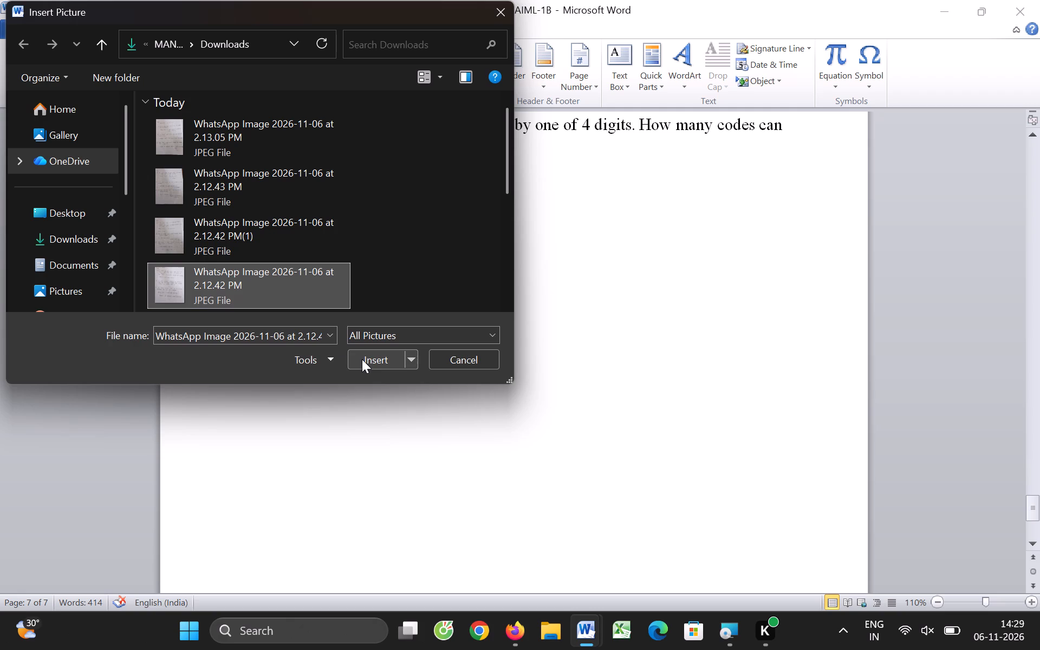
left_click(362, 359)
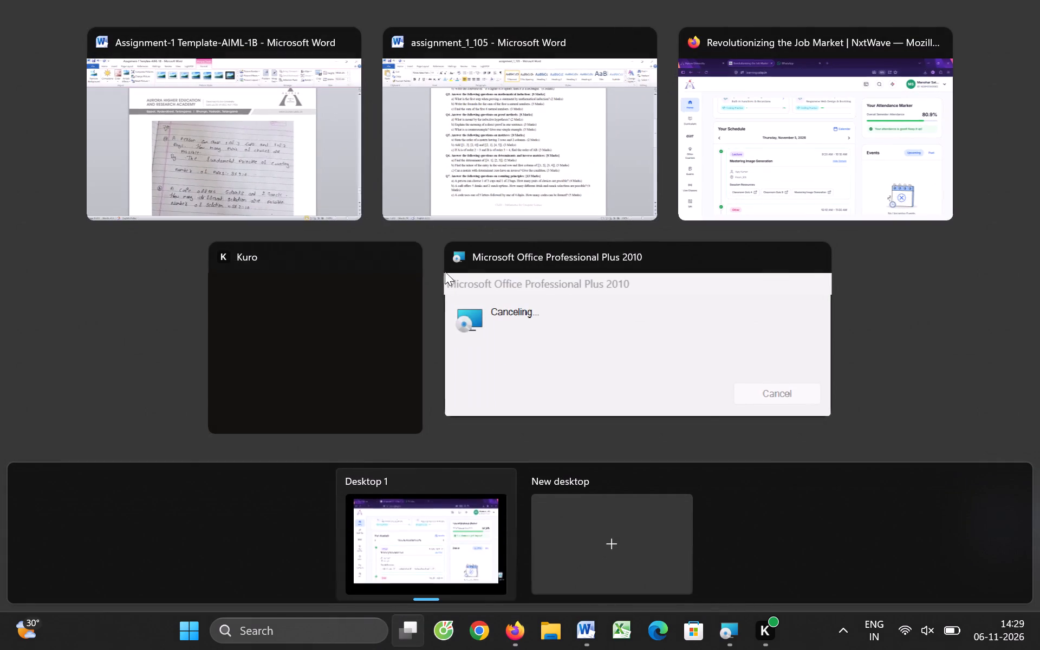
left_click(254, 187)
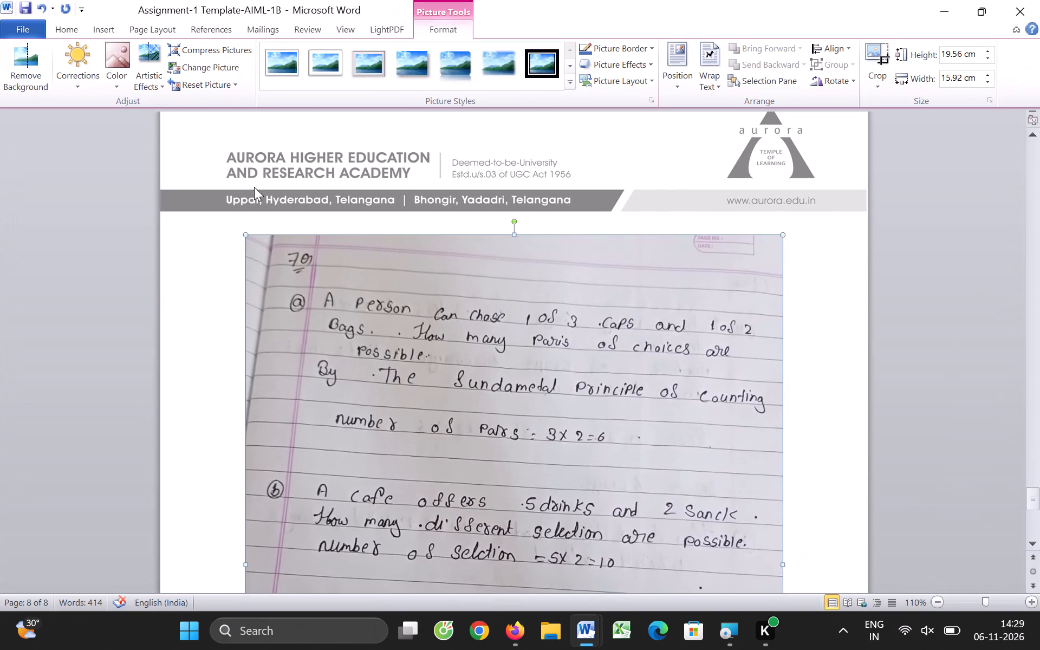
Shrink the handwritten Q7 answer picture to about 15.75 cm high and 12.82 cm wide so it fits below its question.
scroll(314, 250, "up", 3)
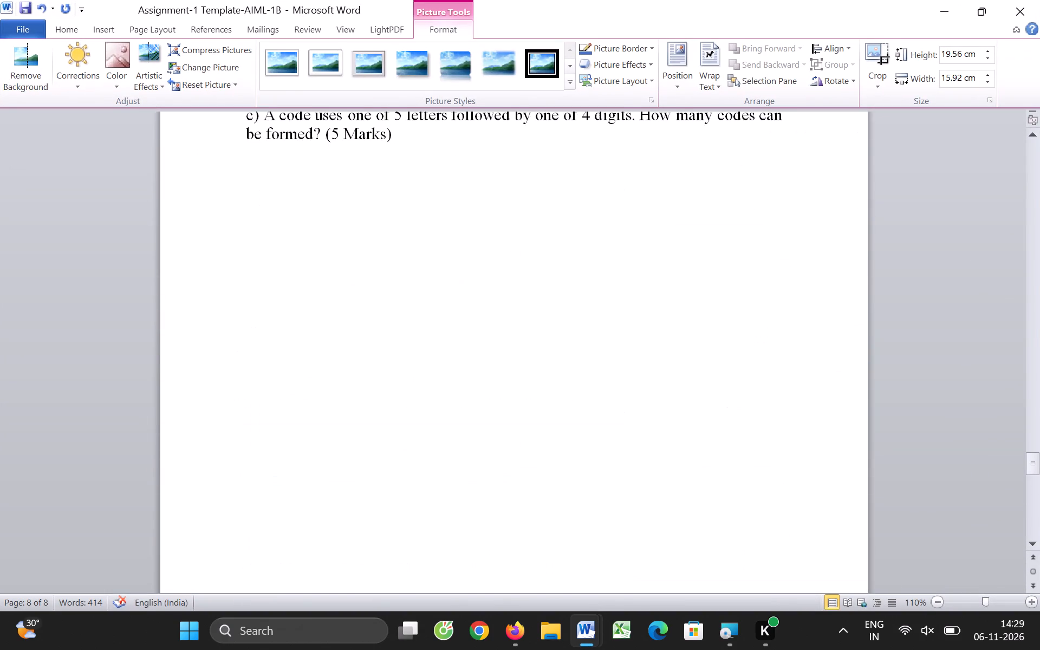
scroll(314, 250, "down", 3)
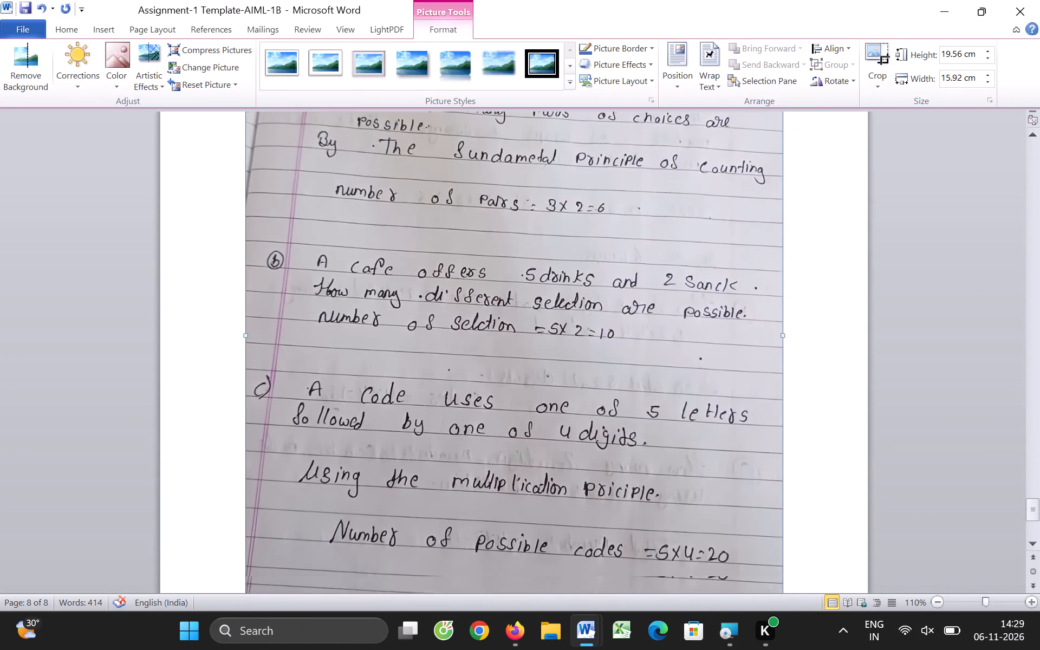
scroll(314, 250, "down", 2)
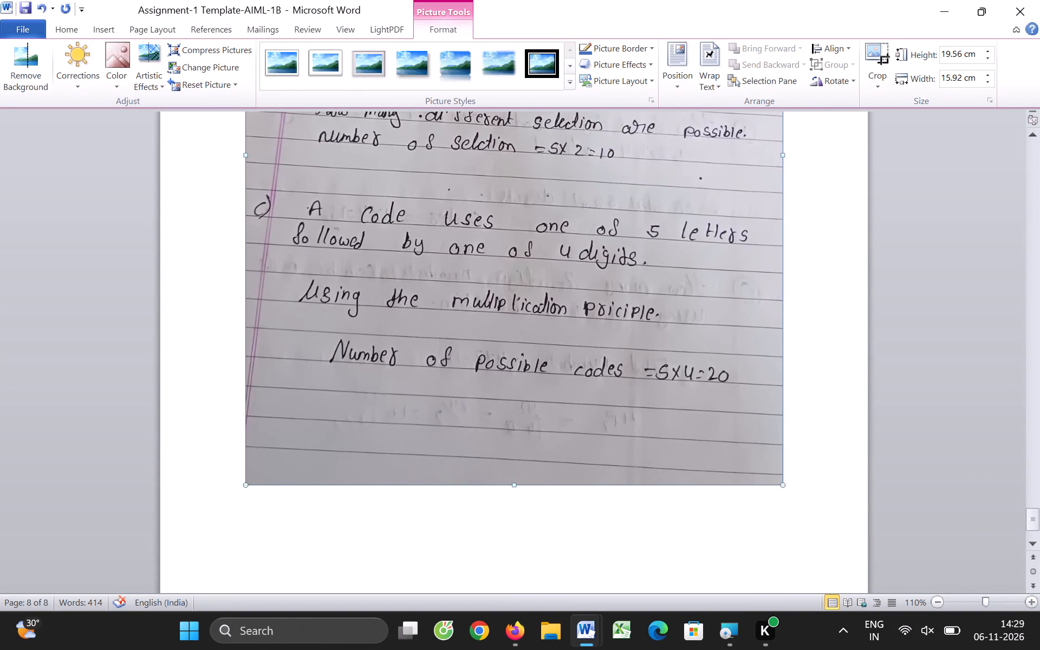
left_click_drag(783, 486, 640, 356)
scroll(640, 356, "up", 1)
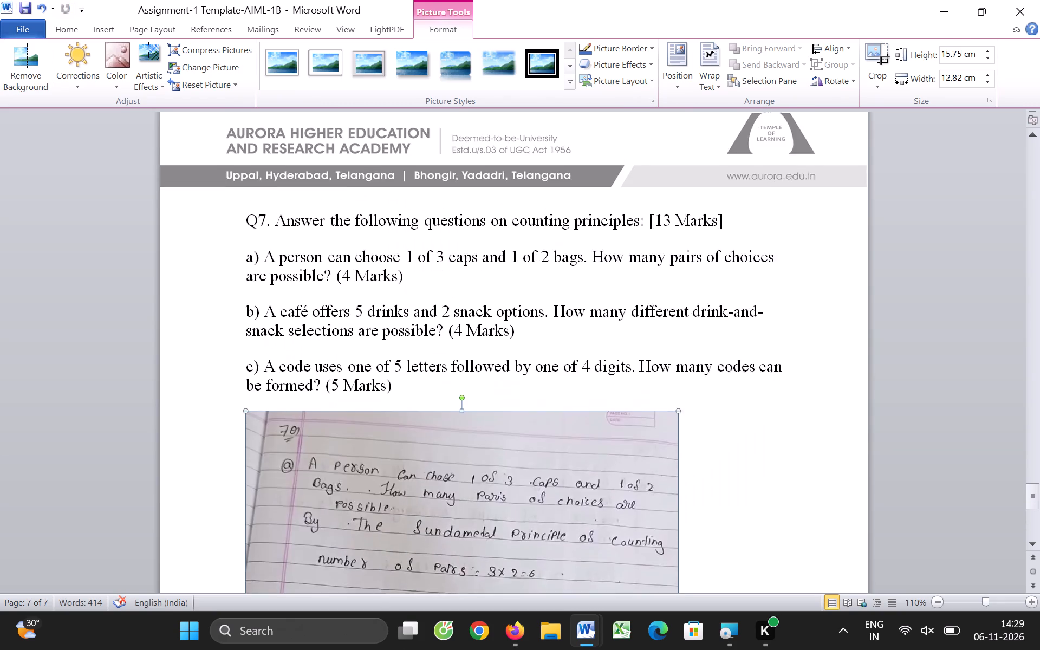
scroll(640, 356, "up", 1)
scroll(640, 356, "down", 2)
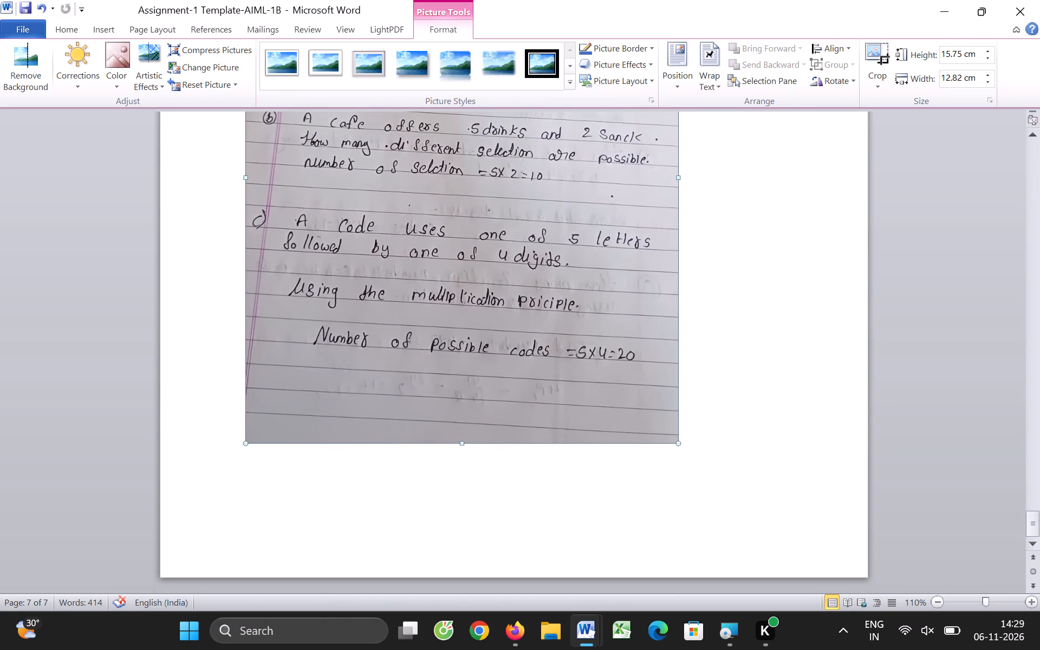
Switch to Firefox and review the subject-wise attendance table in the Academics section of the Aurora University portal.
left_click(486, 162)
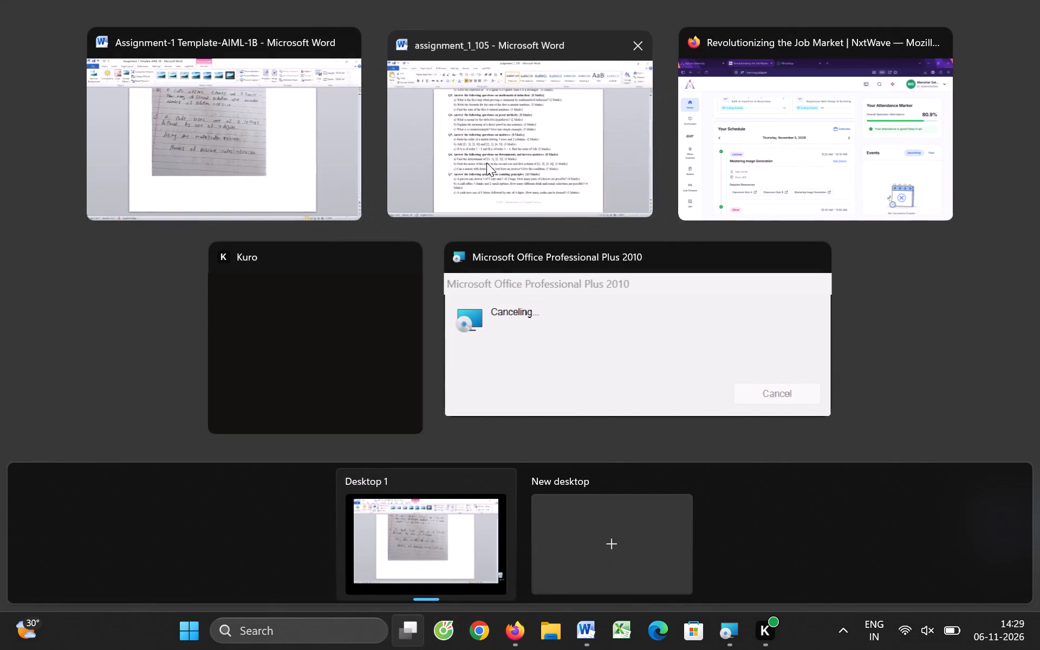
left_click(724, 144)
left_click(140, 3)
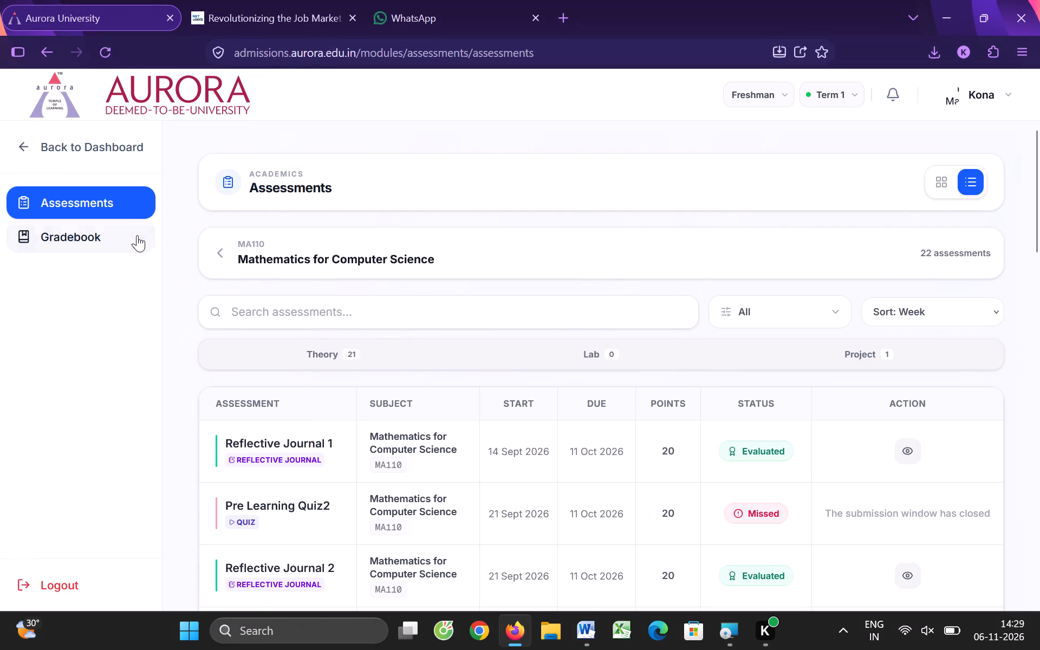
left_click(87, 159)
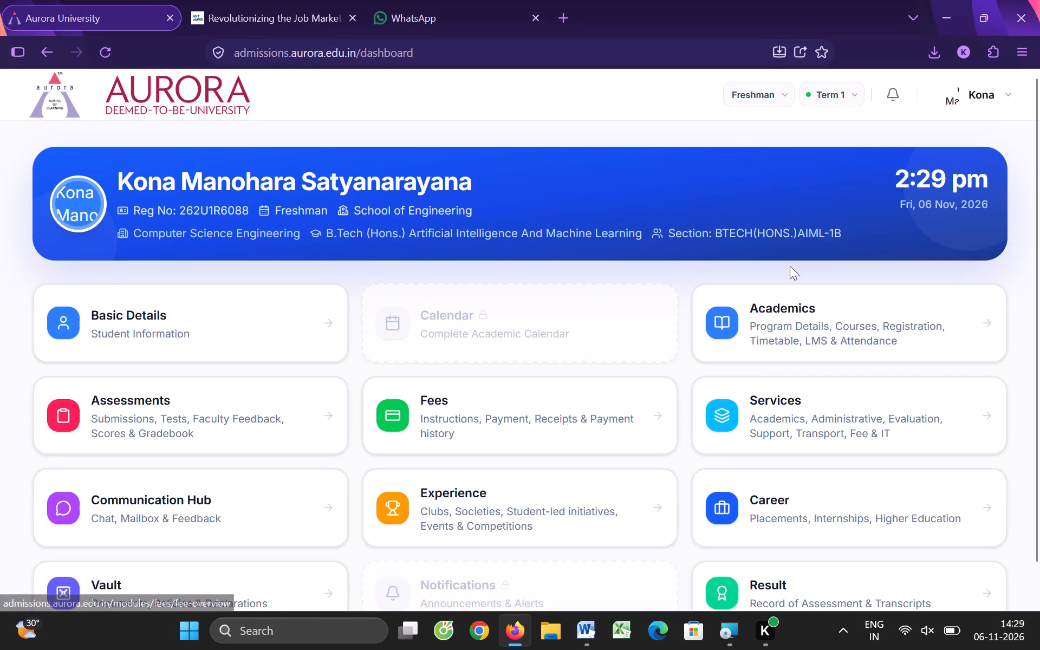
left_click(772, 311)
left_click(67, 344)
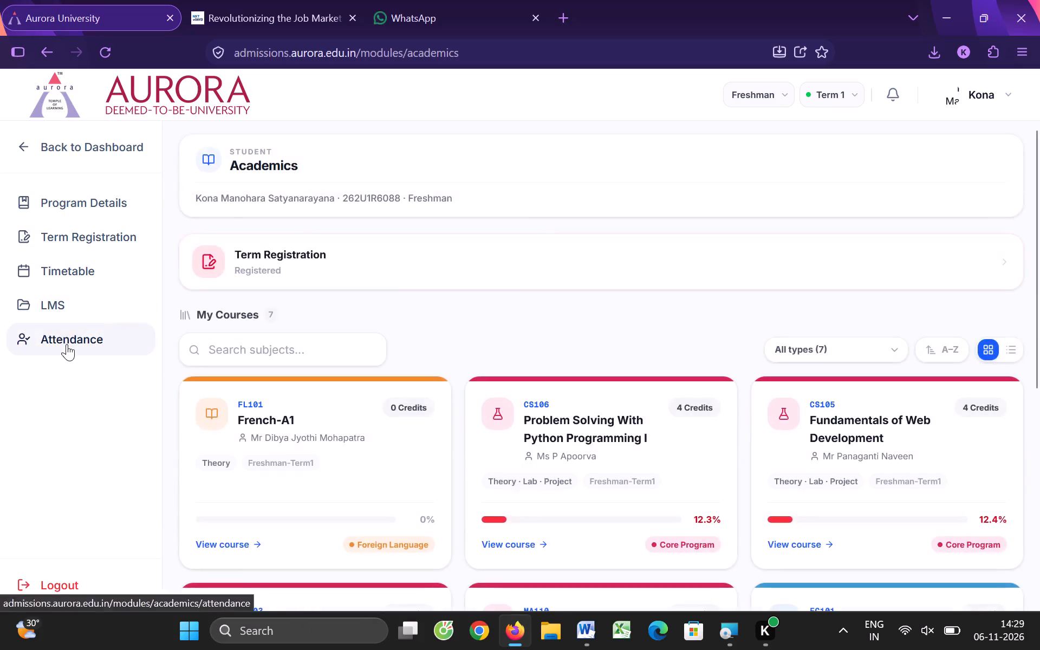
scroll(697, 398, "down", 1)
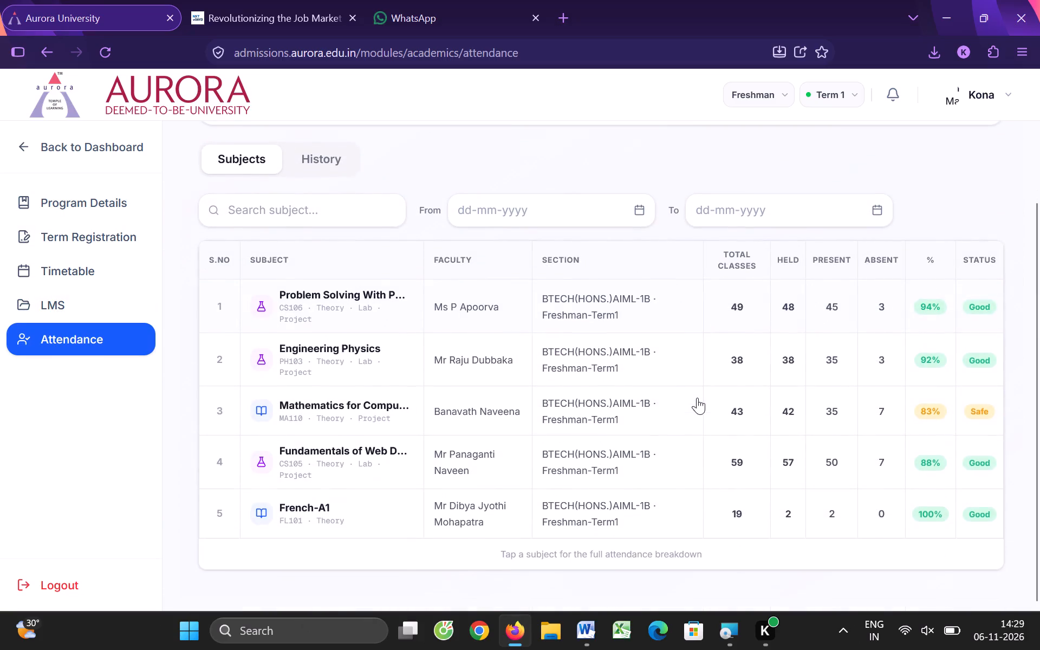
scroll(697, 398, "down", 2)
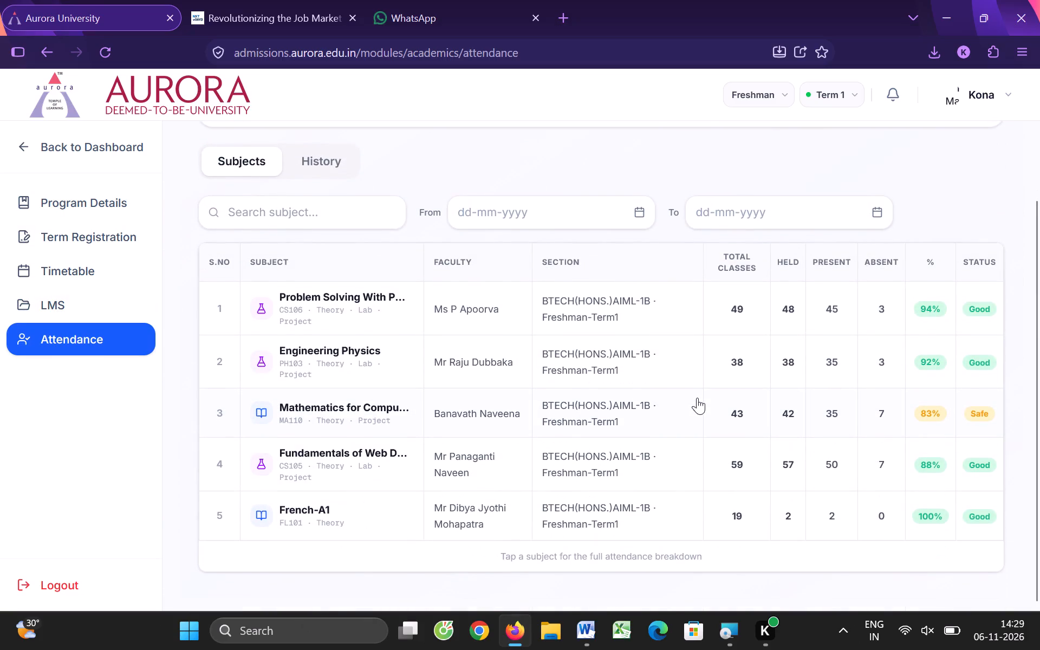
View the attendance breakdown for Mathematics for Computer Science and return to the subject list.
left_click(922, 422)
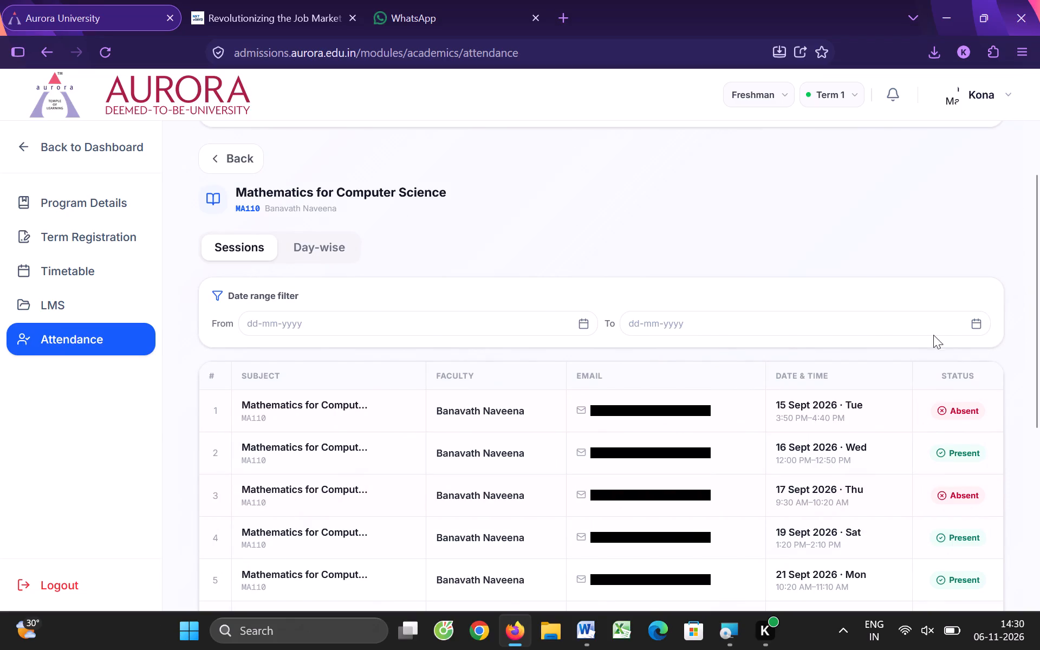
left_click(236, 154)
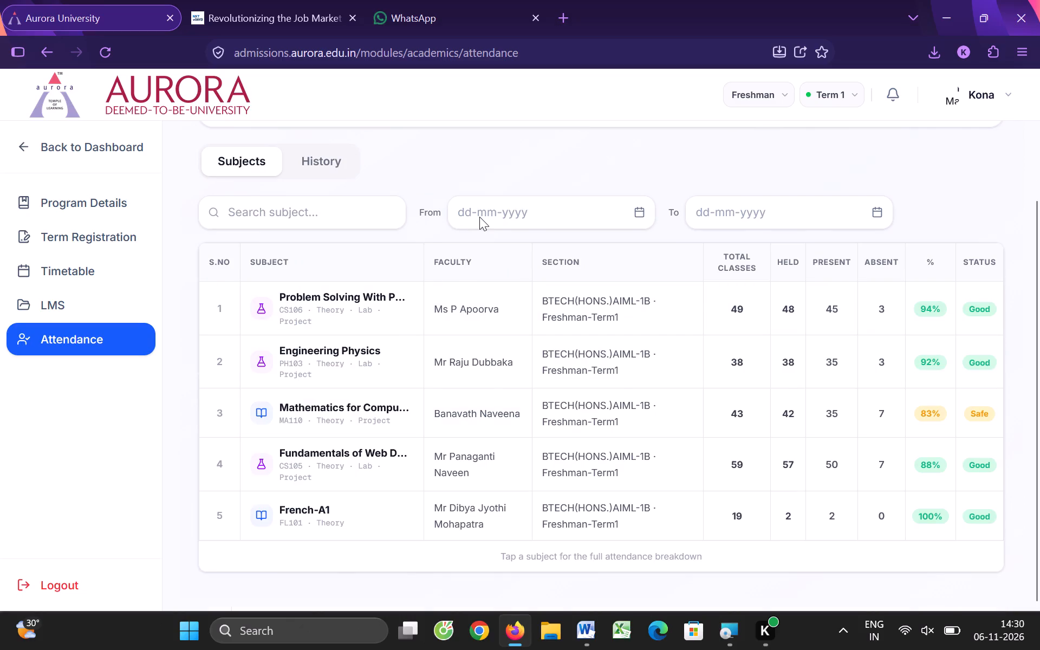
Filter the subject attendance table to the period from 05-10-2026 to 01-11-2026.
left_click(479, 217)
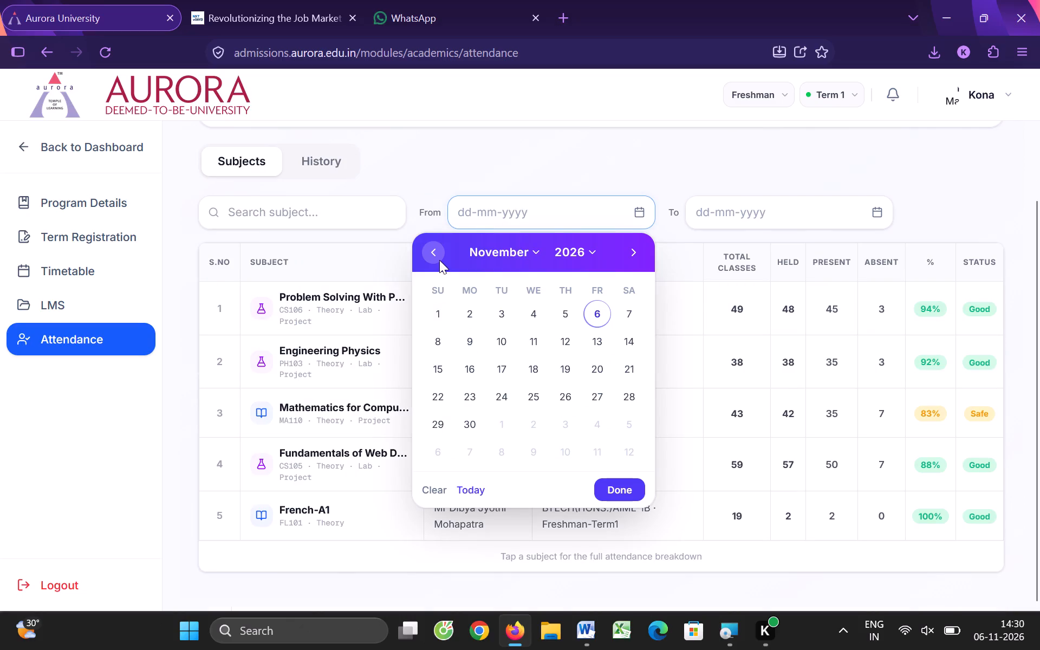
left_click(439, 260)
left_click(471, 347)
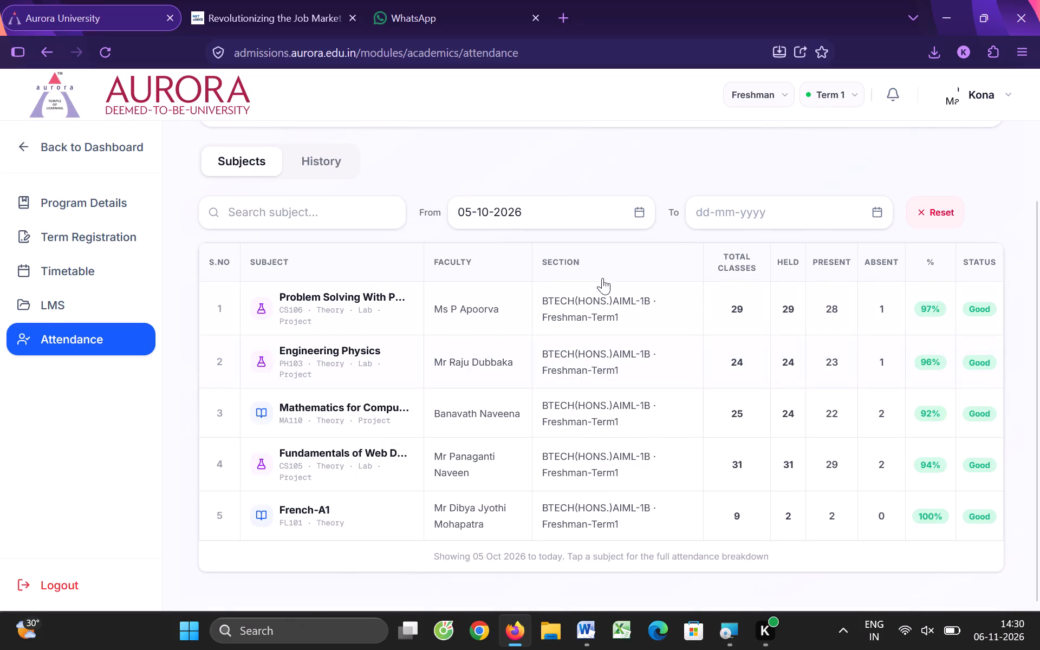
left_click(706, 211)
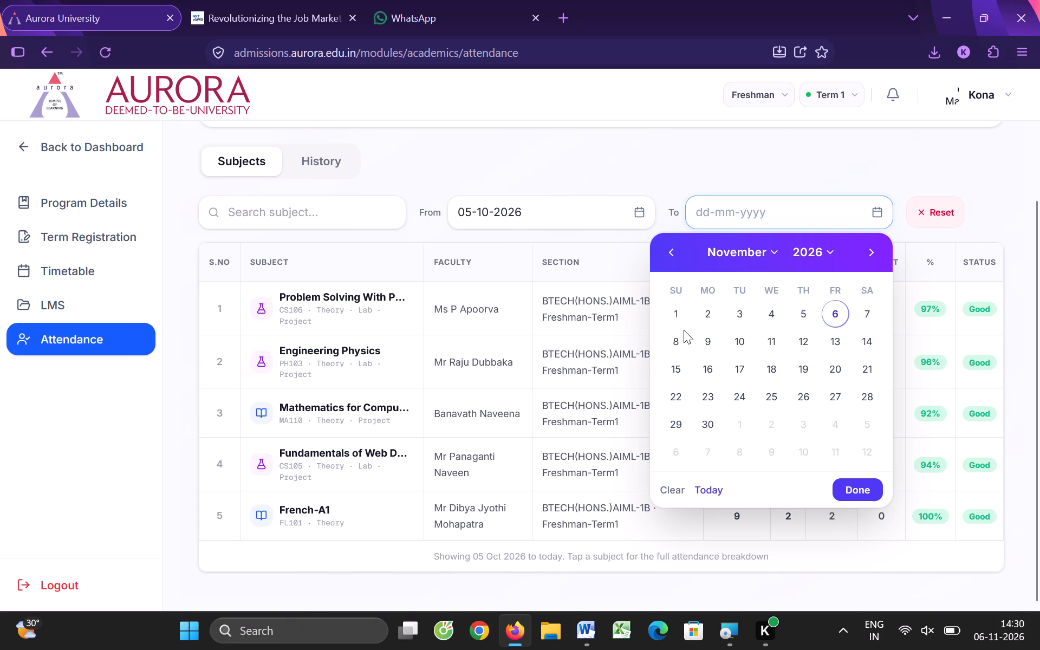
left_click(677, 320)
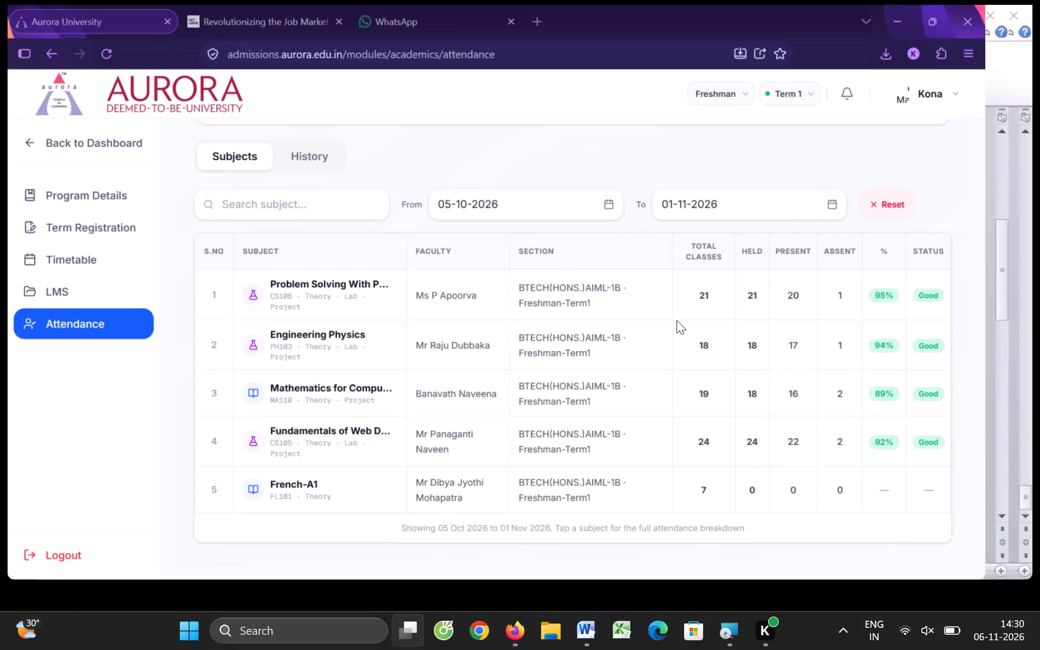
Switch to the Assignment-1 Template-AIML-1B document in Word and add two new paragraphs after the Q7 answer picture to start page eight.
left_click(789, 170)
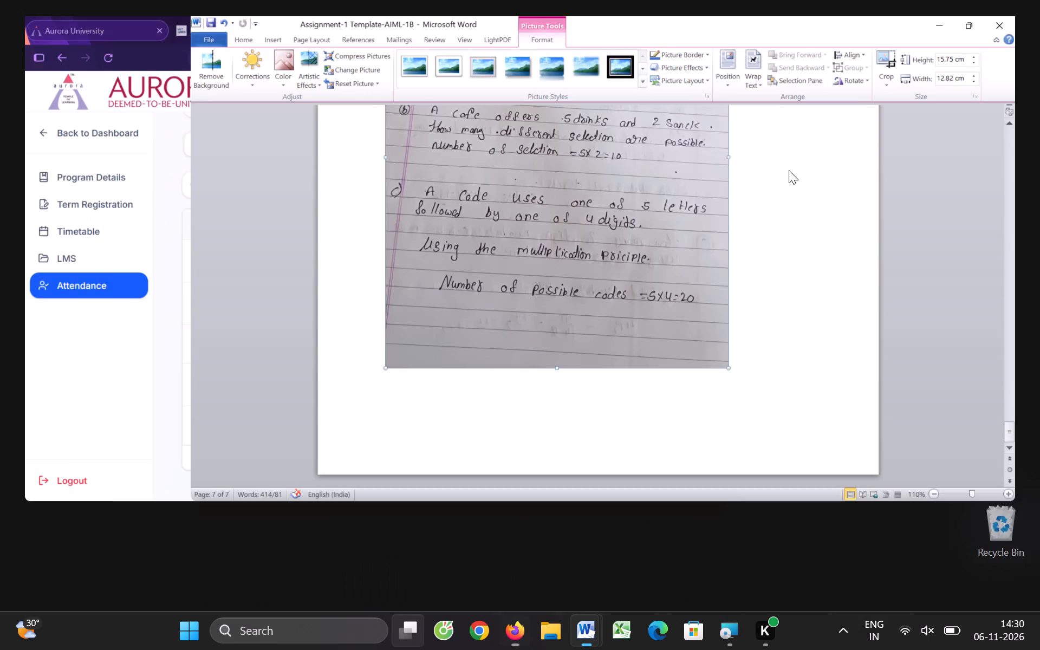
left_click(714, 412)
left_click(714, 412)
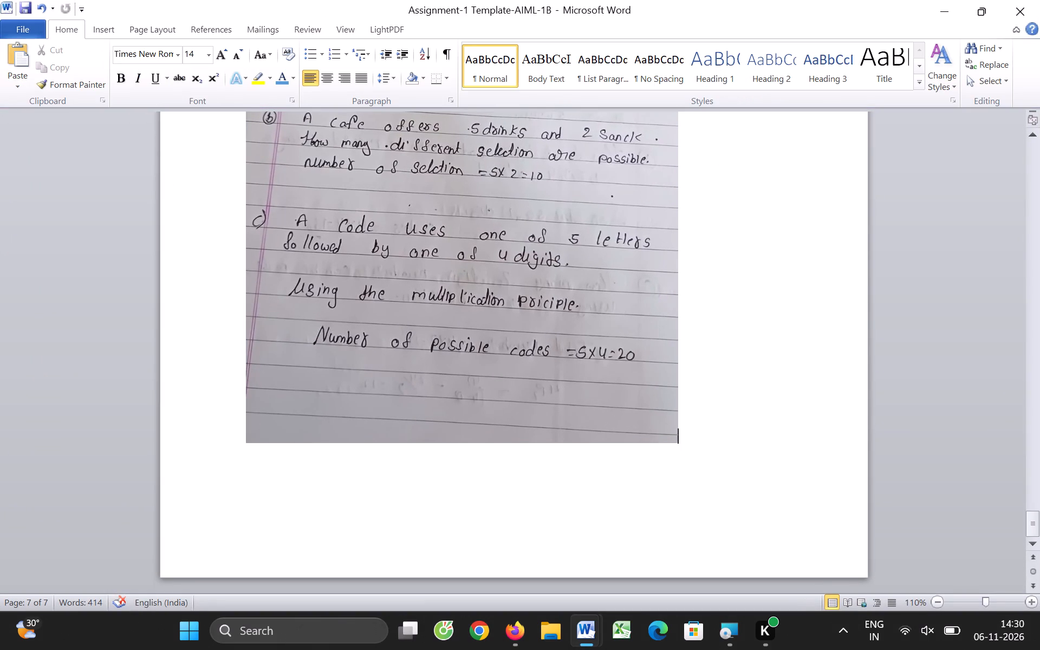
key("Return")
key("Return")
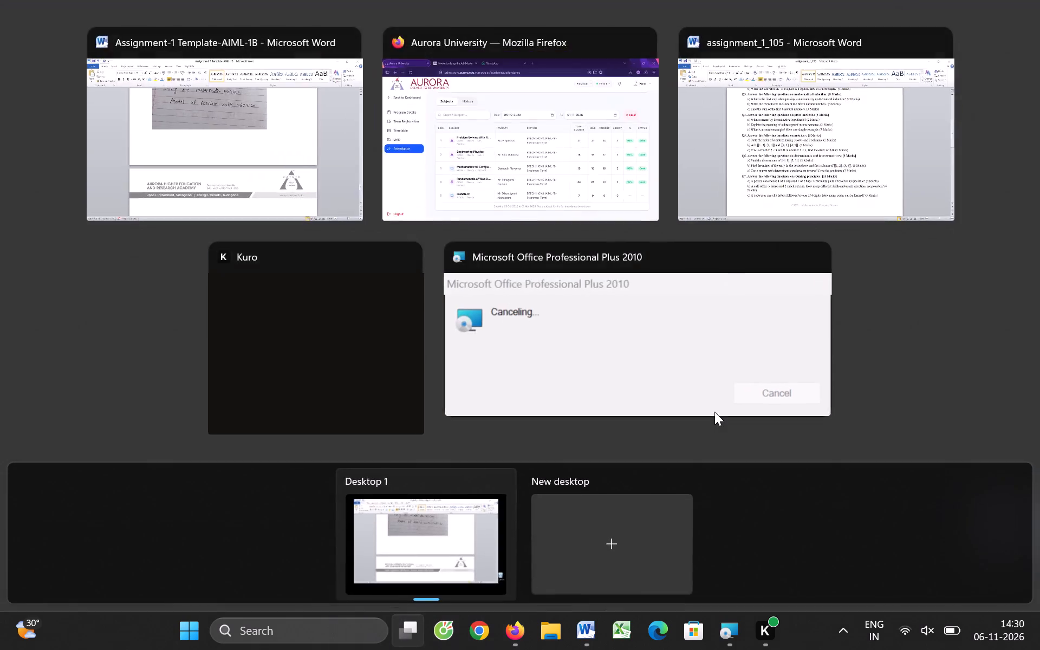
Copy Q8 on permutations with parts a to c from assignment_1_105 onto the template's eighth page, pasted as plain text.
scroll(629, 337, "up", 1)
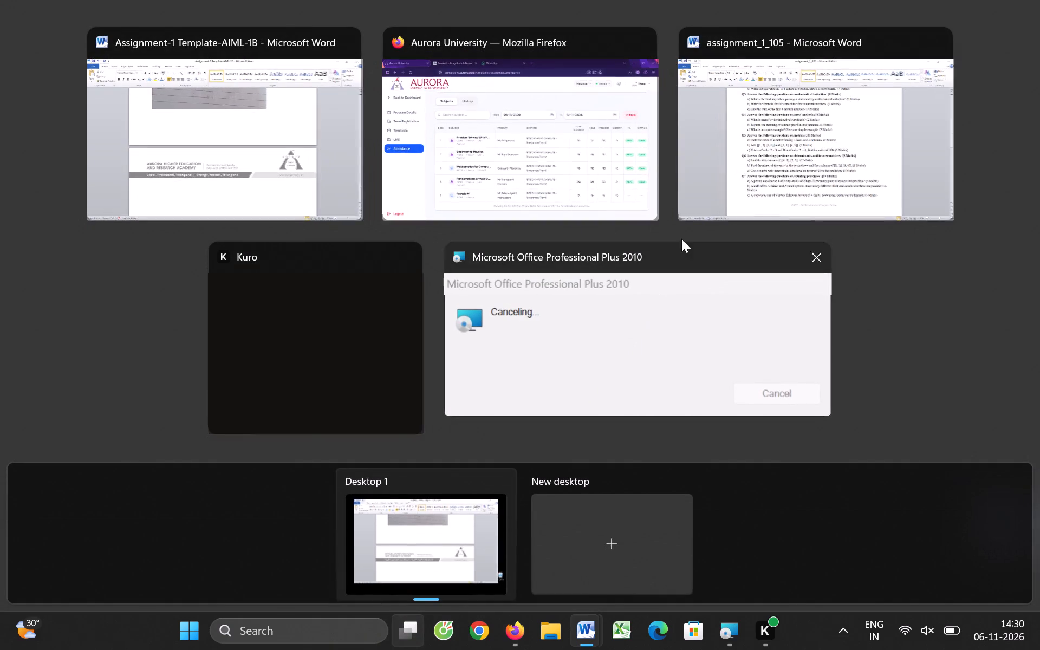
left_click(729, 163)
scroll(526, 431, "down", 2)
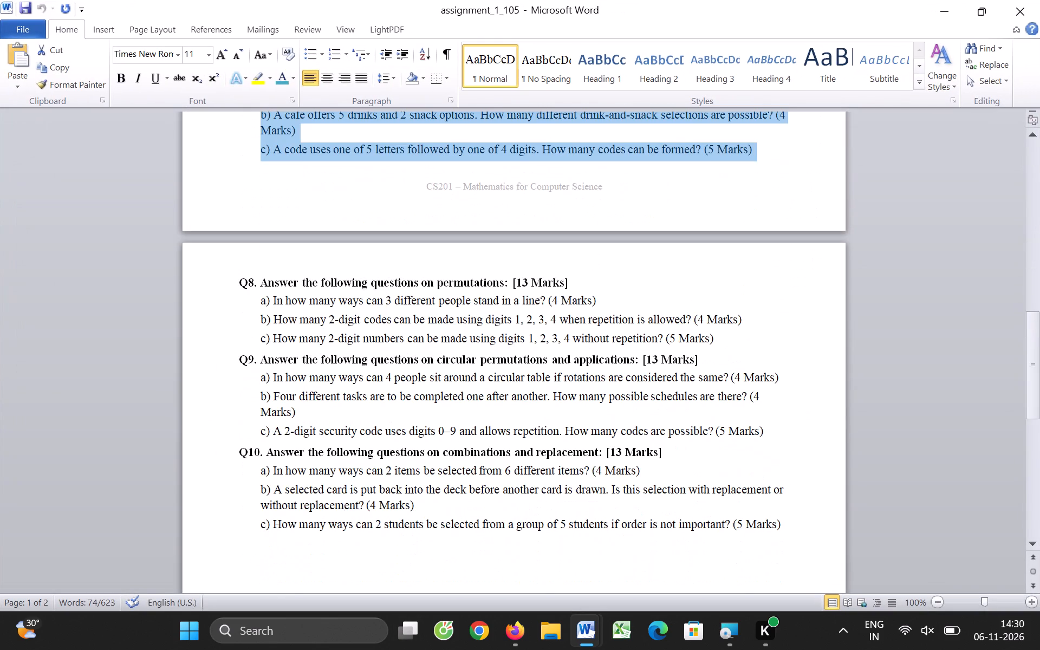
left_click_drag(718, 337, 476, 288)
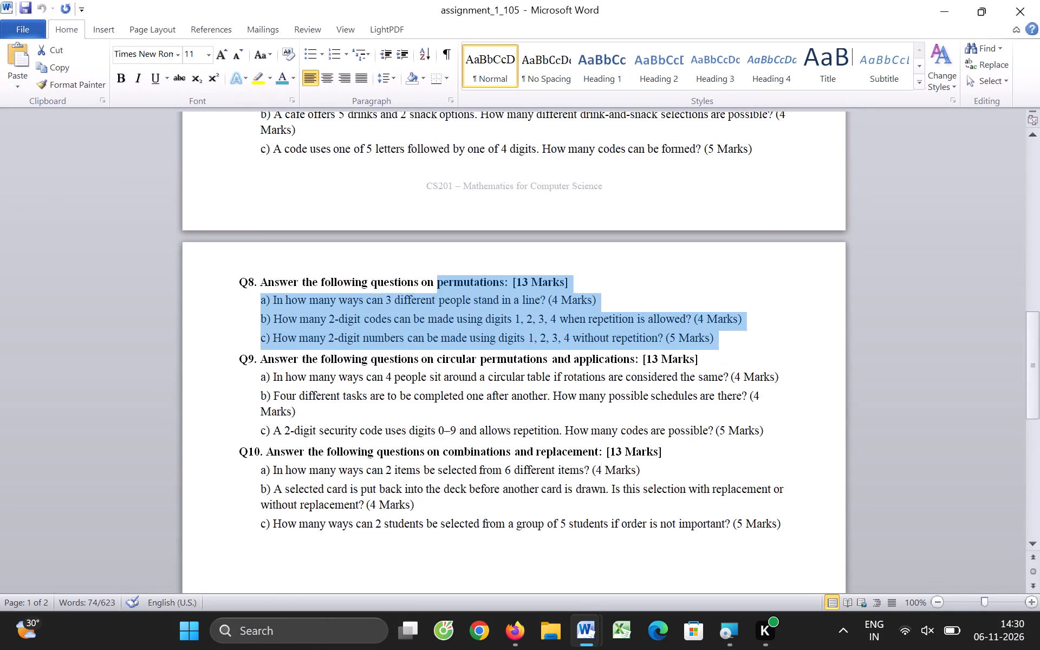
left_click_drag(476, 288, 204, 292)
key("ctrl+c")
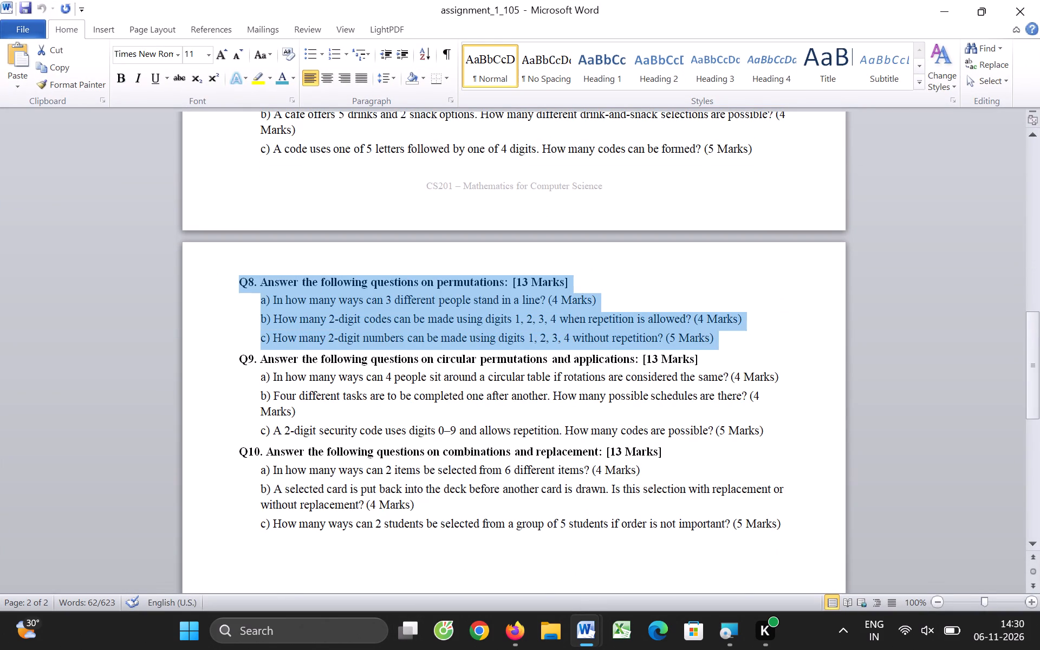
left_click(516, 186)
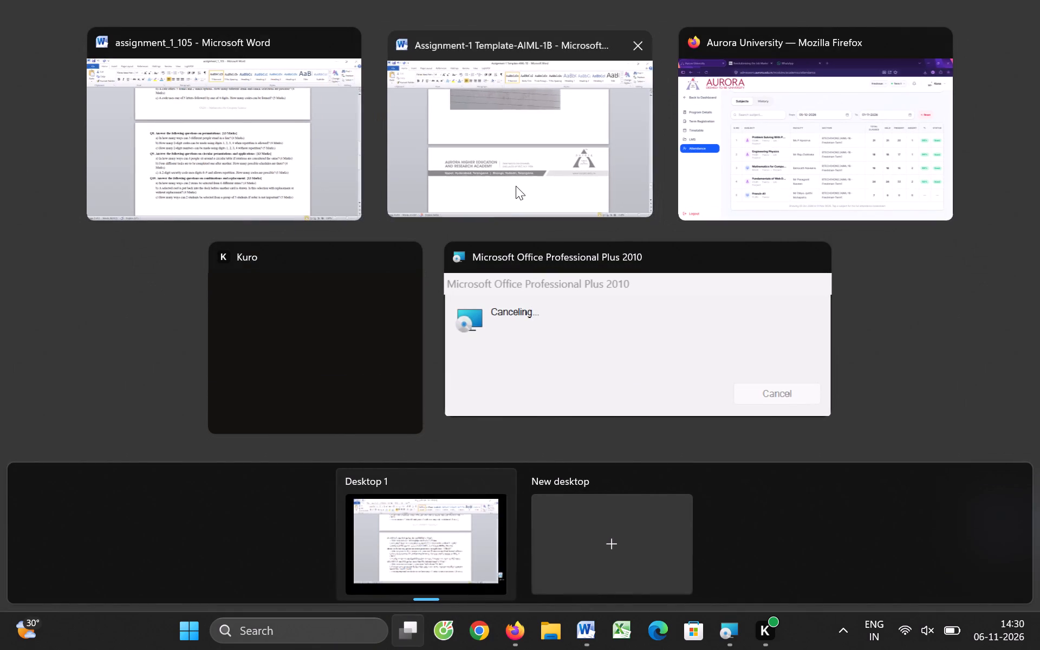
key("ctrl+v")
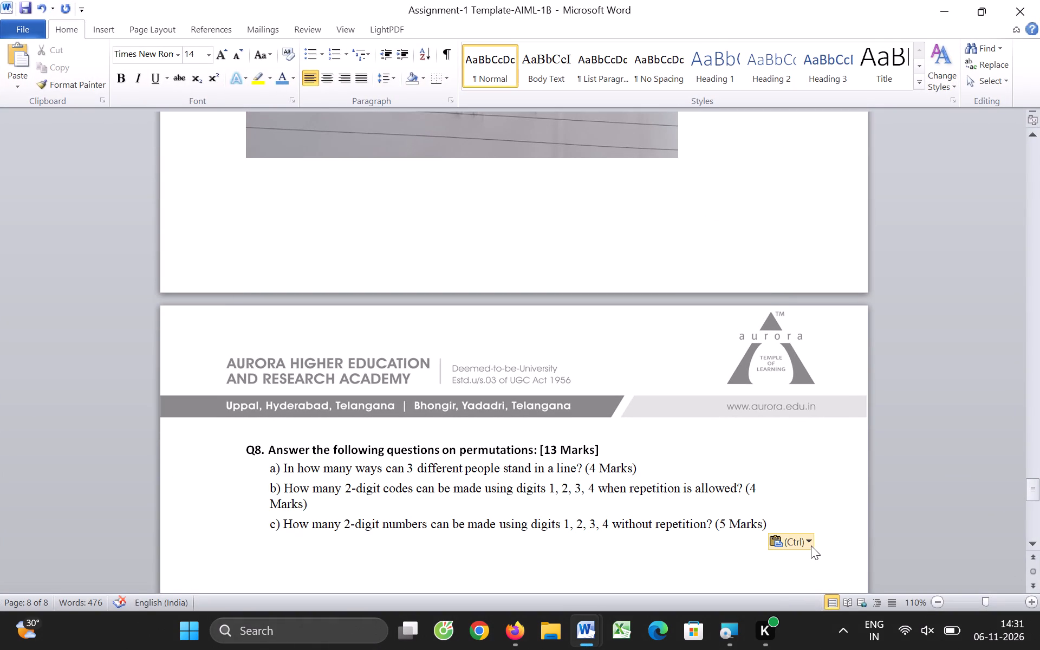
left_click(811, 545)
left_click(853, 577)
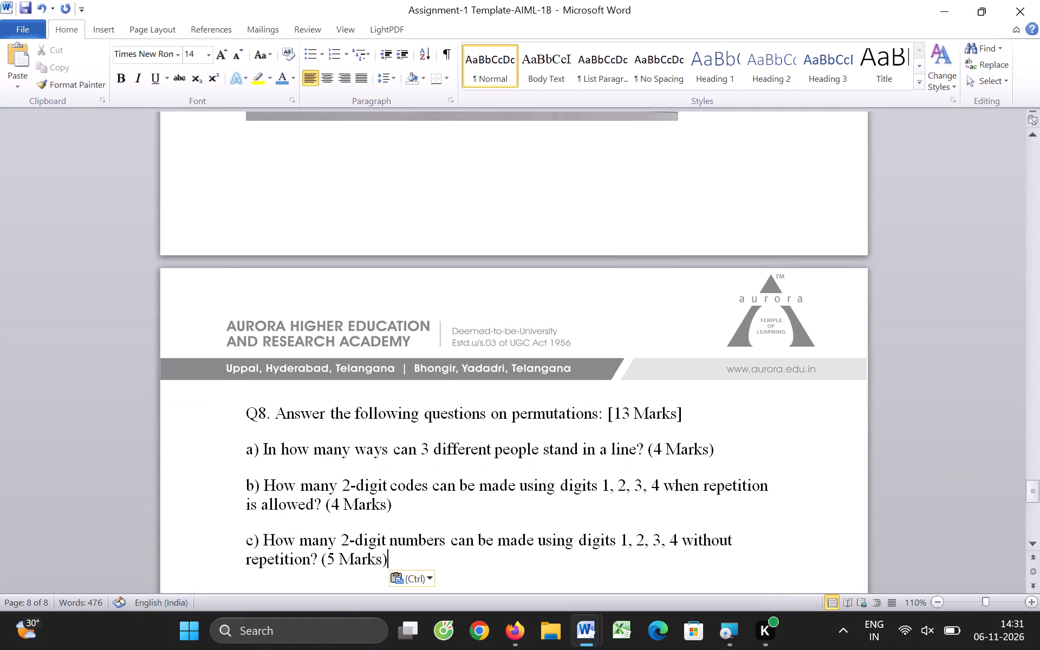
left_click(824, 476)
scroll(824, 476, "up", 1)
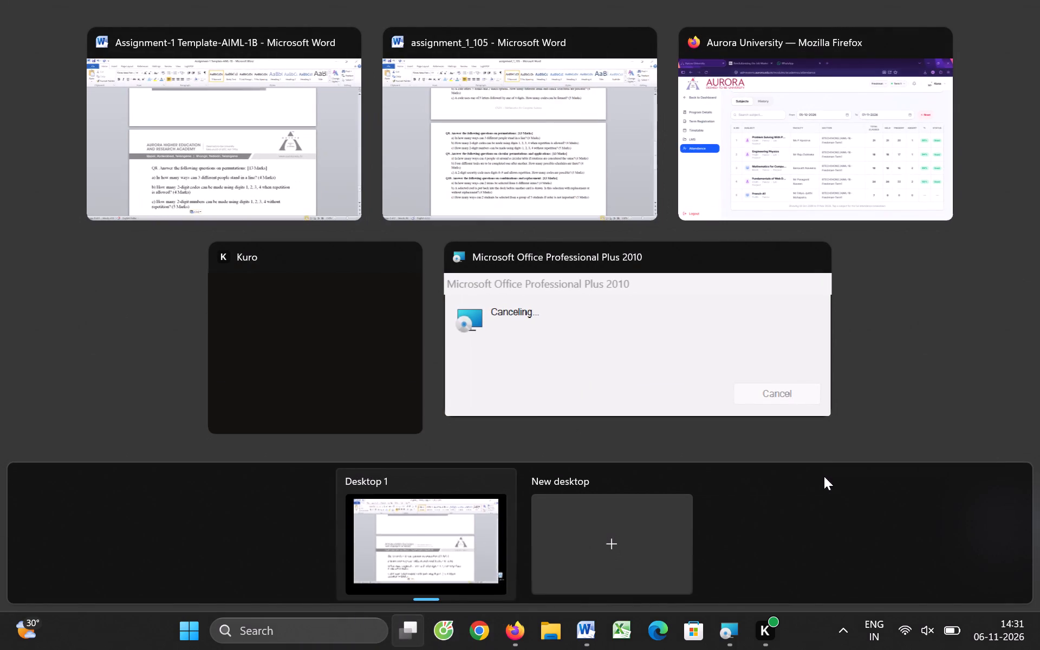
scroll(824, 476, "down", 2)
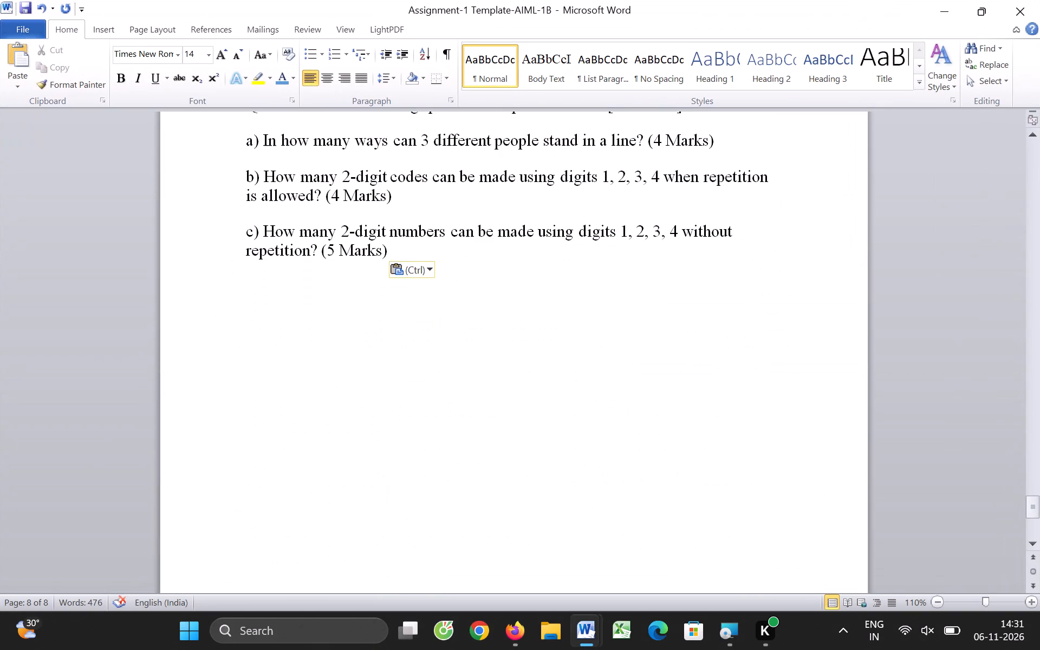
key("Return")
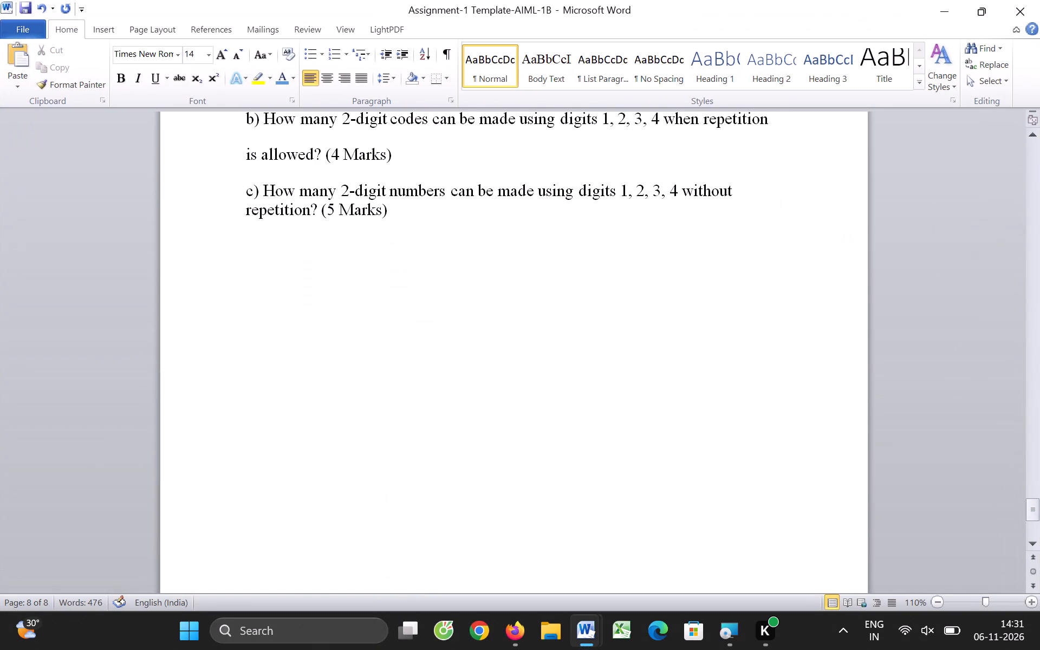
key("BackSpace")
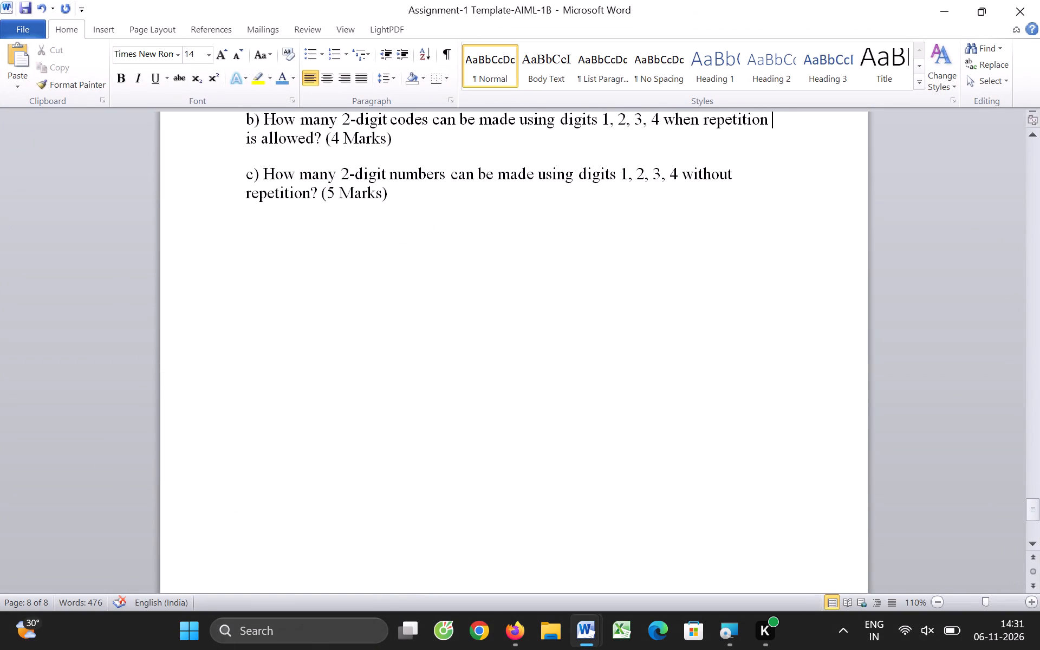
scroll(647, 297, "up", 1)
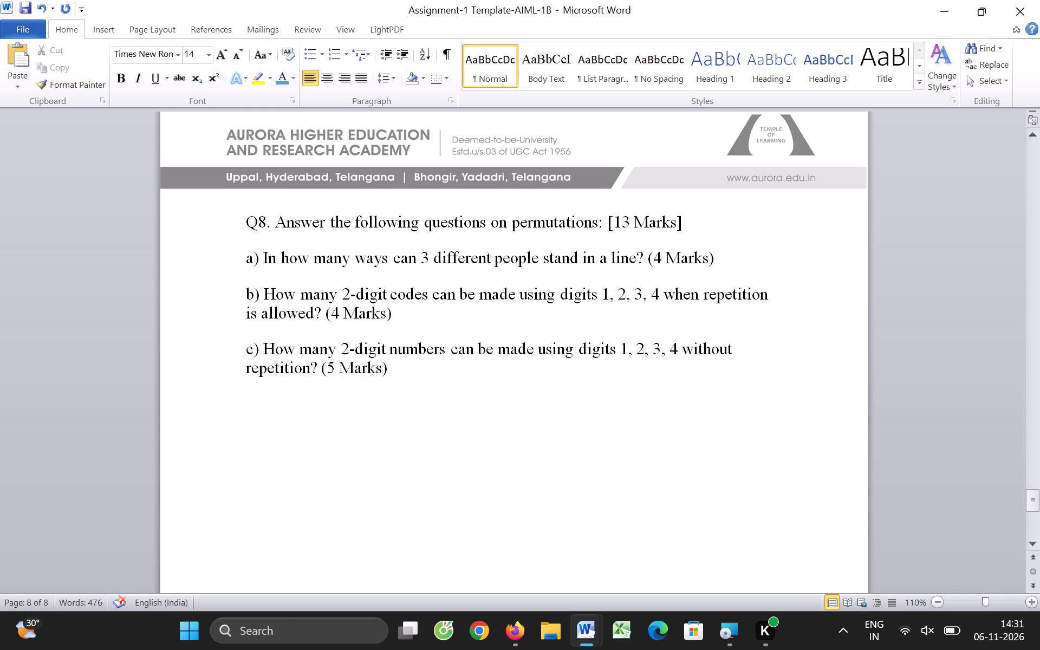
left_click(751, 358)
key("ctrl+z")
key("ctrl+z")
Insert the picture WhatsApp Image 2026-11-06 at 2.12.42 PM(1) from Downloads on a new line below Q8 part c.
left_click(398, 368)
key("Return")
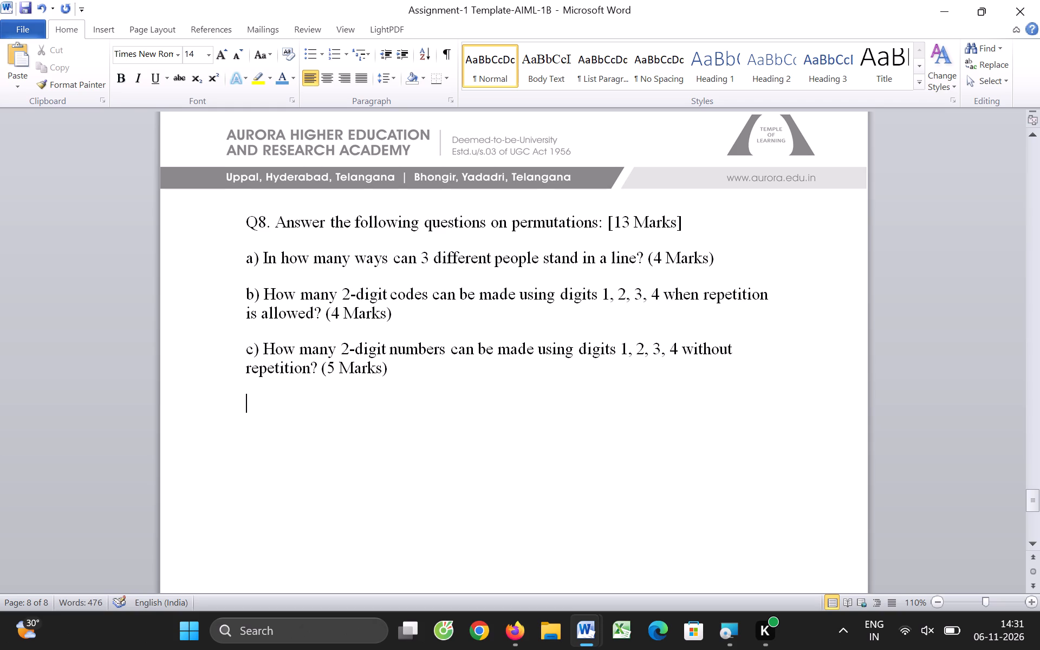
left_click(109, 30)
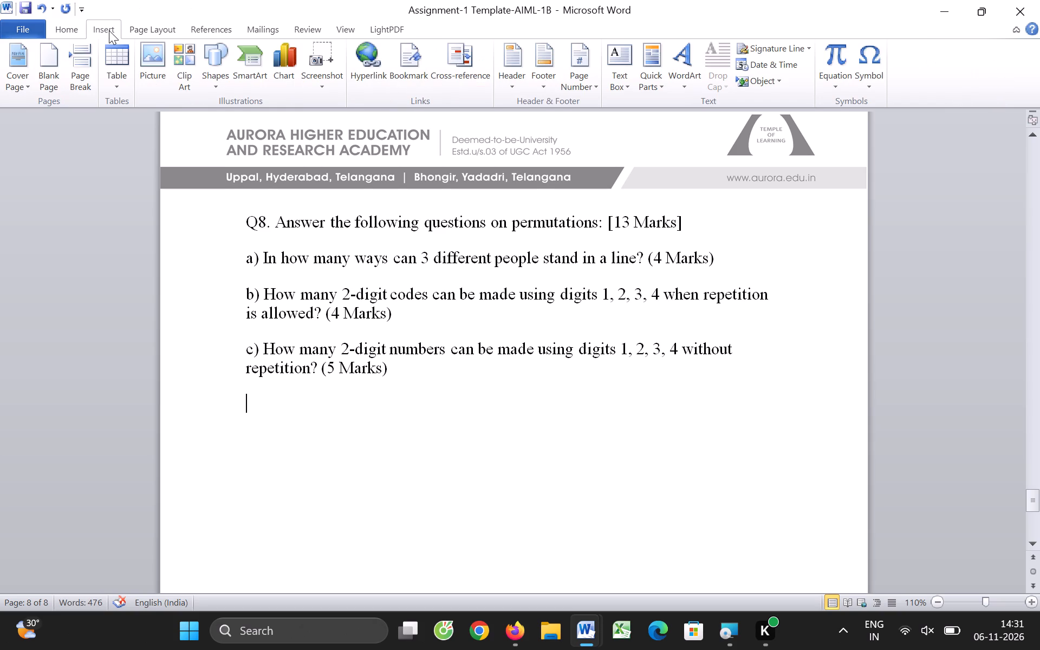
left_click(142, 71)
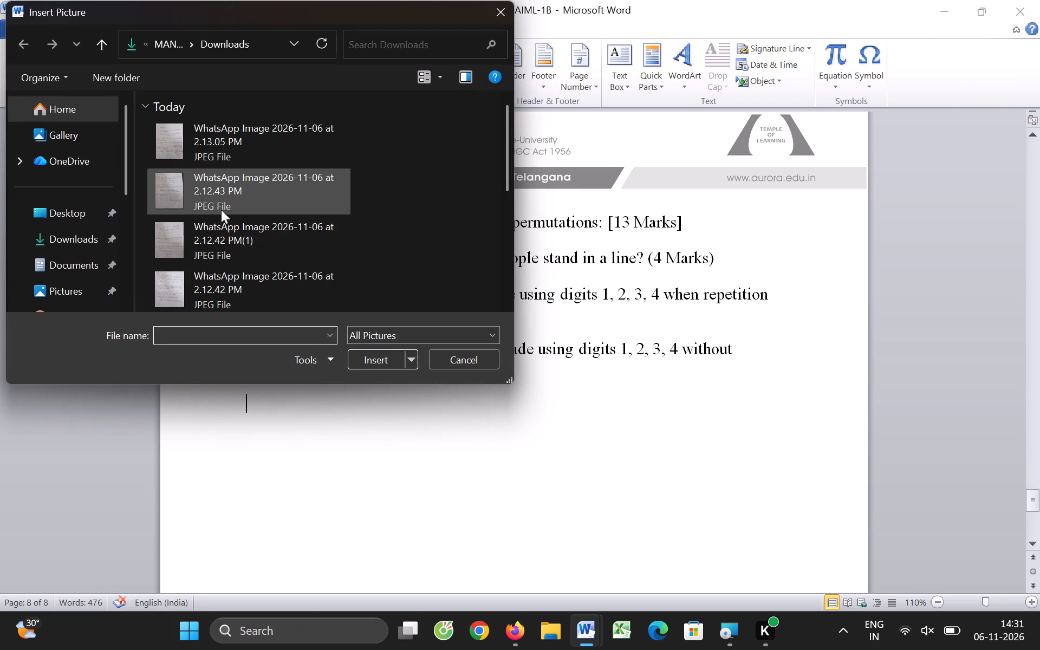
left_click(224, 231)
left_click(362, 368)
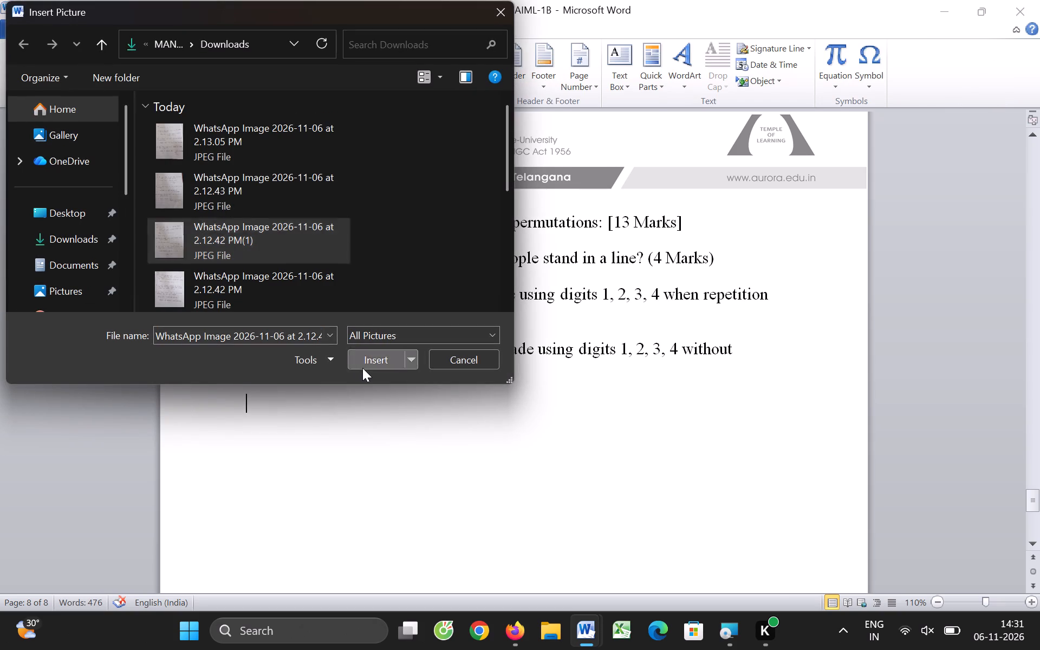
Shrink the handwritten Q8 answer picture to about 17.01 cm high and 13.73 cm wide so it fits below its question.
scroll(521, 461, "down", 1)
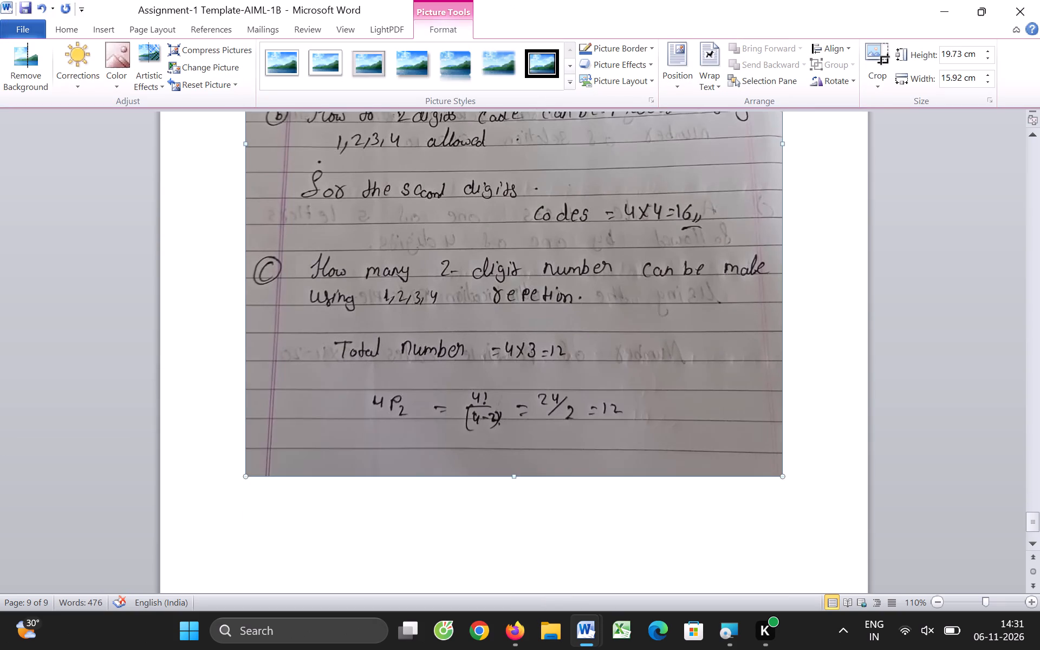
scroll(521, 461, "down", 1)
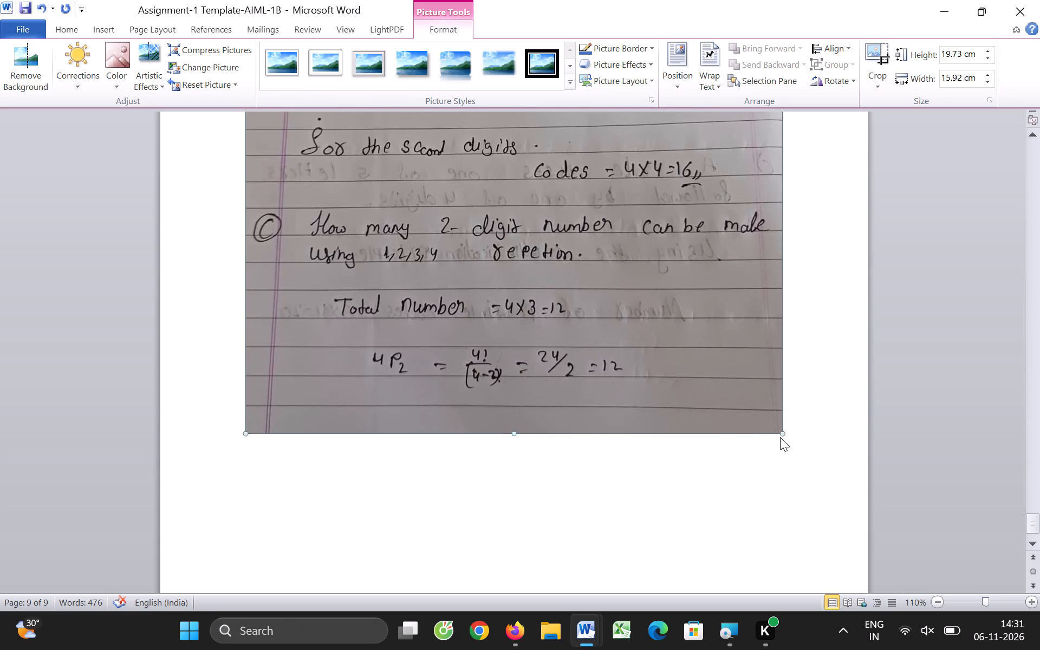
left_click_drag(779, 433, 734, 400)
scroll(734, 400, "up", 3)
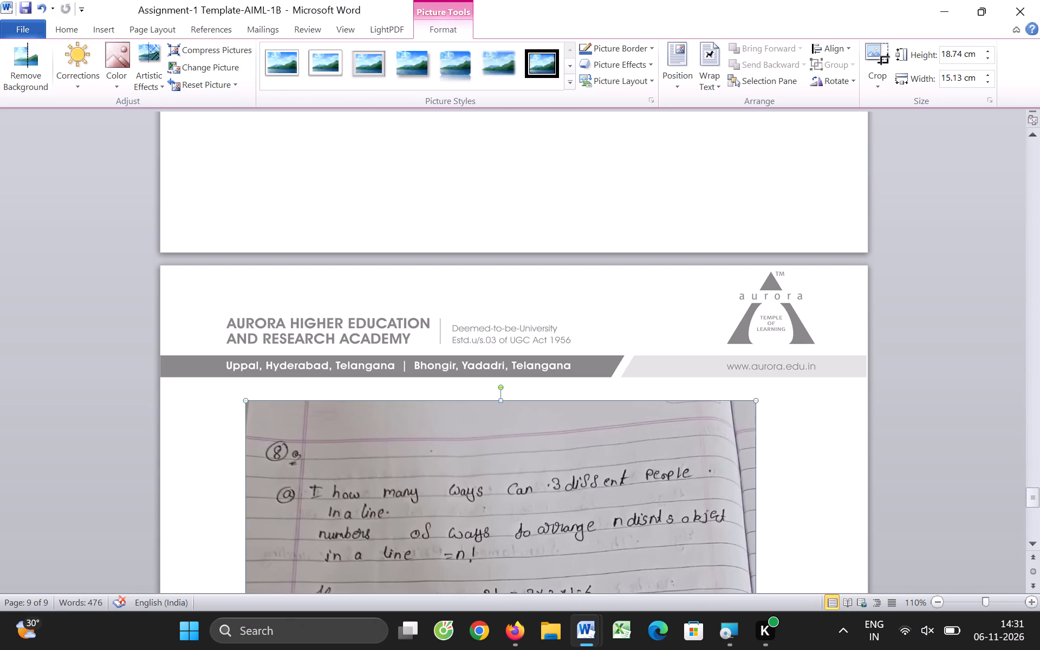
scroll(734, 400, "up", 3)
scroll(734, 400, "down", 2)
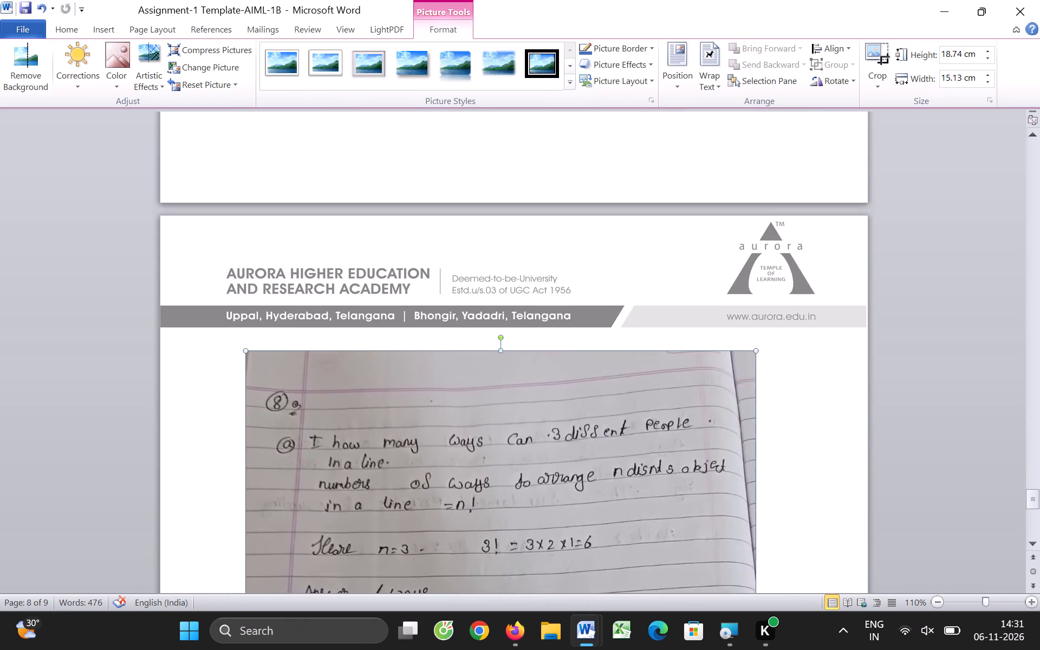
scroll(734, 400, "down", 3)
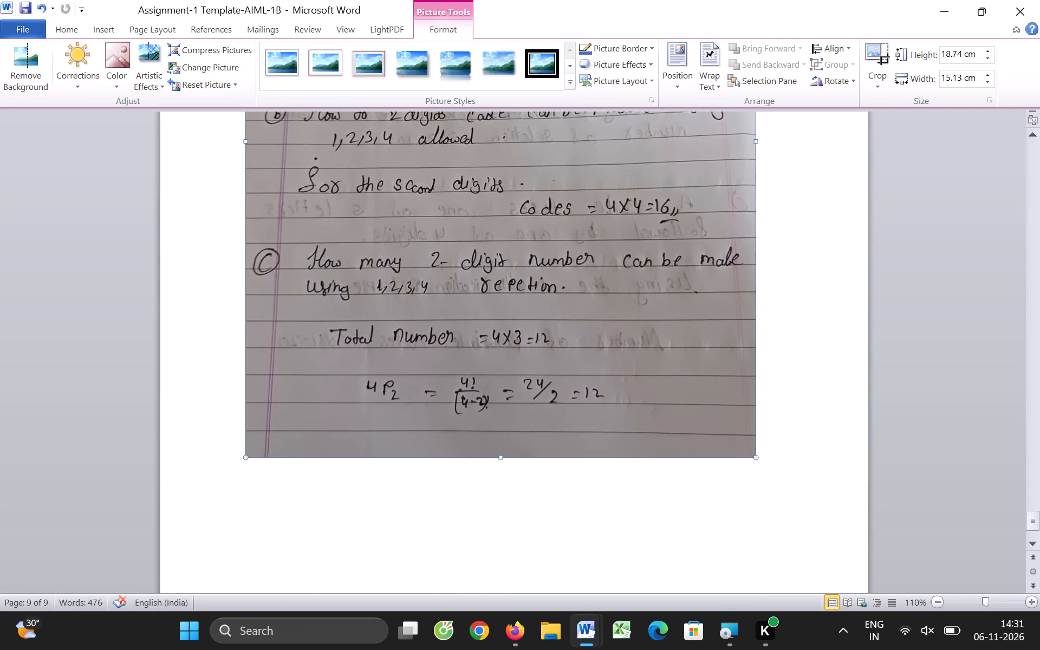
left_click_drag(755, 456, 695, 399)
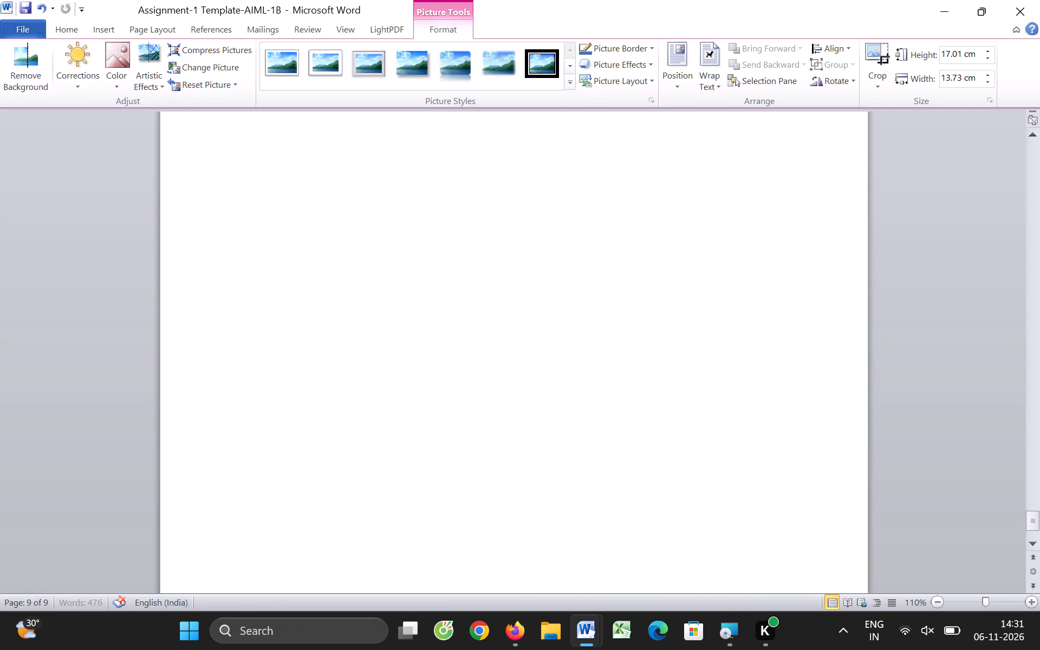
scroll(695, 399, "up", 4)
scroll(695, 399, "down", 1)
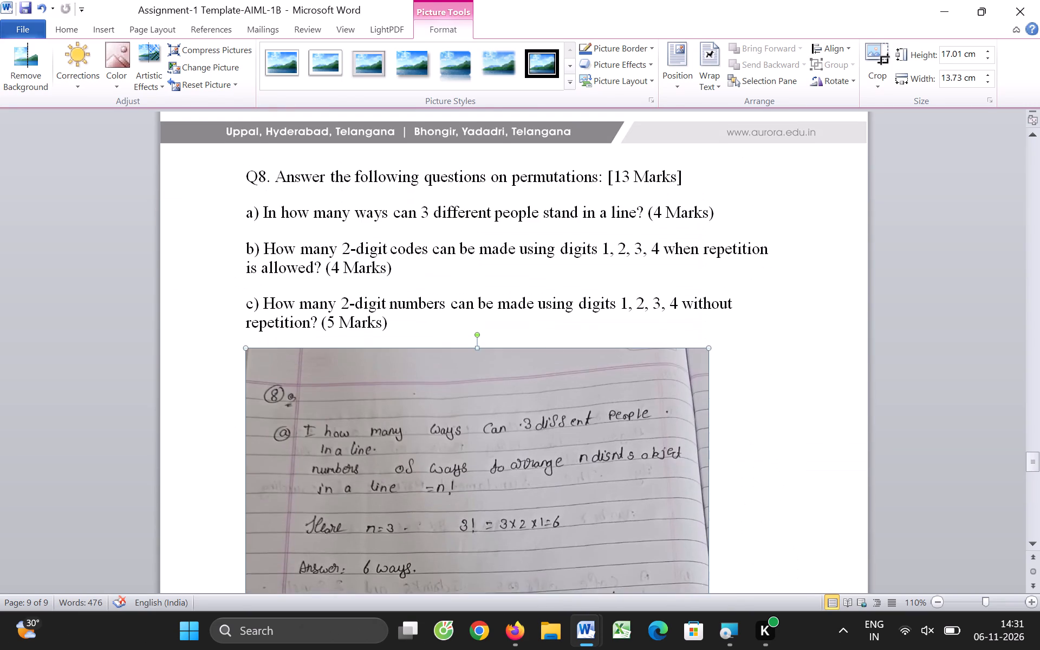
scroll(695, 399, "down", 1)
scroll(695, 399, "up", 1)
scroll(695, 399, "down", 1)
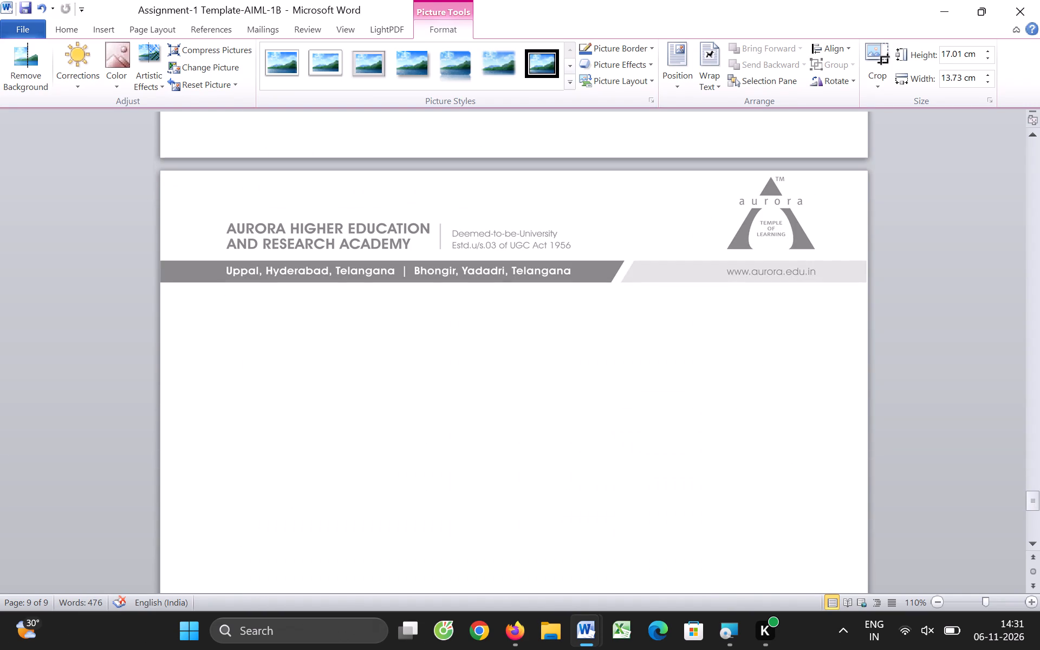
Move Q9 on circular permutations with parts a to c from assignment_1_105 onto the template's ninth page, using cut and paste.
left_click(695, 399)
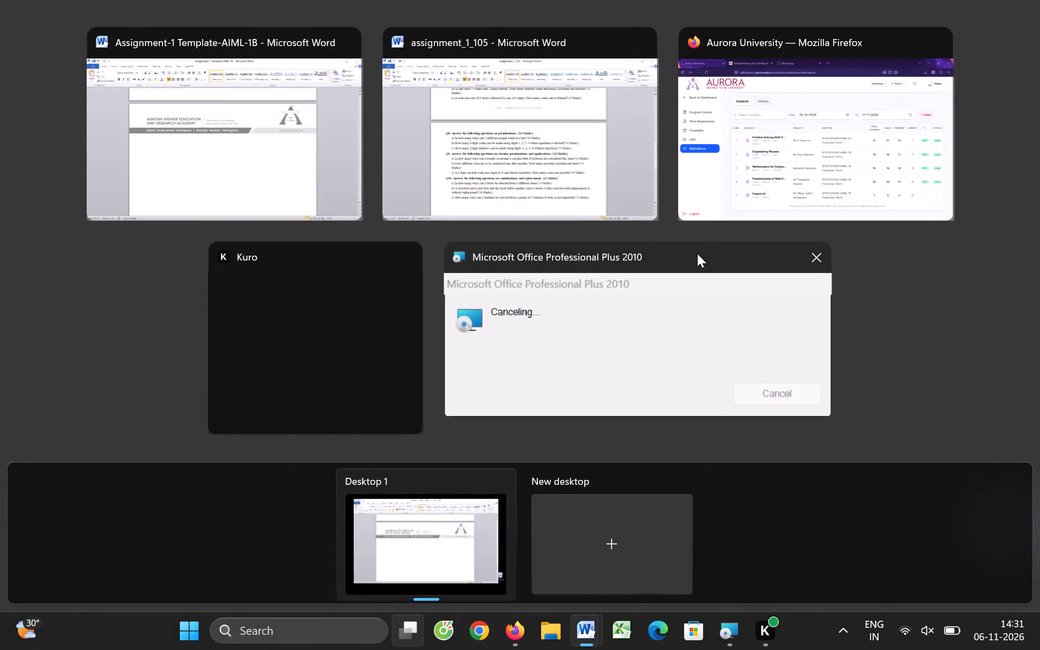
left_click(586, 194)
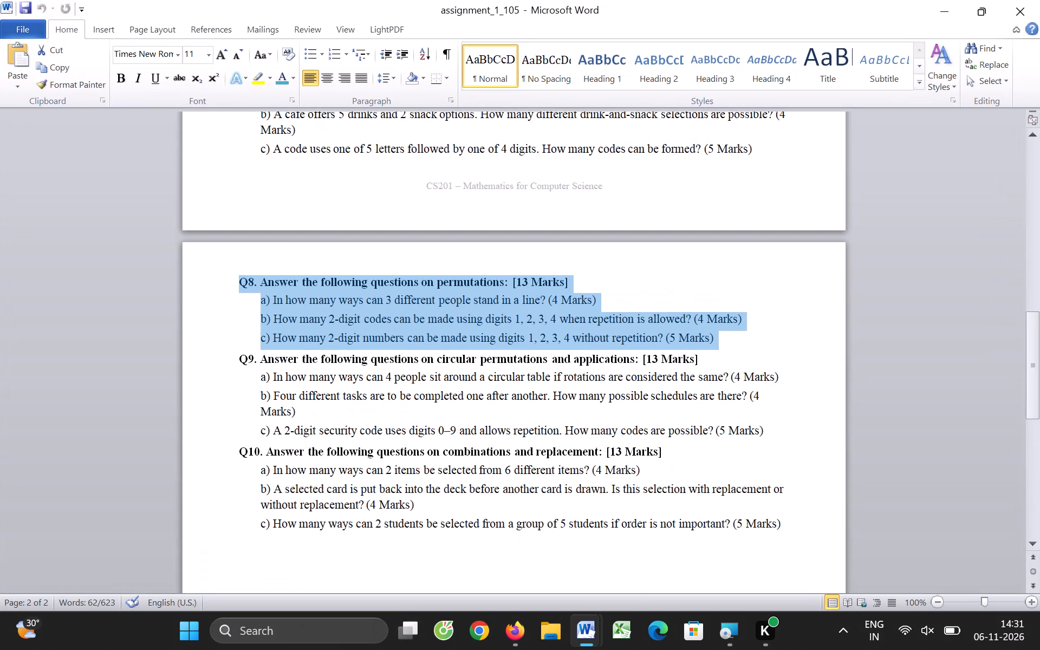
left_click(757, 429)
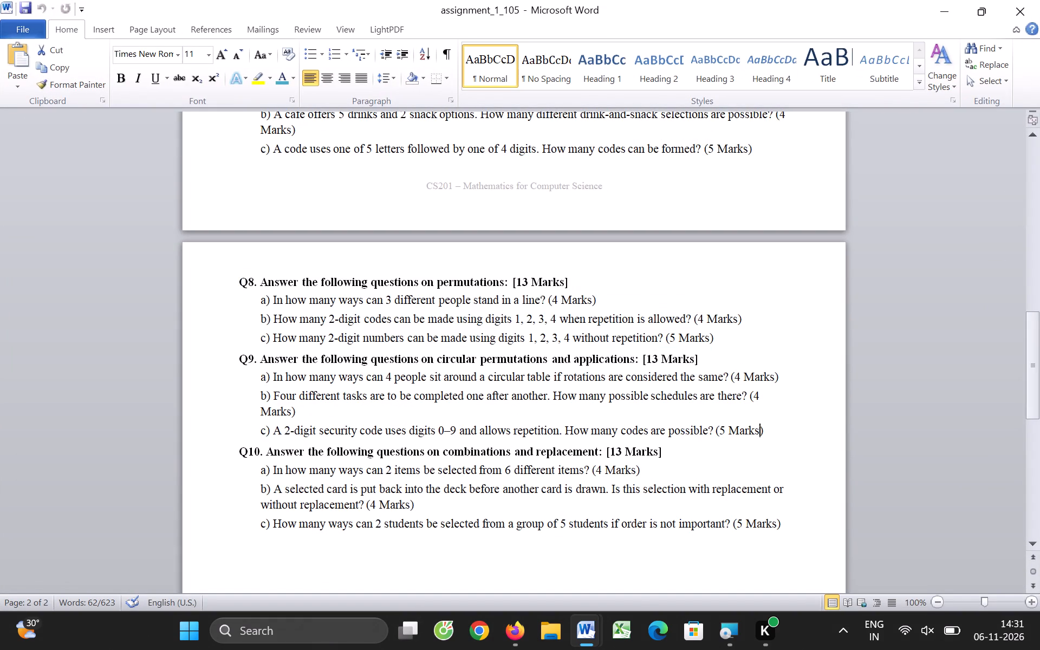
double_click(760, 429)
left_click(762, 429)
left_click(762, 429)
left_click_drag(762, 429, 346, 360)
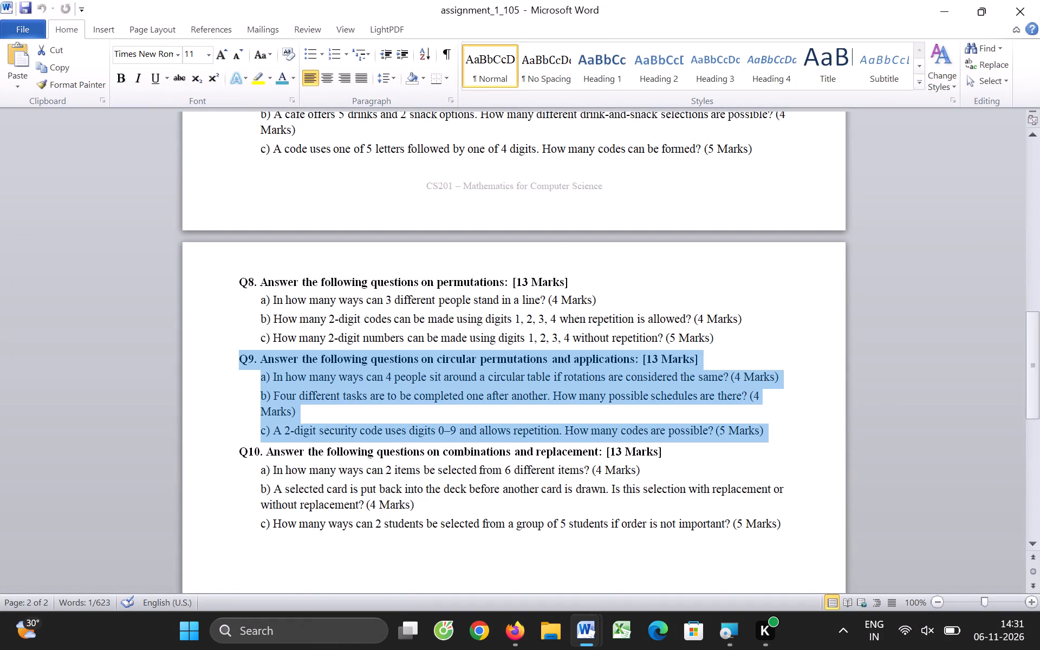
left_click_drag(346, 360, 346, 359)
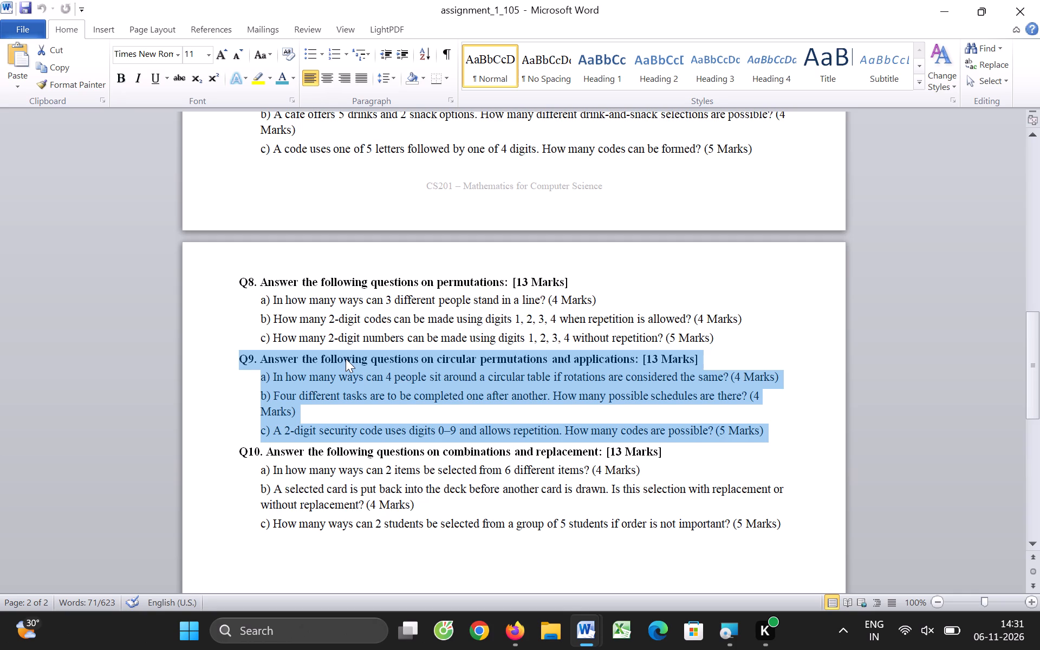
key("ctrl+x")
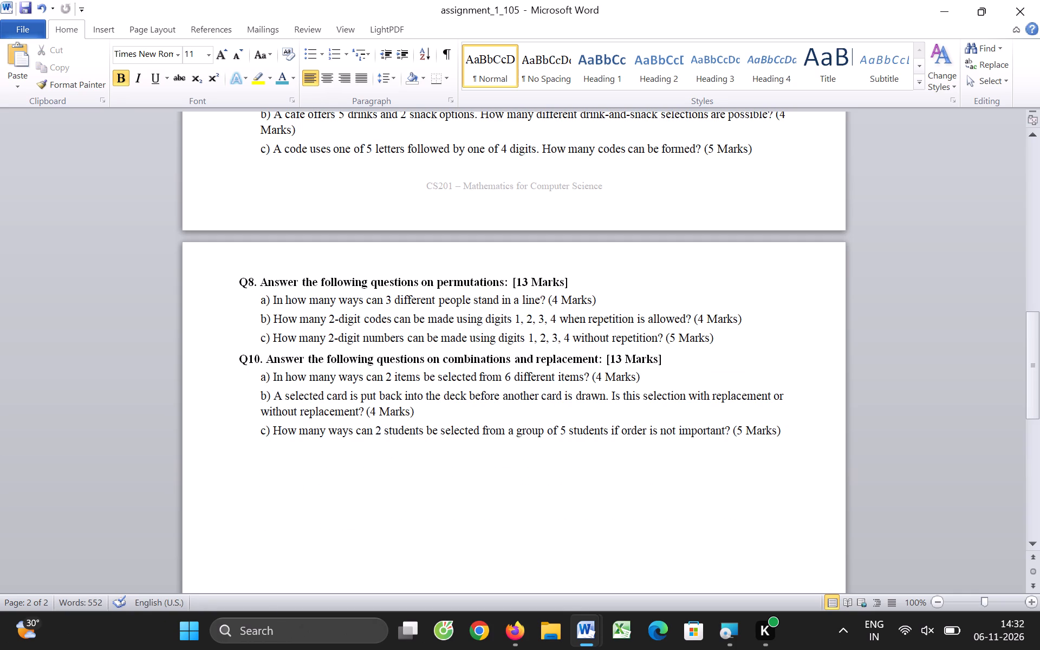
left_click(459, 161)
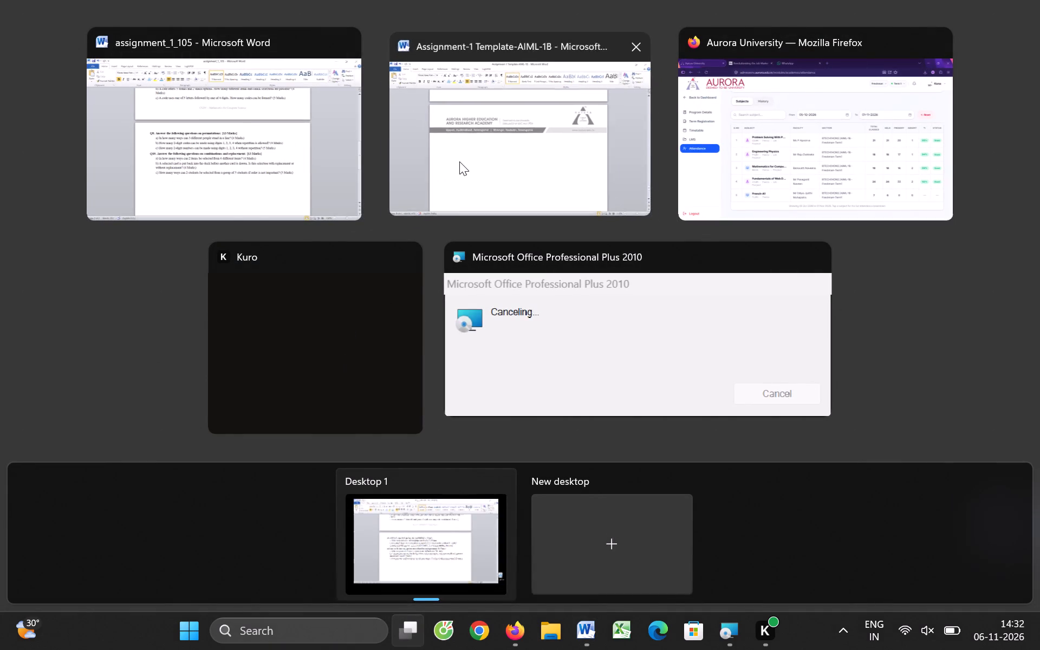
key("ctrl+v")
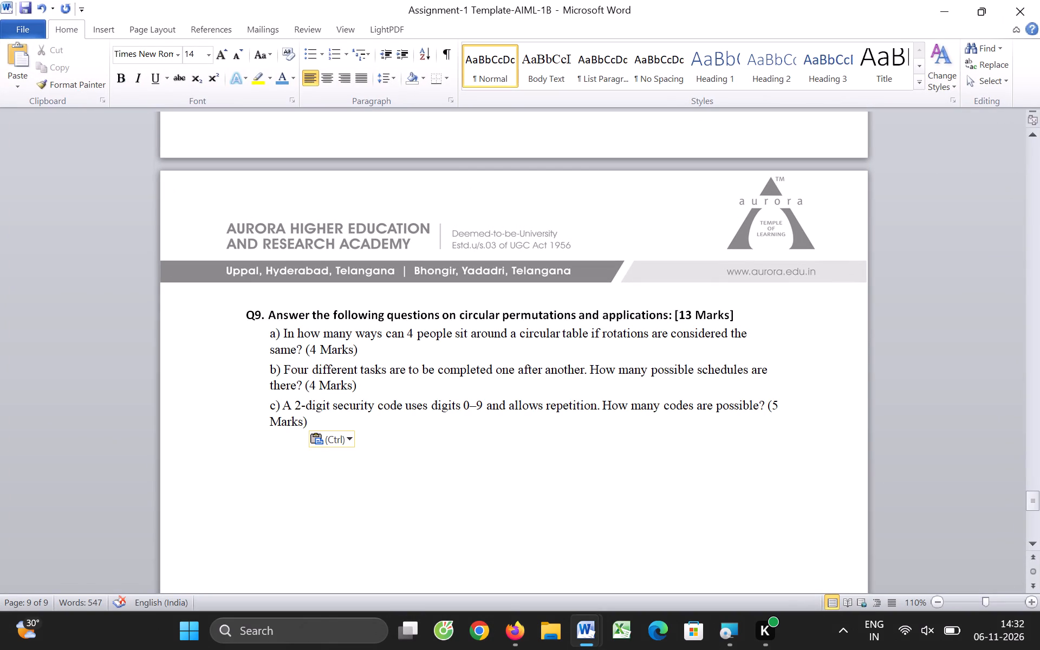
left_click(350, 439)
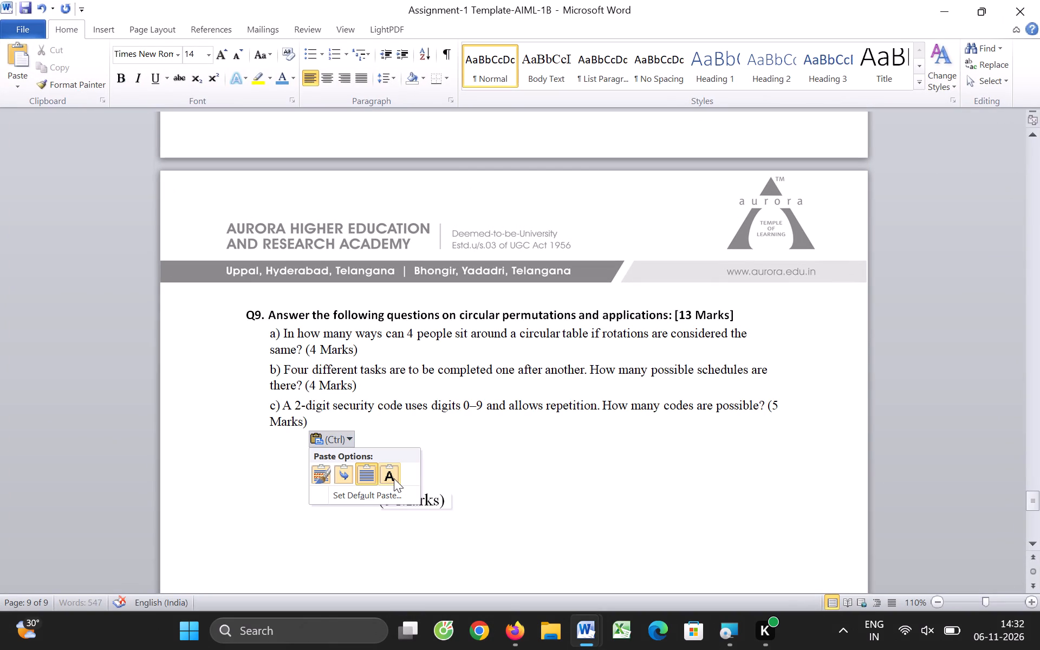
Convert the pasted Q9 question on the ninth page to plain text without its source formatting.
left_click(394, 478)
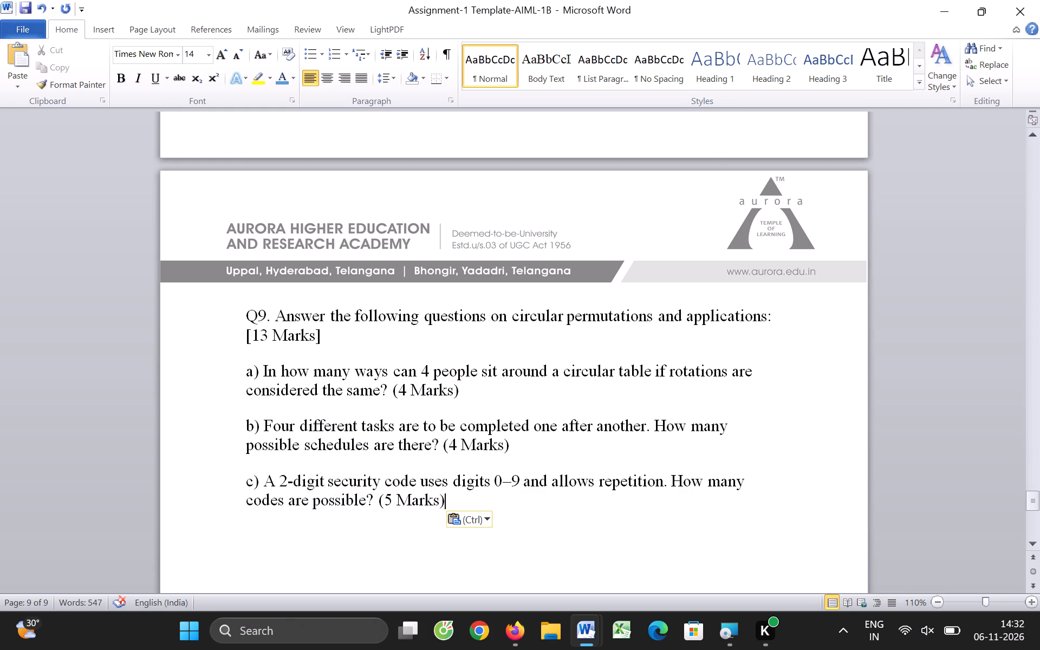
Insert the picture WhatsApp Image 2026-11-06 at 2.12.43 PM from Downloads on a new line below Q9 part c.
scroll(539, 513, "down", 2)
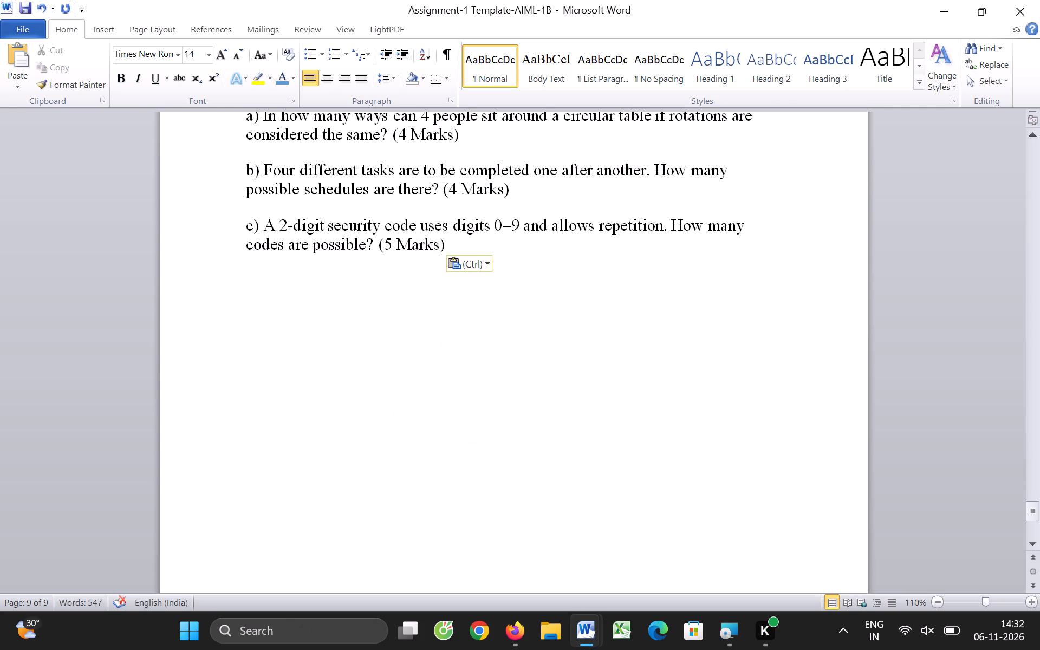
key("Return")
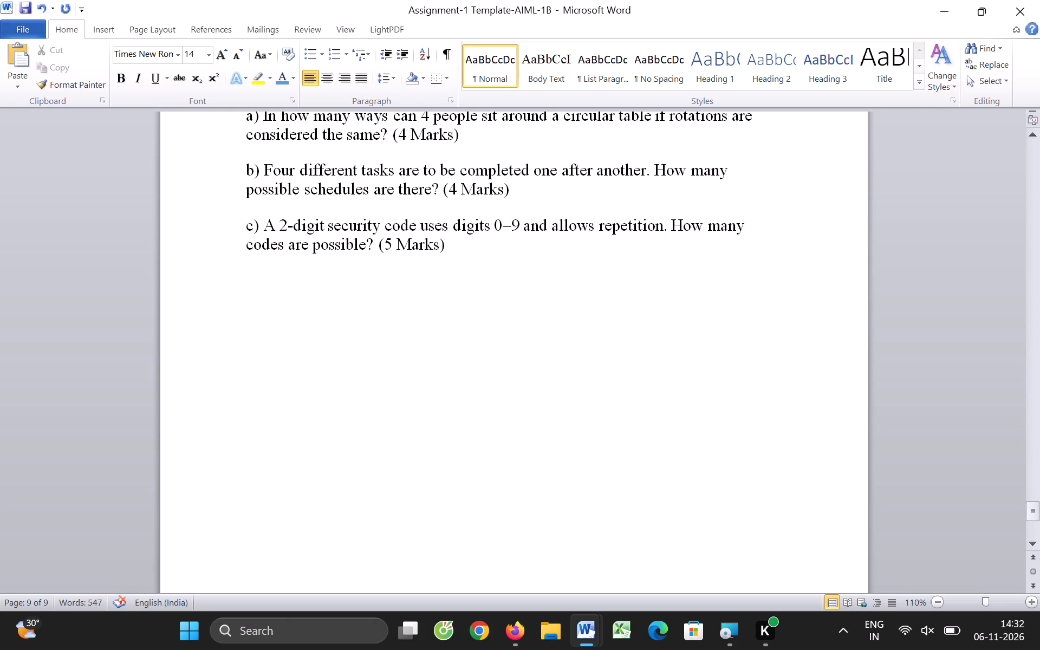
left_click(110, 31)
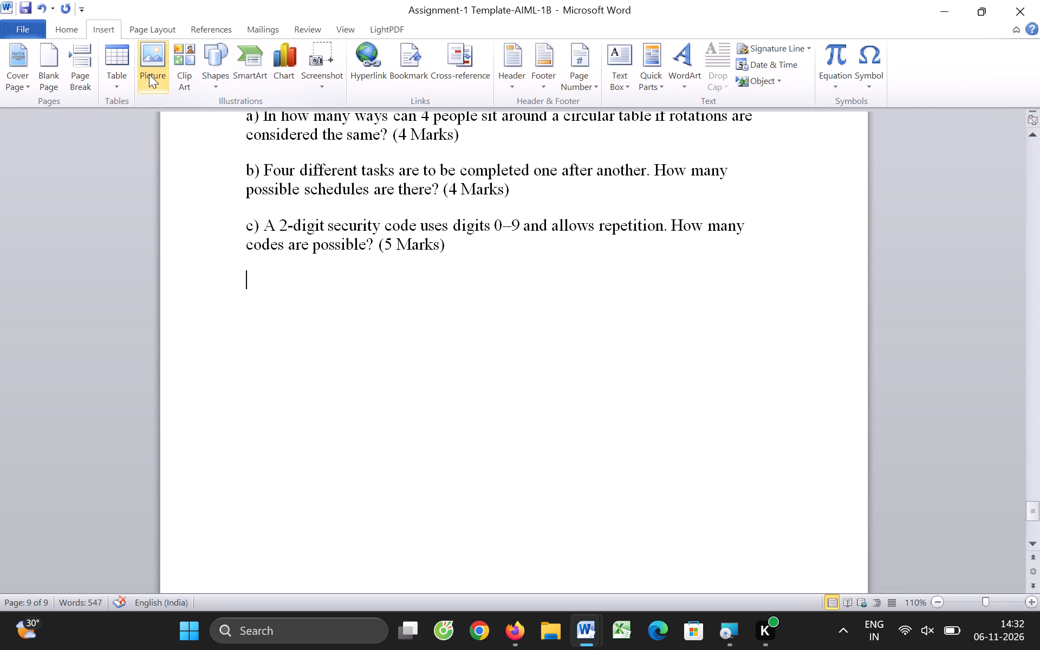
left_click(149, 74)
left_click(214, 172)
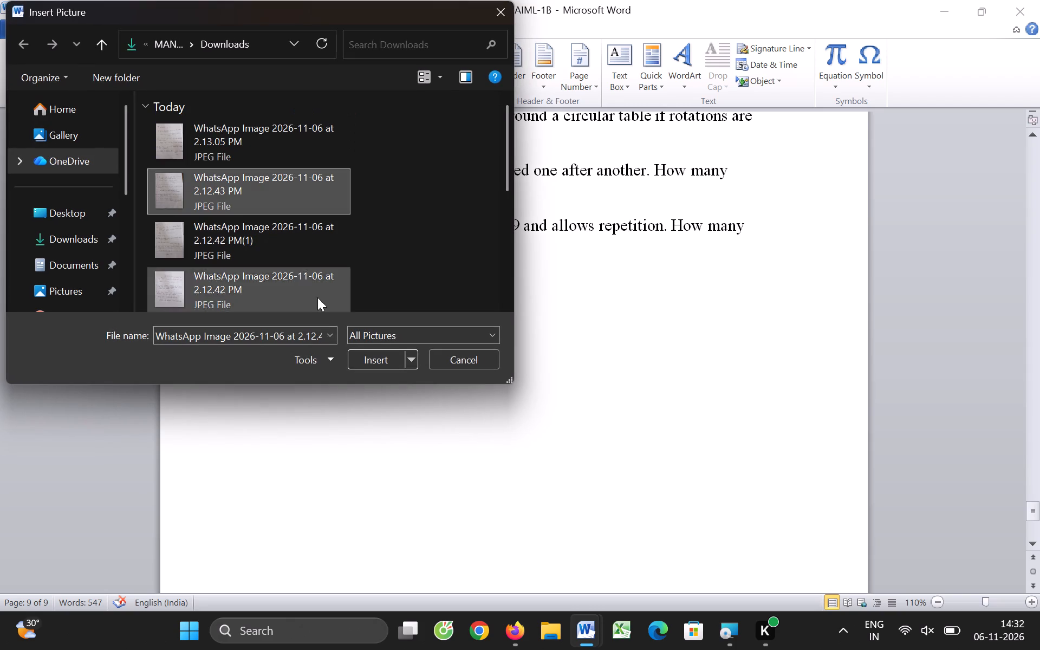
left_click(362, 354)
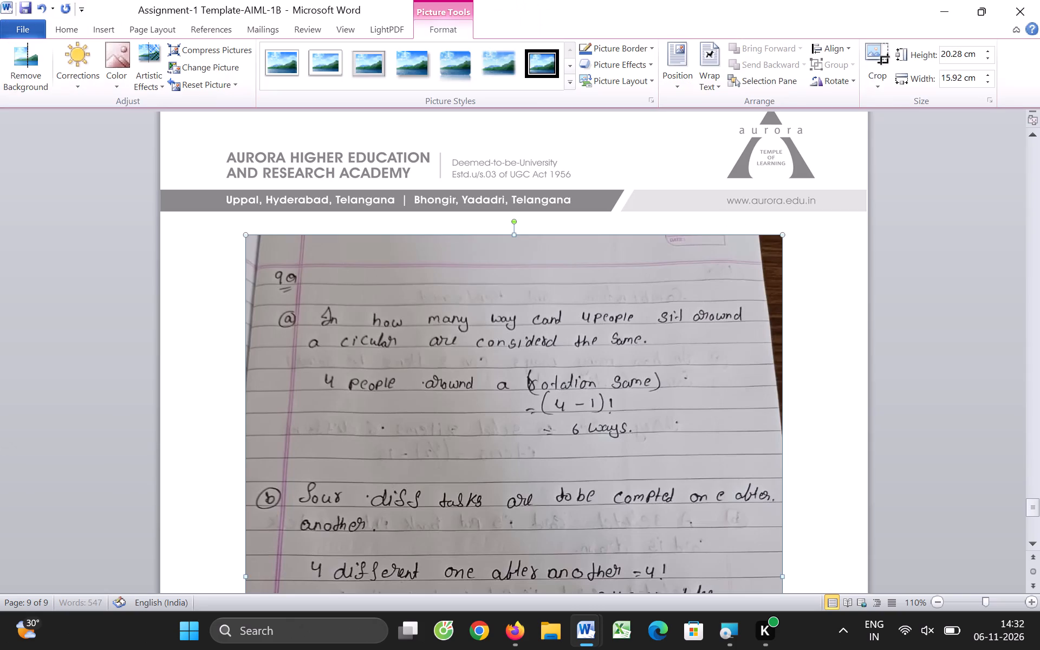
Shrink the handwritten Q9 answer picture to about 16.34 cm high and 12.83 cm wide so it fits below its question.
scroll(564, 483, "down", 2)
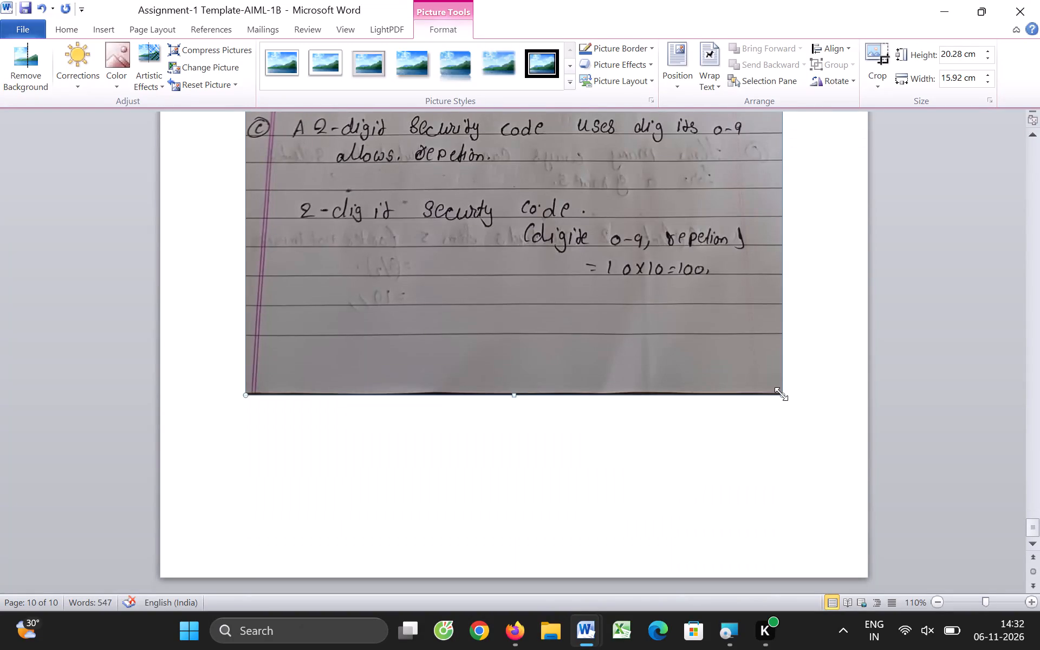
left_click_drag(781, 394, 729, 340)
scroll(729, 340, "up", 2)
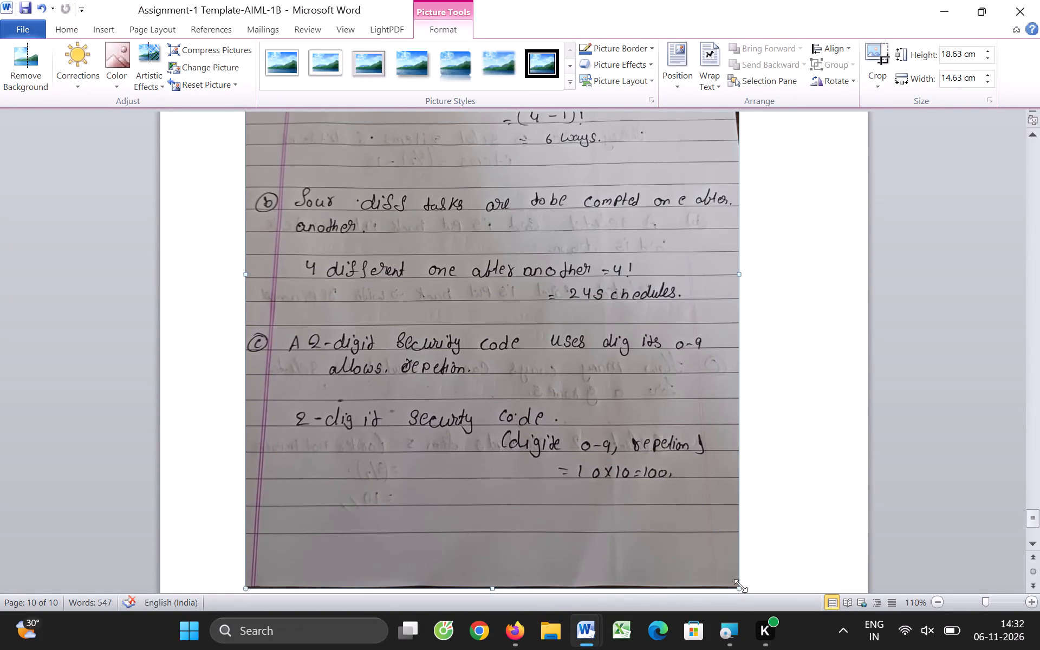
left_click_drag(740, 586, 715, 541)
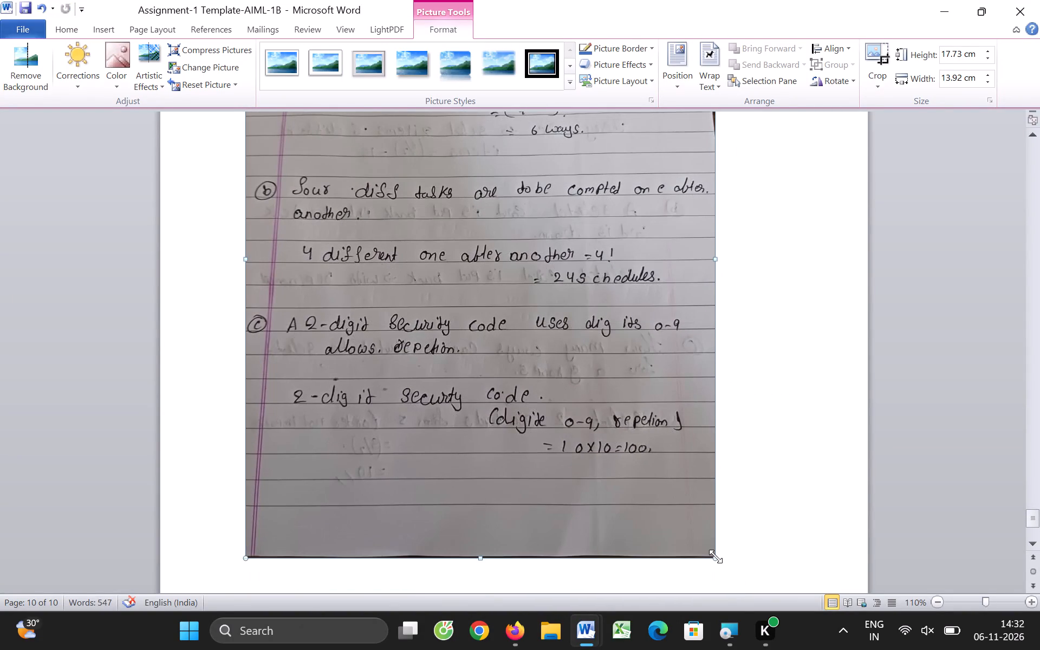
left_click_drag(716, 556, 678, 497)
scroll(678, 497, "down", 1)
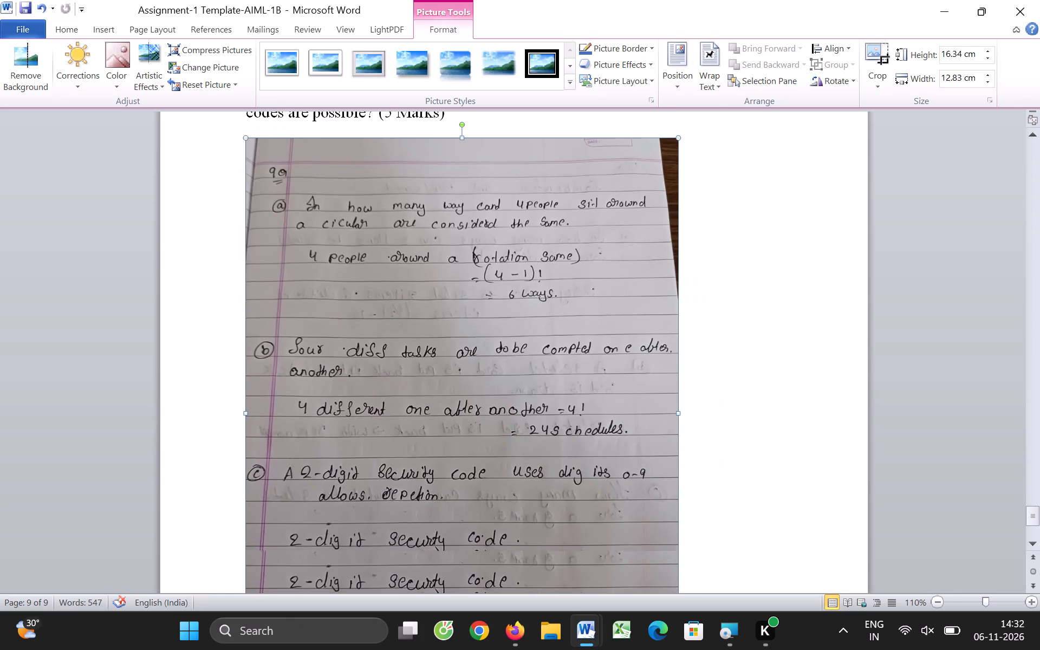
scroll(678, 497, "down", 2)
Add a new line after the Q9 answer picture to start the template's tenth page.
left_click_drag(678, 497, 699, 502)
left_click(699, 502)
left_click(699, 502)
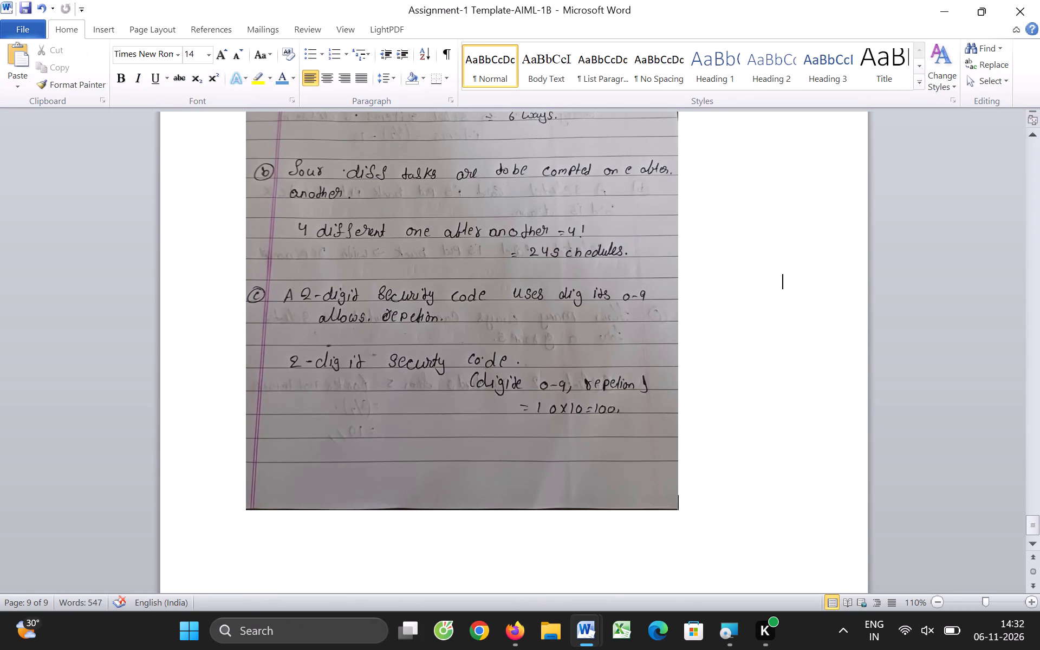
key("Return")
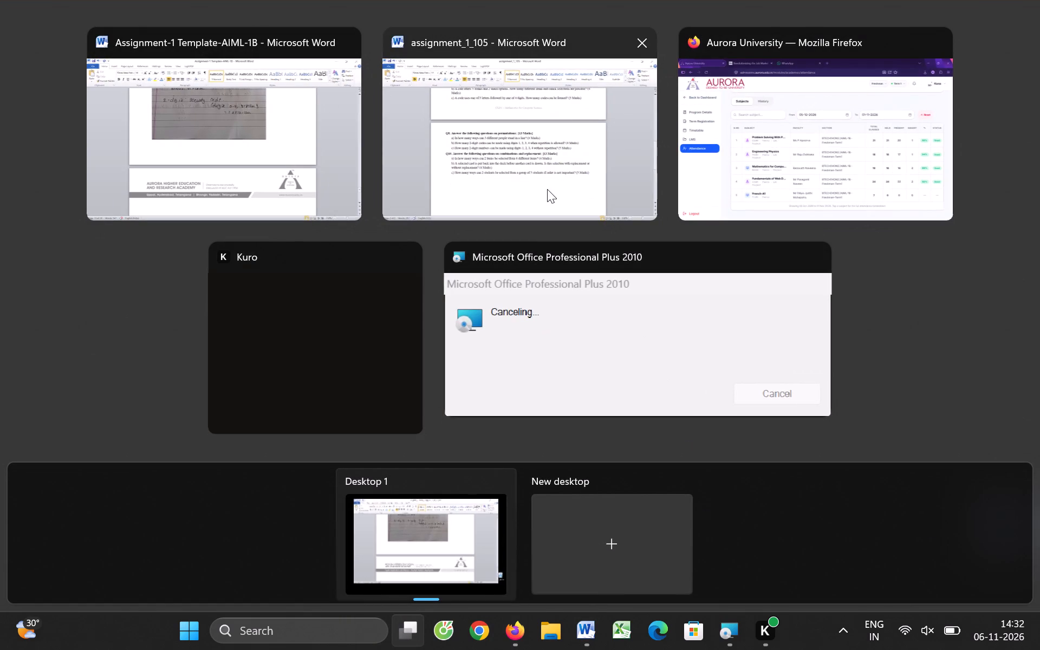
Move Q10 on combinations and replacement with parts a to c from assignment_1_105 onto the template's tenth page, pasted as plain text.
left_click(547, 189)
left_click_drag(782, 432, 221, 353)
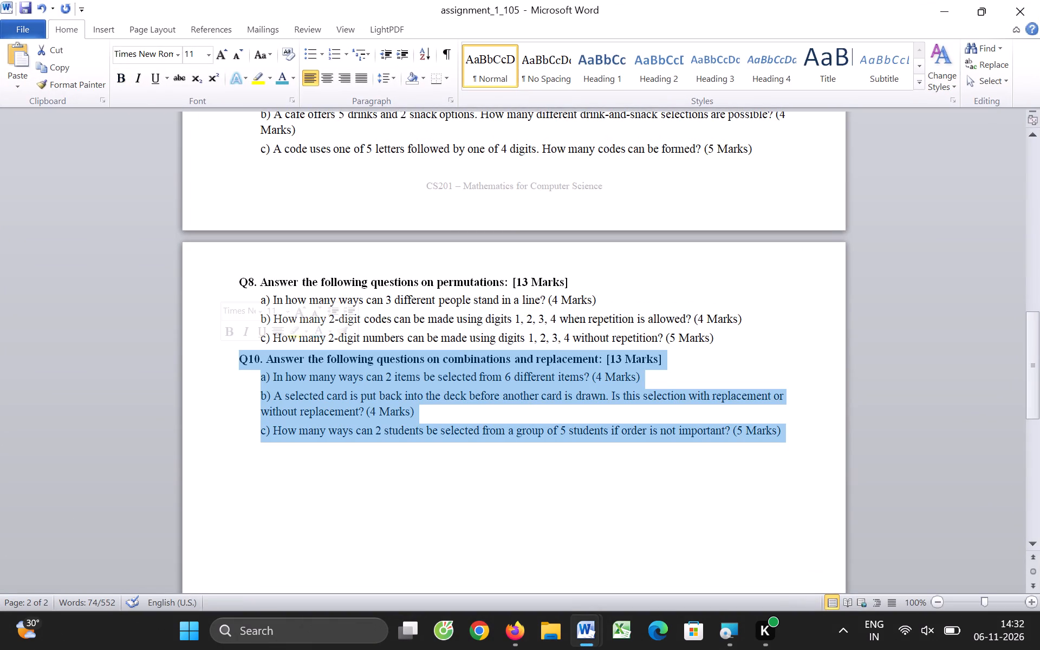
key("ctrl+x")
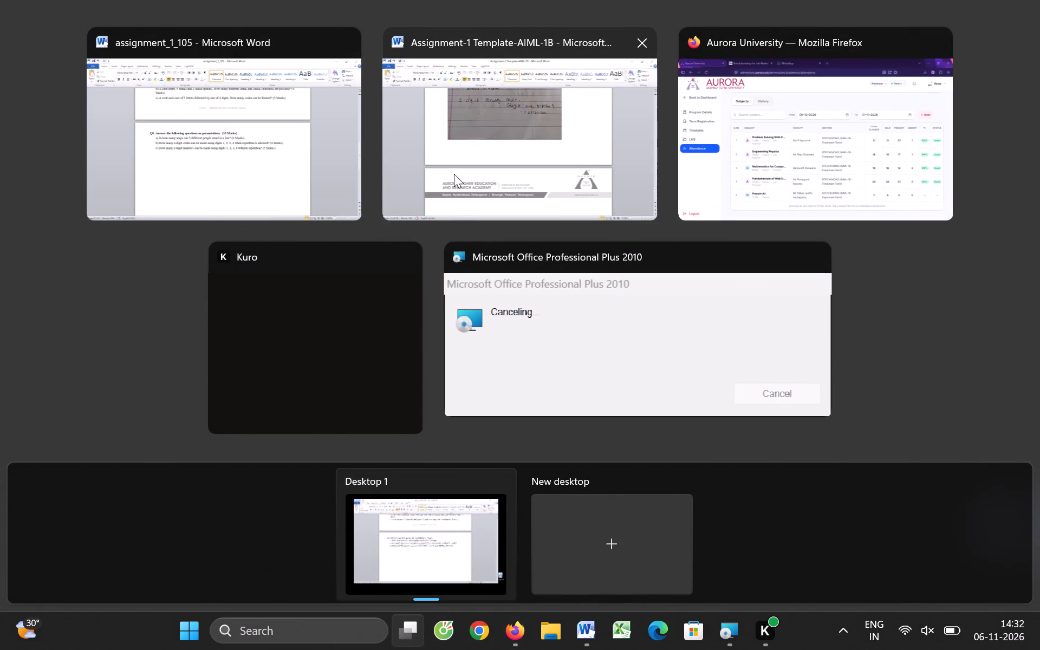
left_click(454, 174)
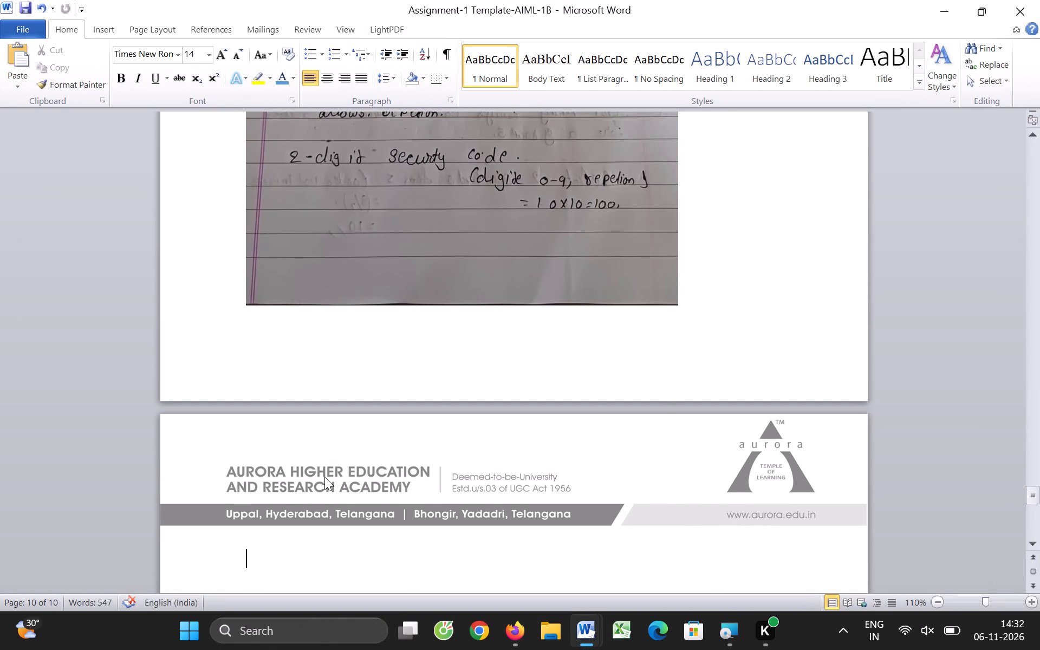
key("ctrl+v")
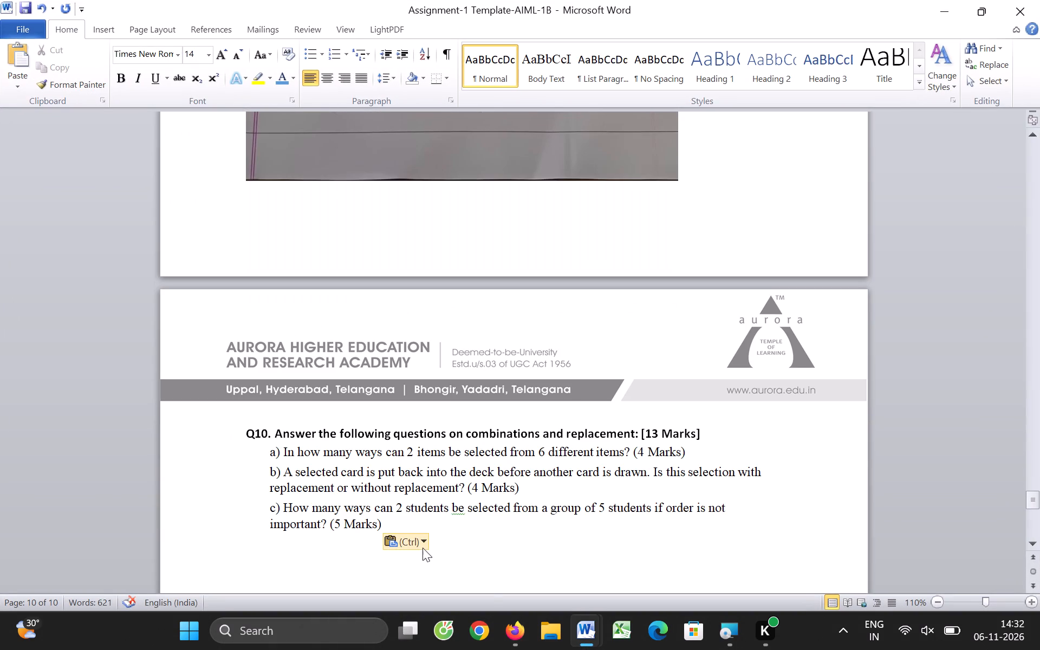
left_click(421, 547)
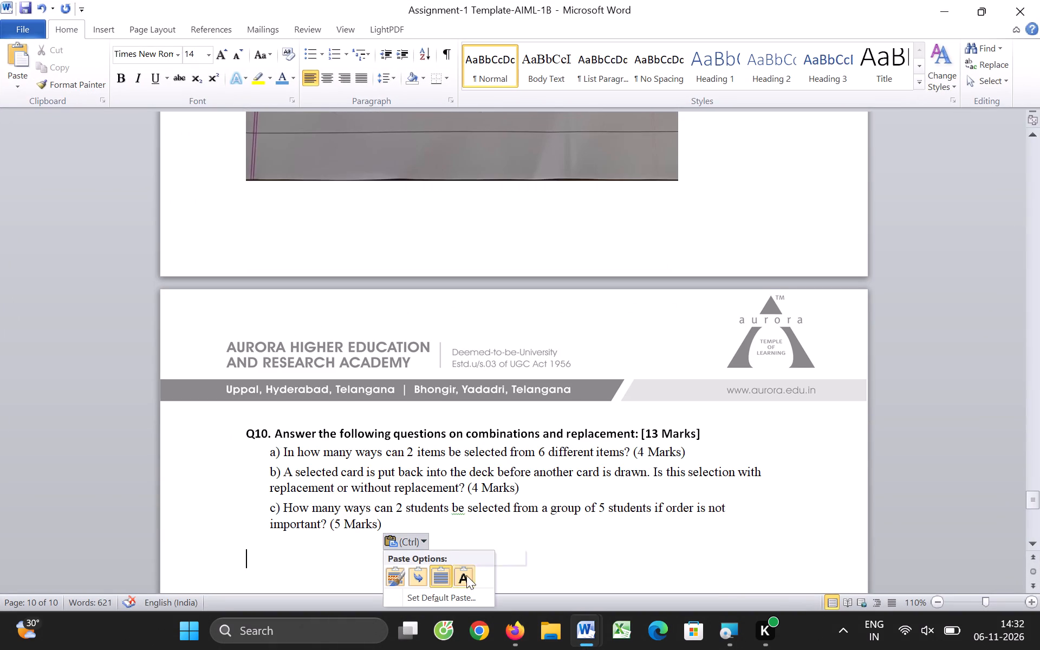
left_click(466, 575)
Insert the picture WhatsApp Image 2026-11-06 at 2.13.05 PM from Downloads on a new line below Q10 part c.
scroll(466, 575, "down", 1)
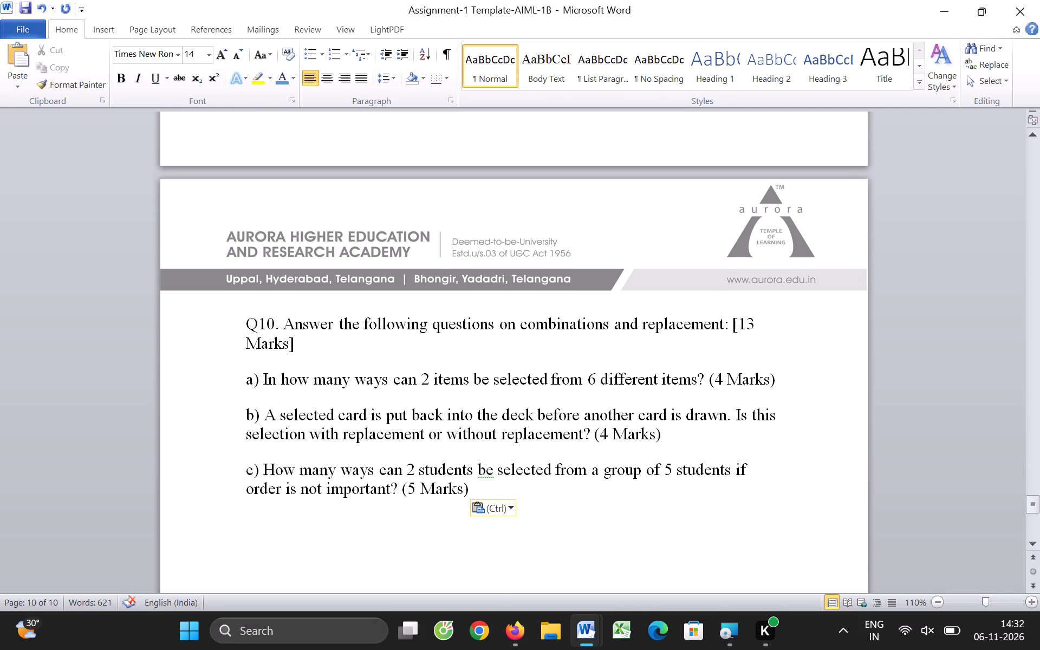
scroll(466, 575, "down", 1)
key("Return")
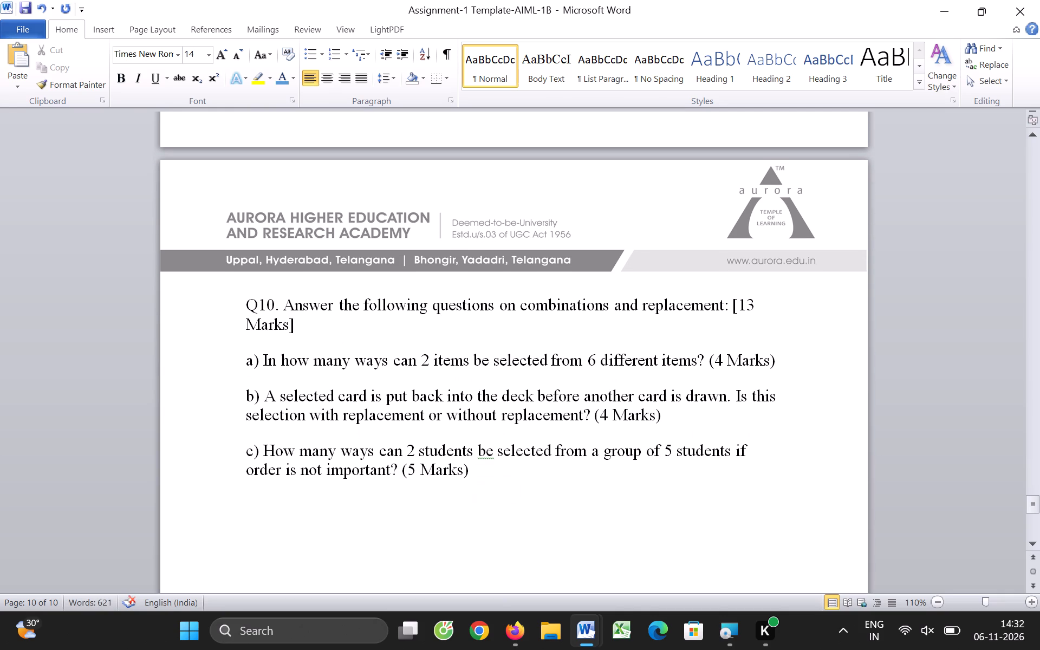
left_click(105, 25)
left_click(145, 59)
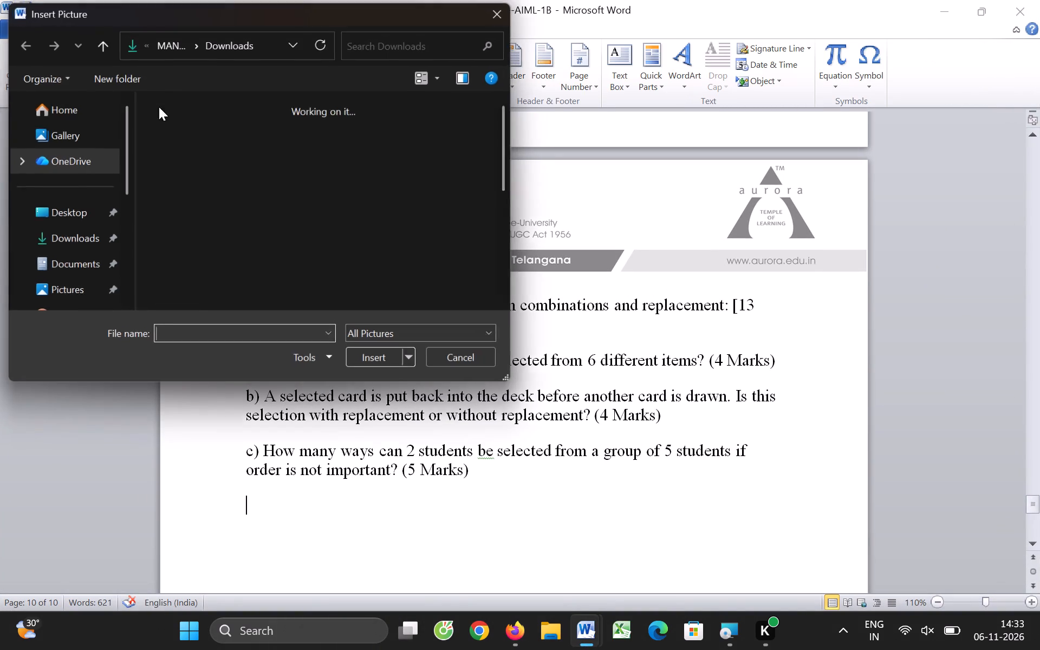
left_click(238, 152)
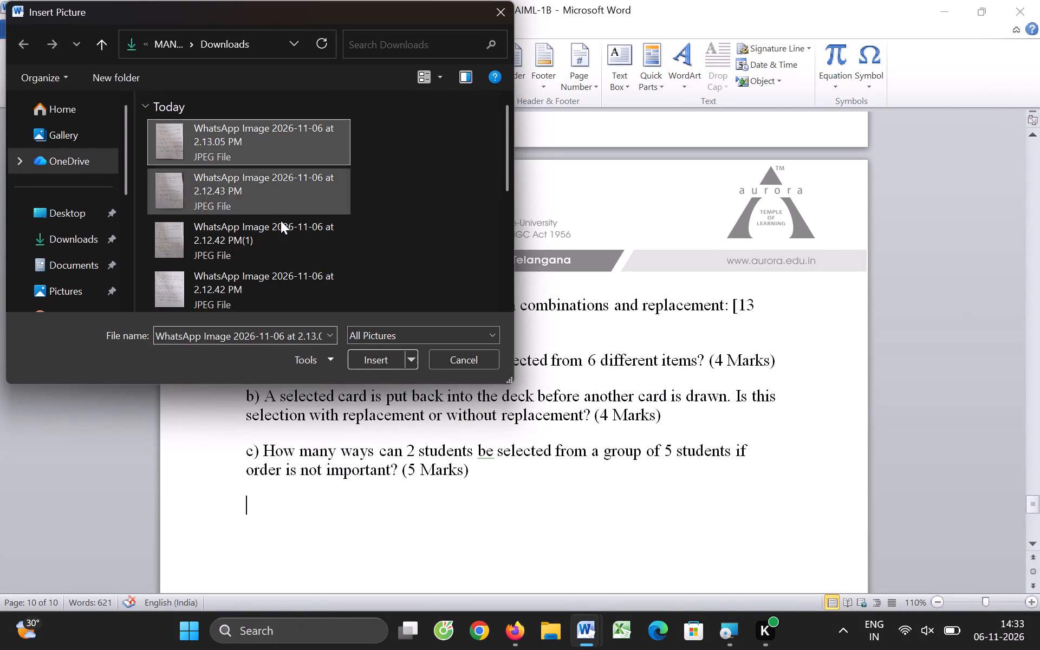
left_click(362, 362)
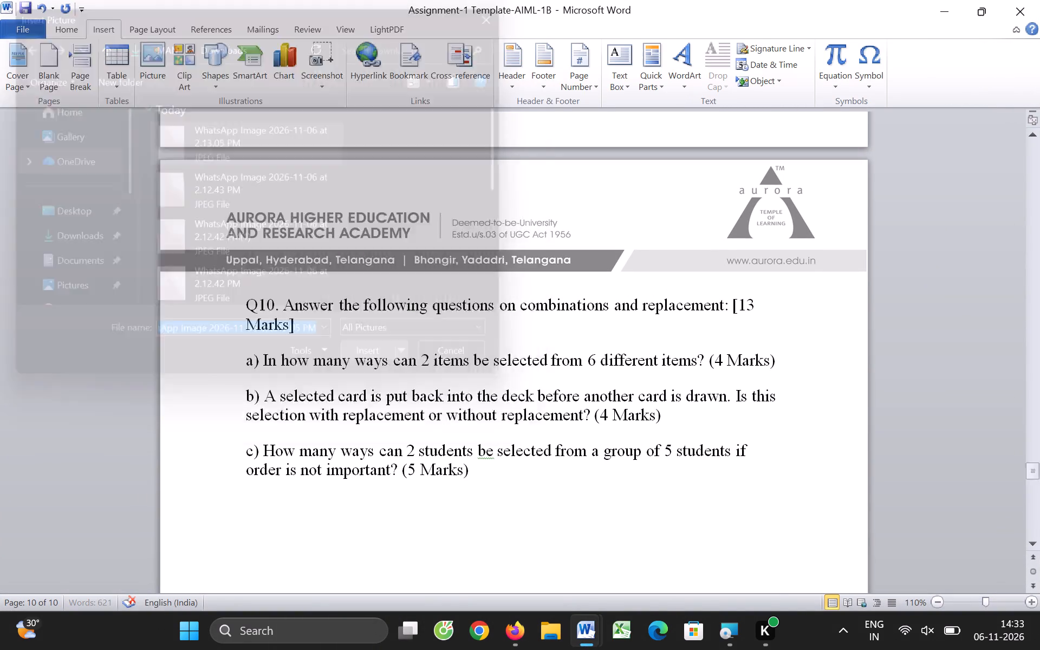
Shrink the handwritten Q10 answer picture to about 16.46 cm high and 12.59 cm wide so it fits below its question.
scroll(407, 408, "down", 3)
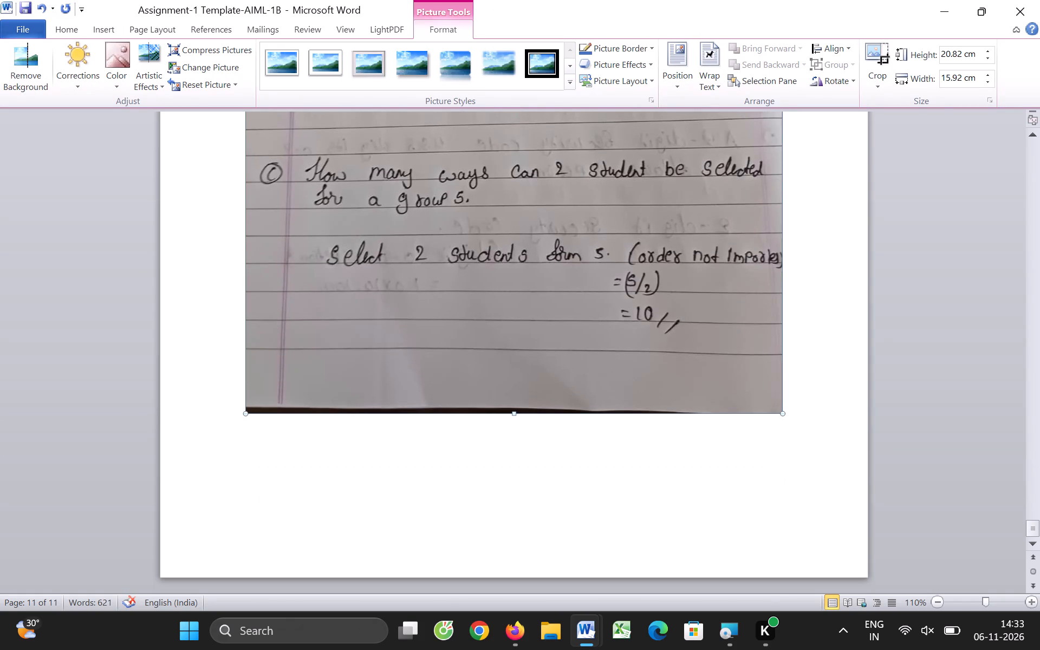
left_click_drag(779, 412, 683, 317)
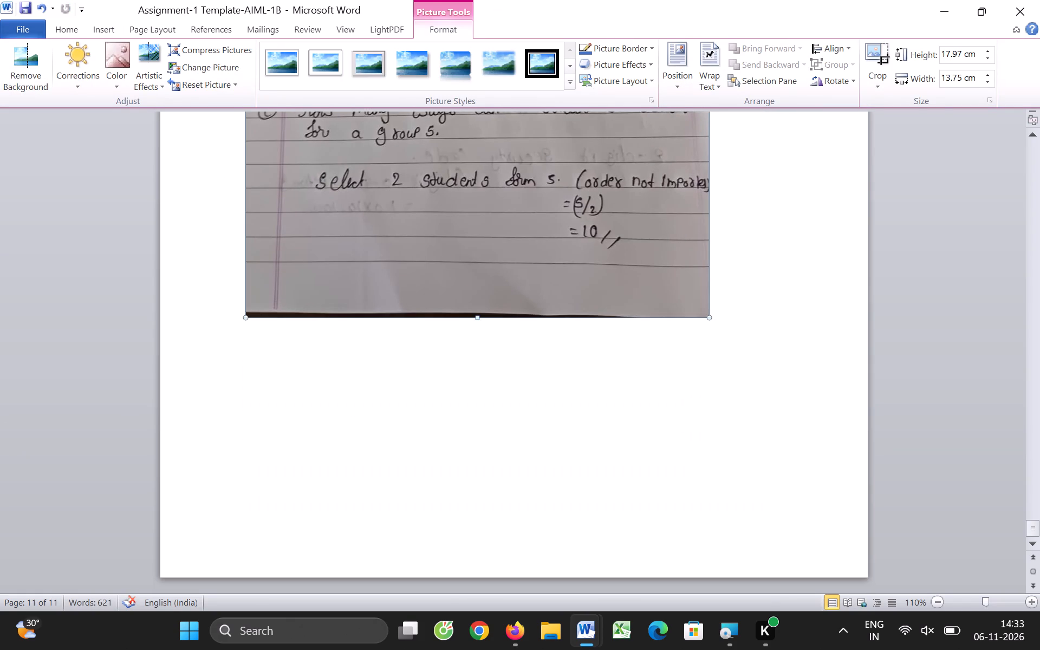
left_click_drag(710, 321, 706, 315)
left_click(706, 315)
left_click(707, 313)
left_click_drag(708, 315, 661, 266)
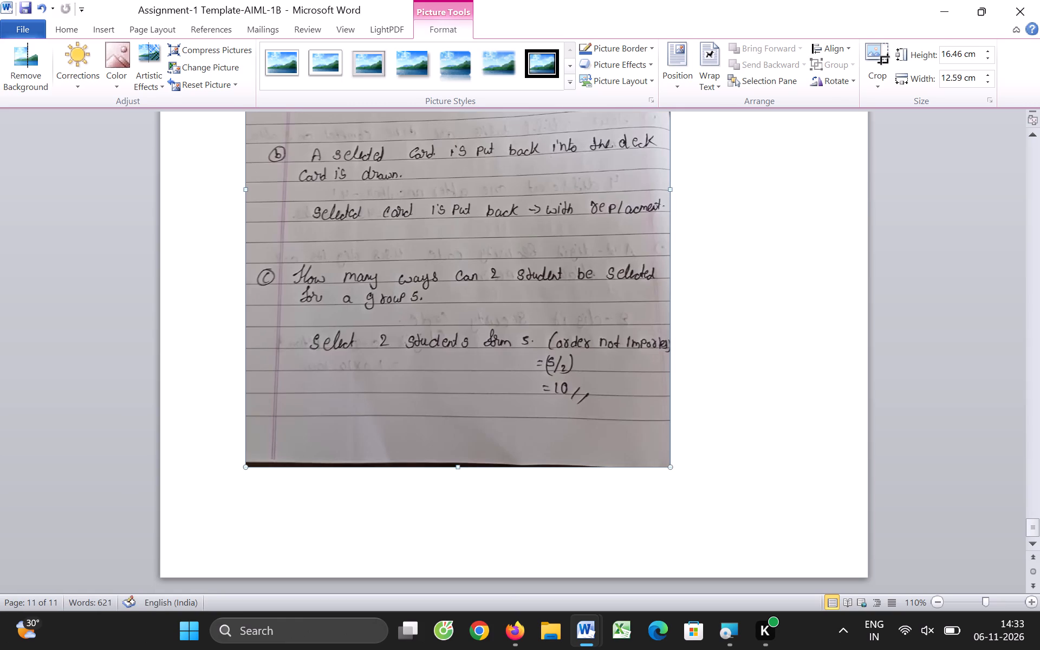
scroll(645, 373, "up", 2)
scroll(645, 373, "down", 1)
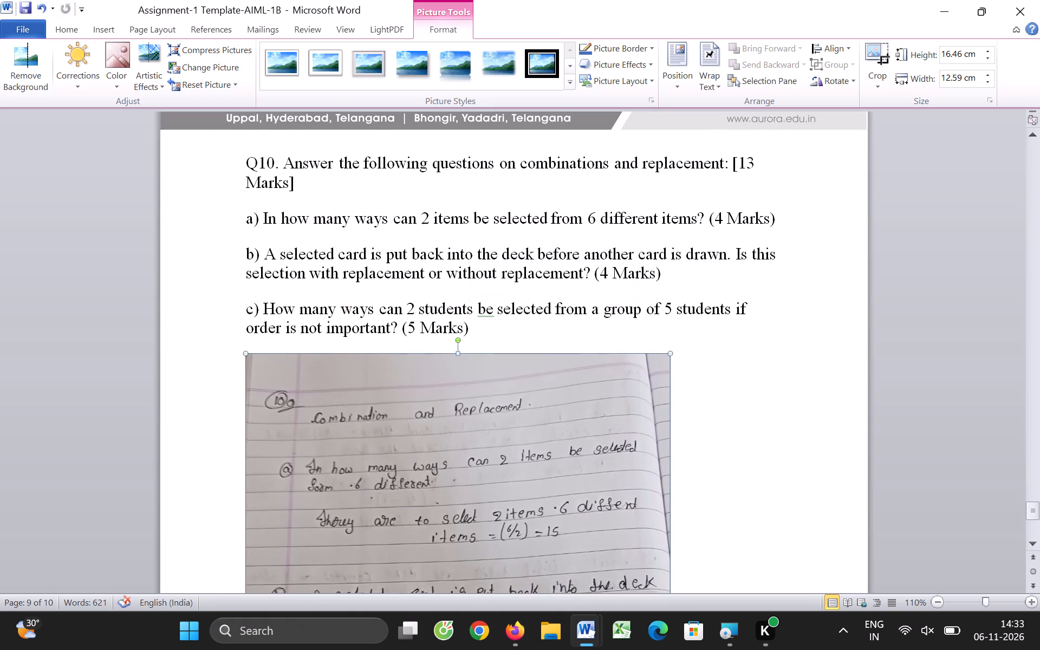
scroll(645, 373, "down", 1)
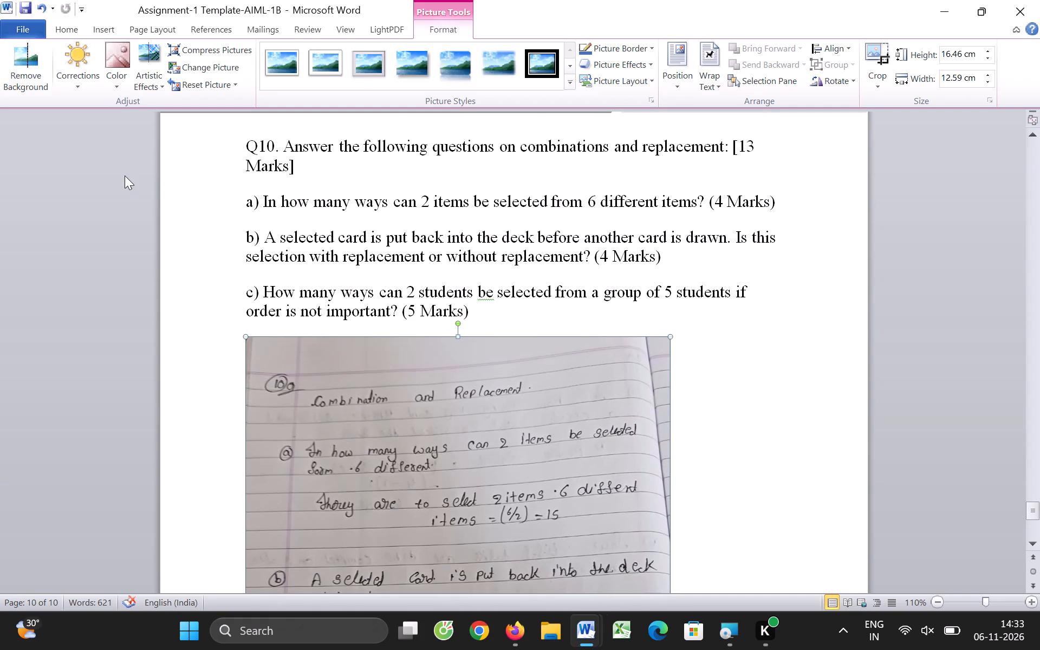
Review the whole assignment from the student details table through Q10, checking each question and its answer picture.
left_click(62, 22)
scroll(448, 337, "up", 7)
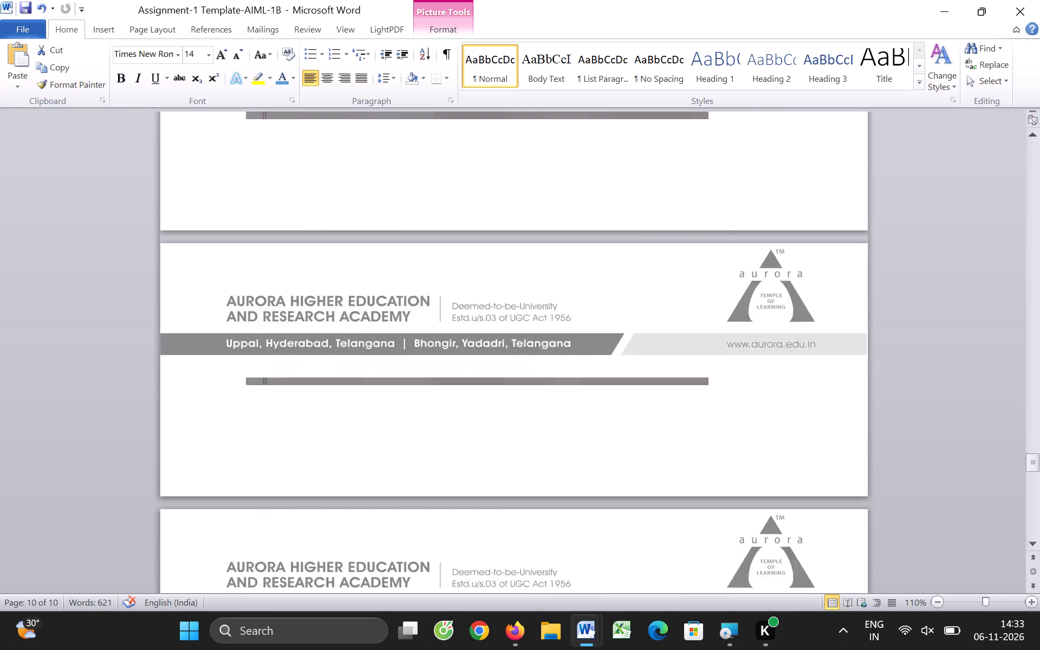
scroll(448, 337, "up", 13)
scroll(448, 337, "down", 2)
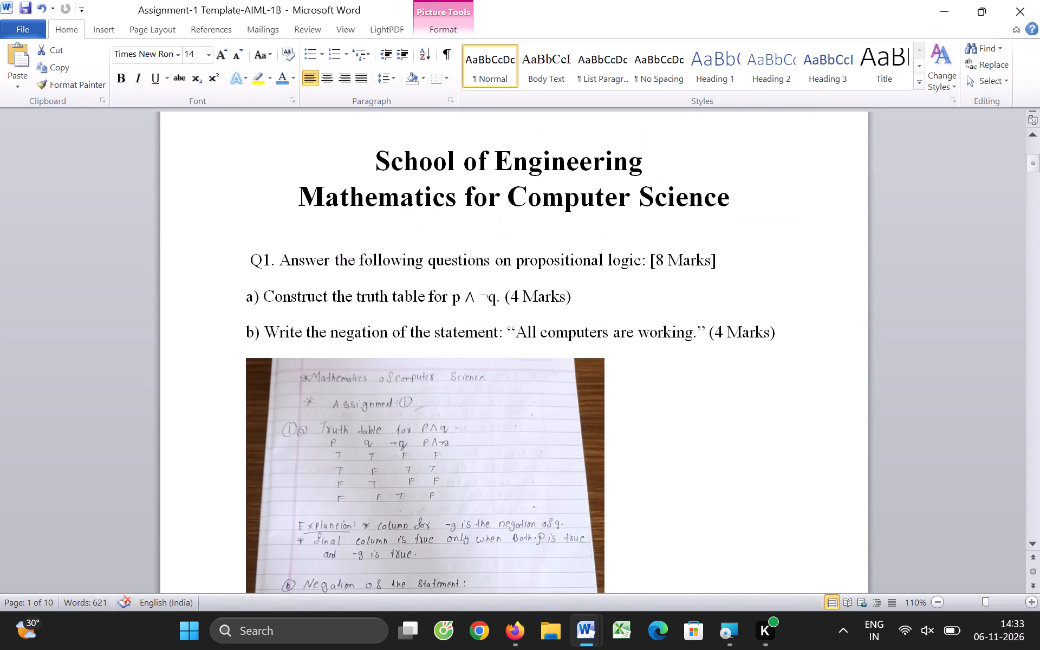
scroll(448, 337, "up", 9)
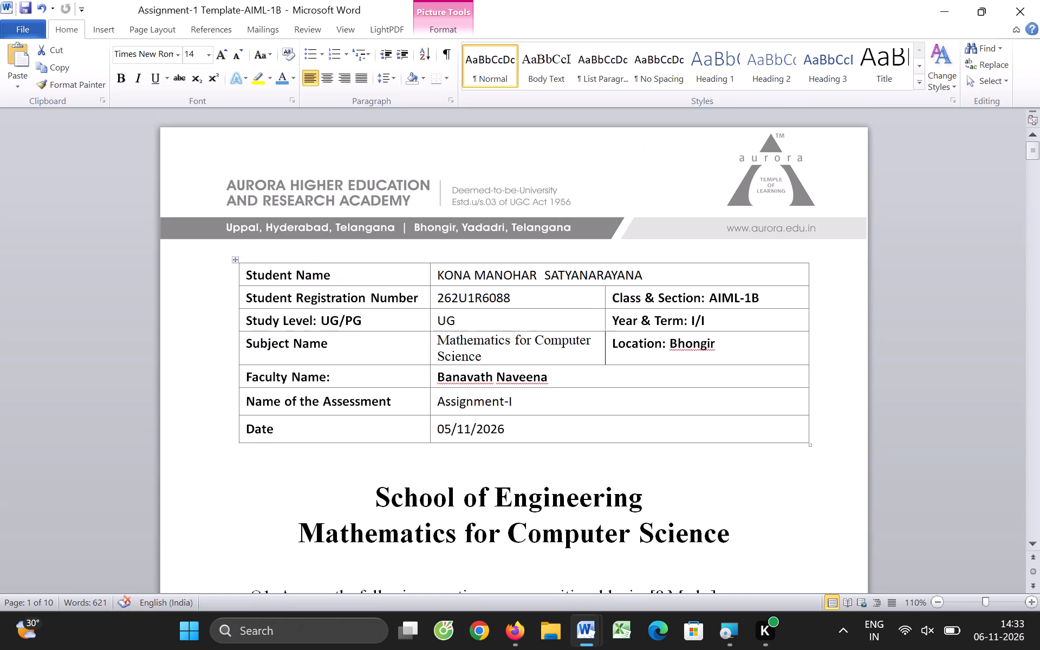
scroll(448, 337, "down", 2)
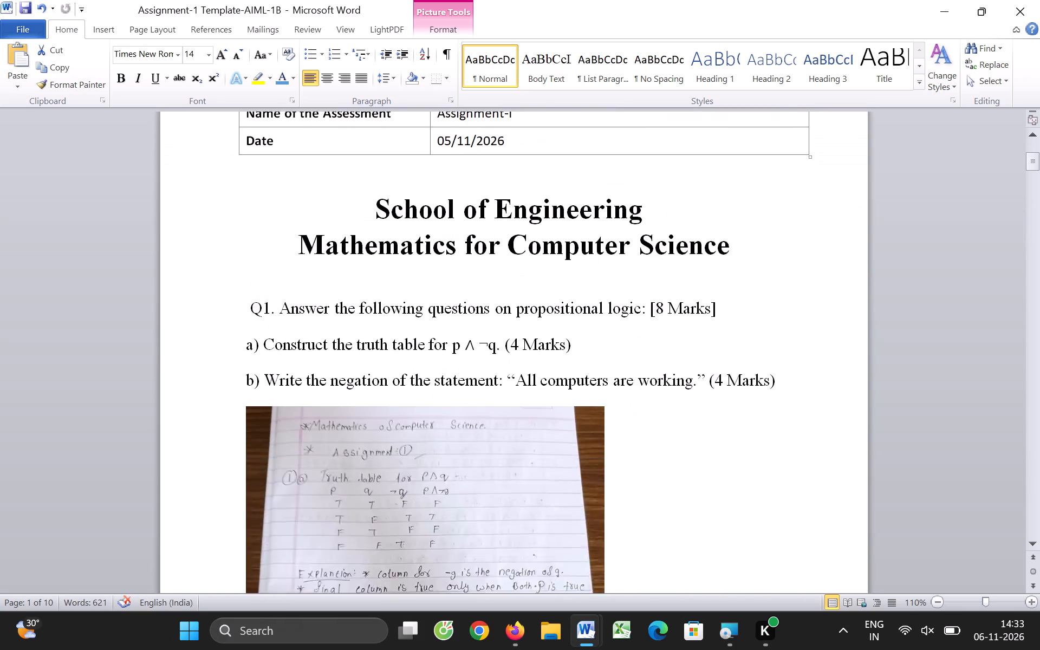
scroll(448, 337, "down", 5)
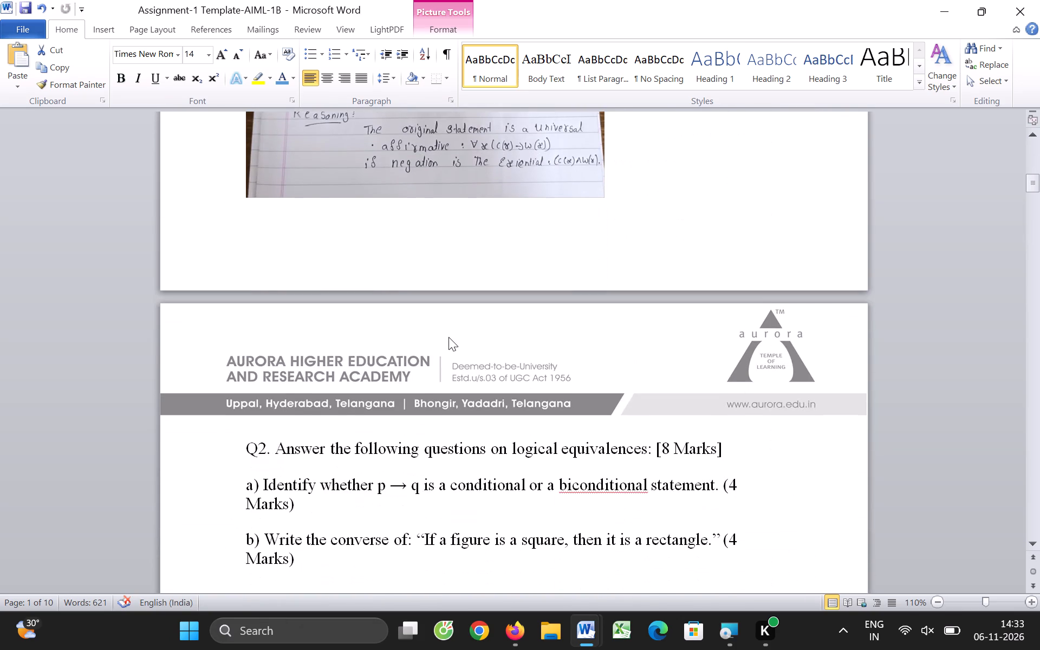
scroll(448, 337, "down", 9)
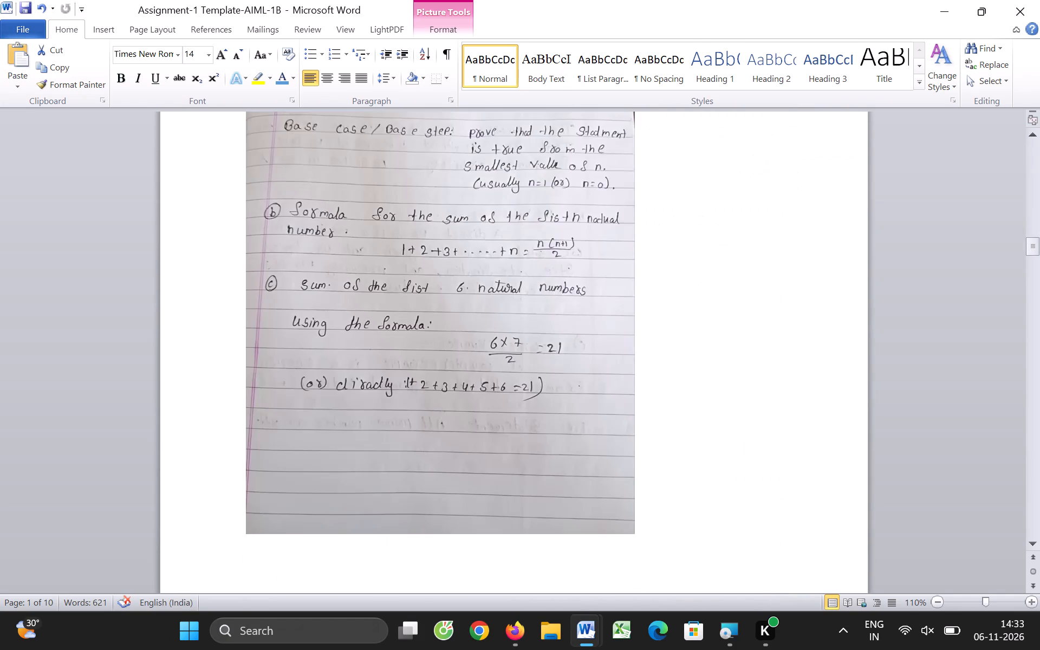
scroll(448, 337, "down", 11)
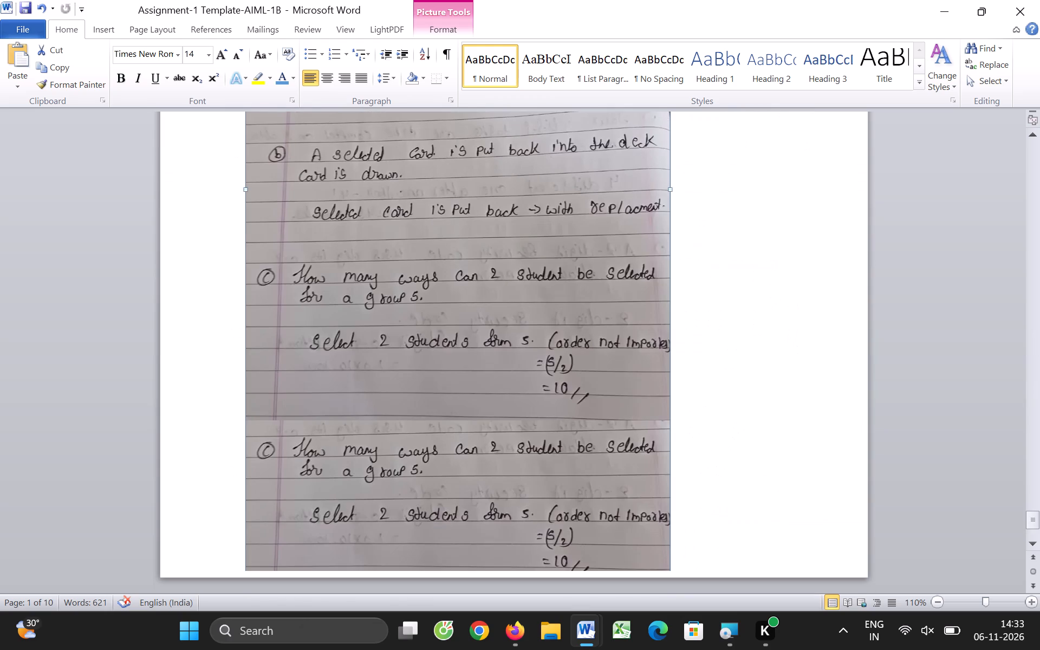
scroll(448, 337, "up", 3)
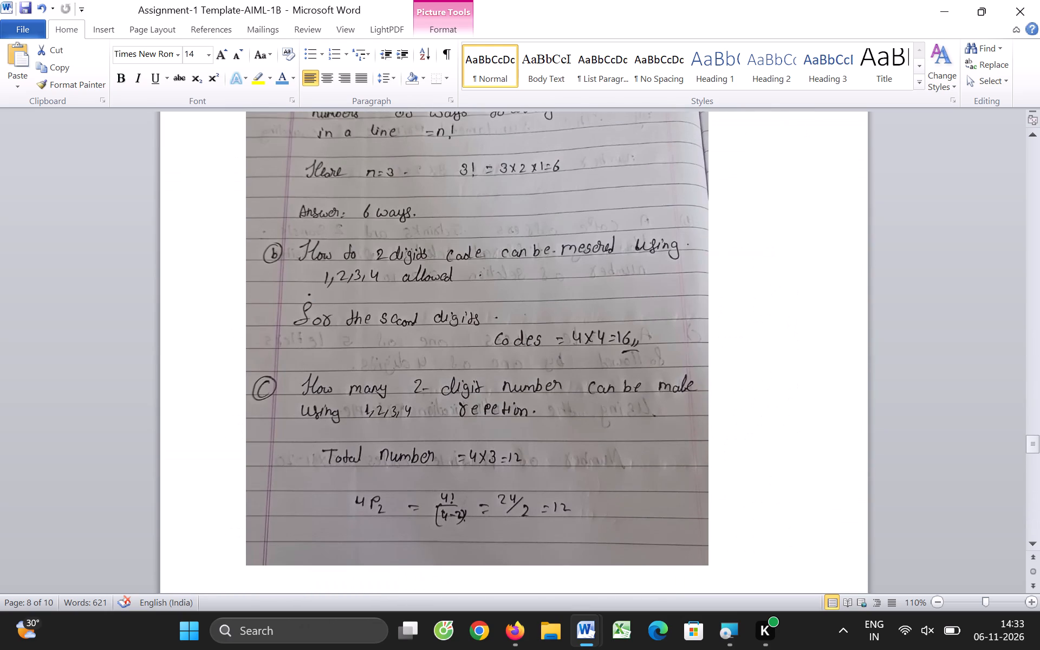
scroll(448, 337, "left", 1)
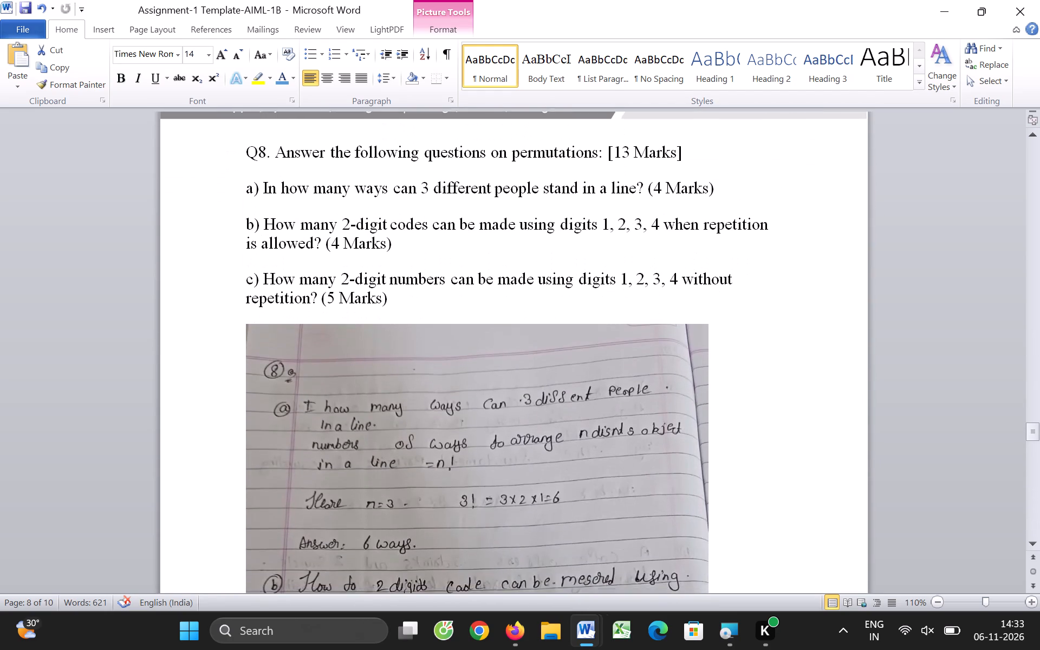
Review the assignment again from the student details table through the Q10 answer picture, checking the layout of each page.
scroll(448, 337, "left", 1)
scroll(448, 337, "down", 4)
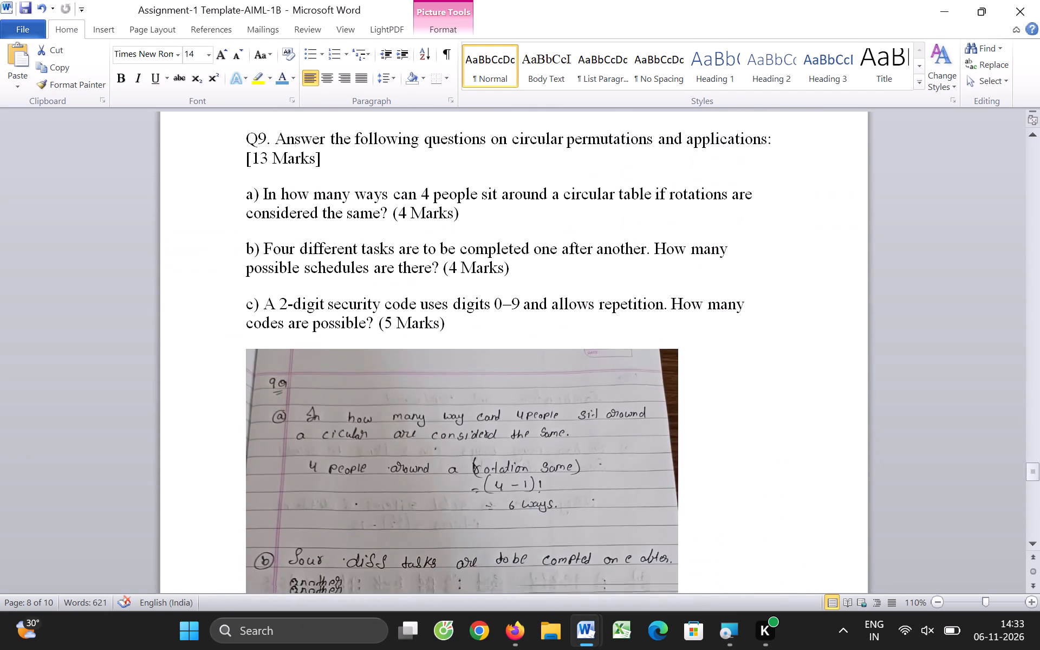
scroll(448, 337, "down", 5)
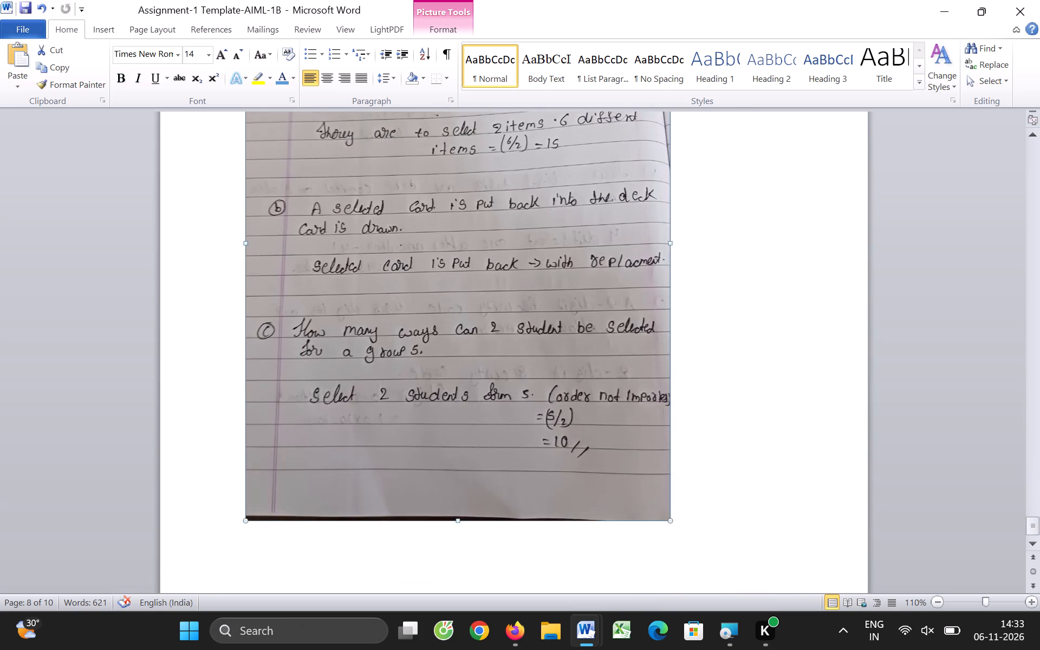
scroll(448, 337, "down", 1)
scroll(448, 337, "up", 9)
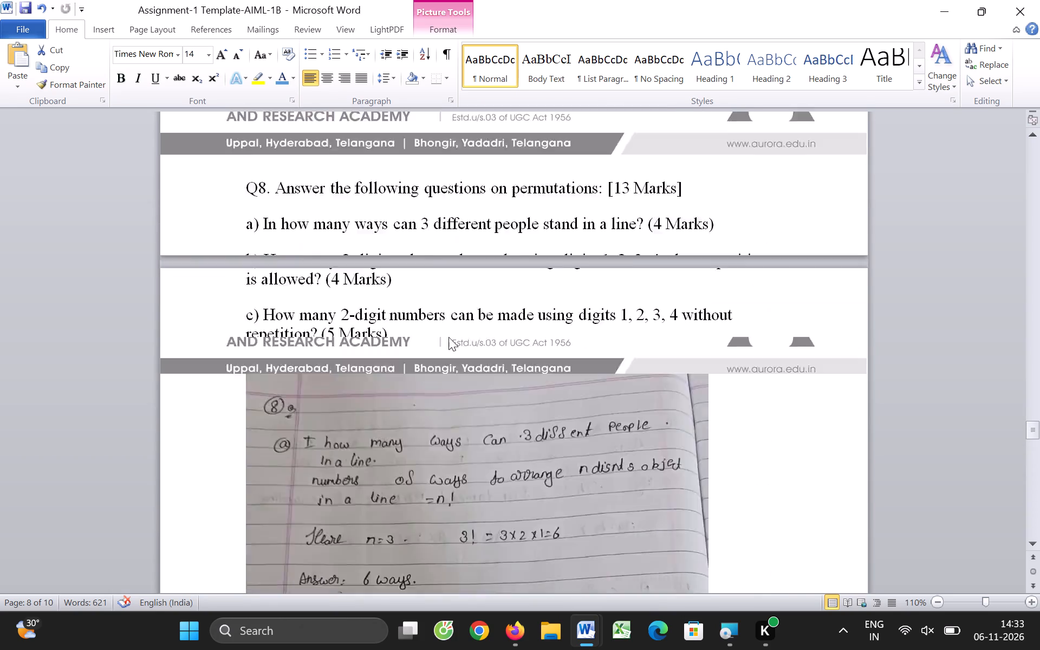
scroll(448, 337, "up", 15)
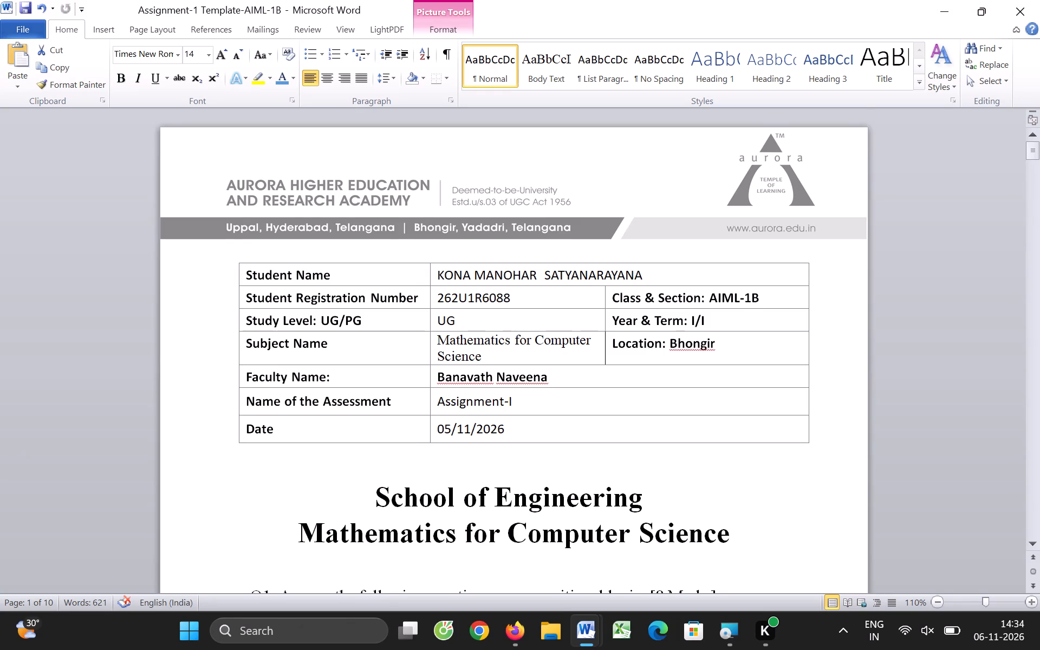
scroll(788, 523, "down", 15)
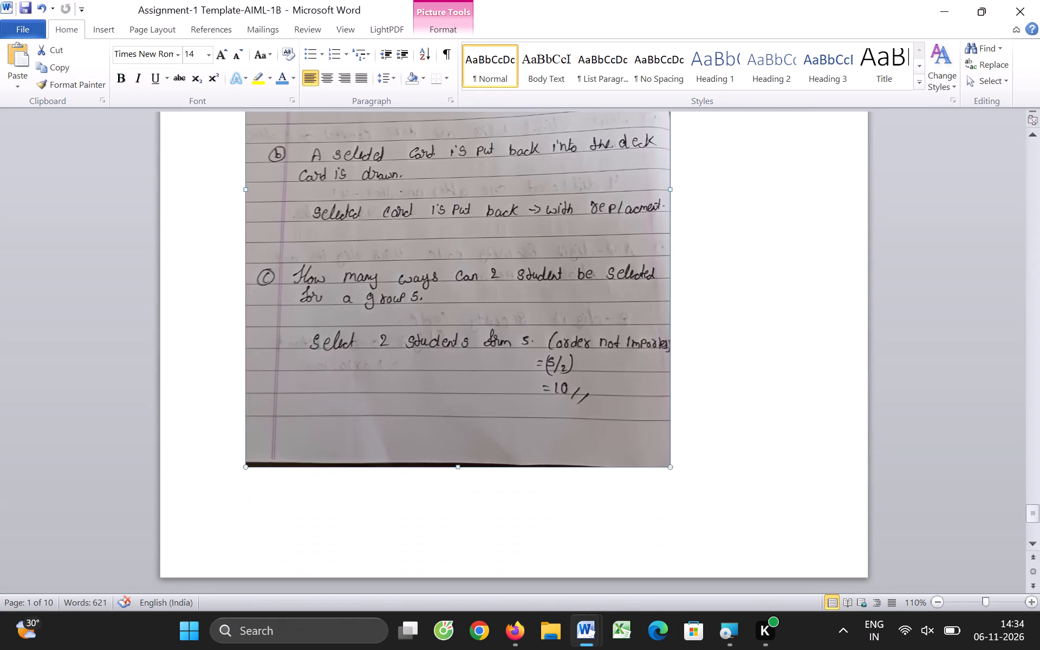
scroll(788, 523, "up", 12)
scroll(788, 523, "up", 10)
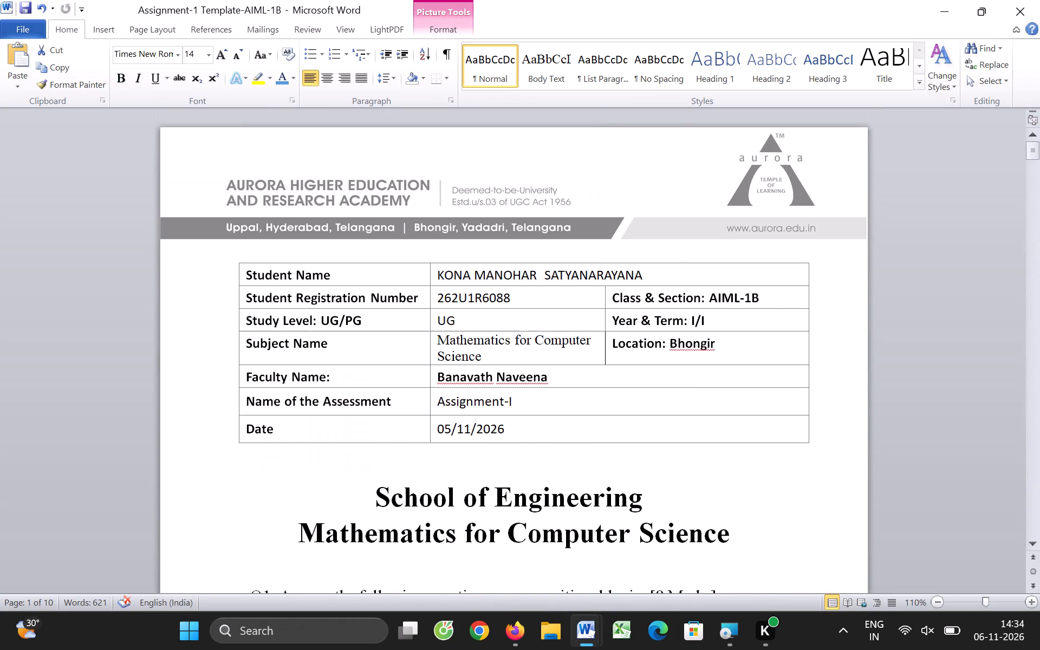
left_click(849, 382)
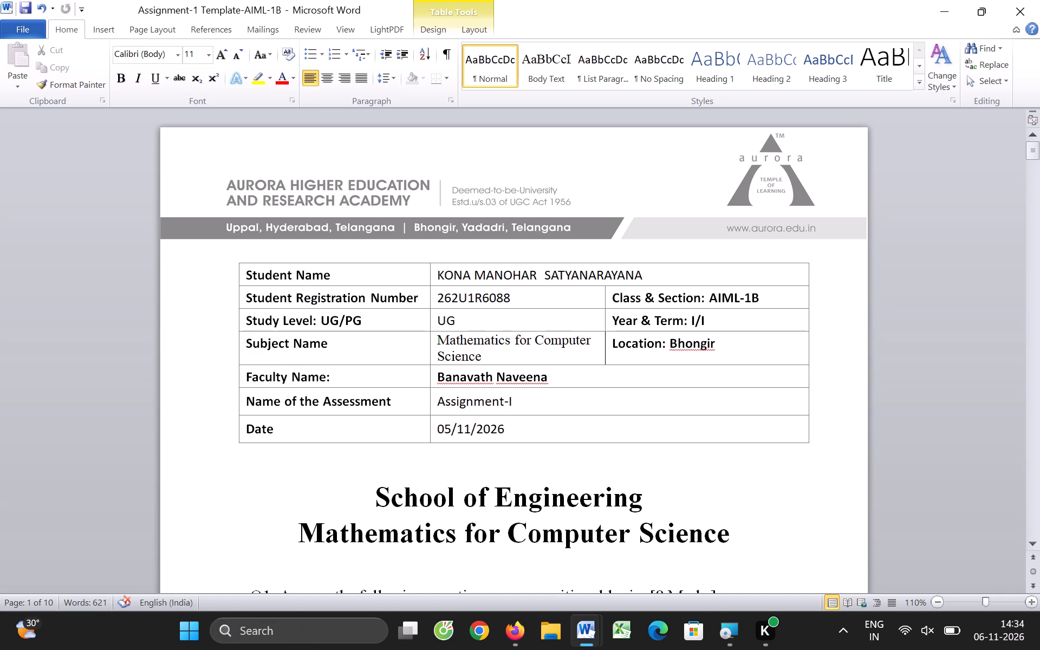
left_click(728, 366)
scroll(728, 366, "down", 2)
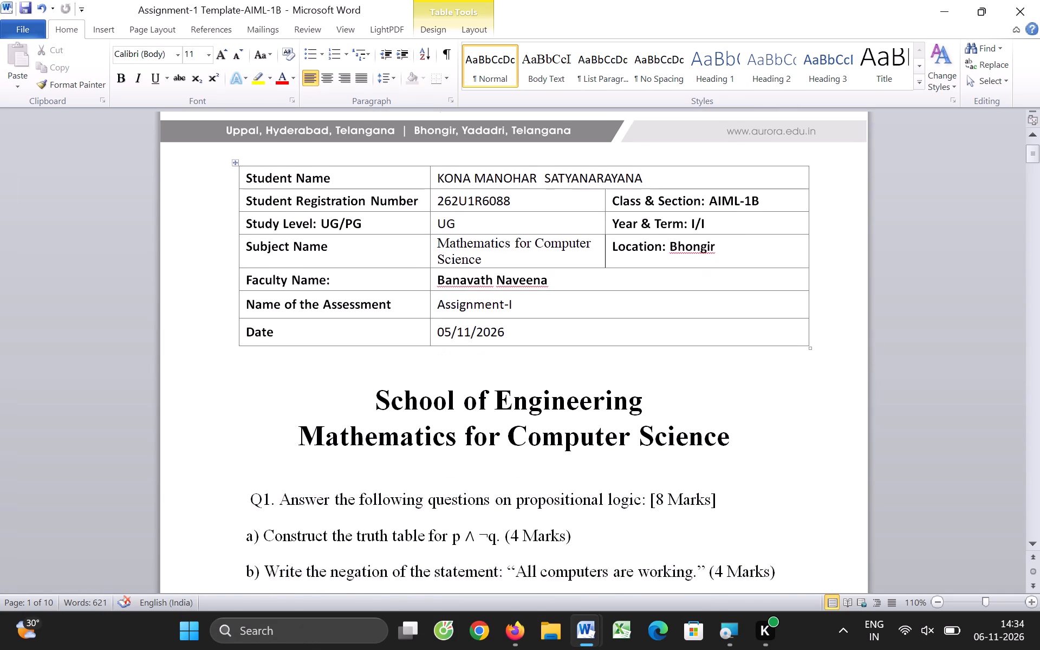
scroll(728, 366, "down", 1)
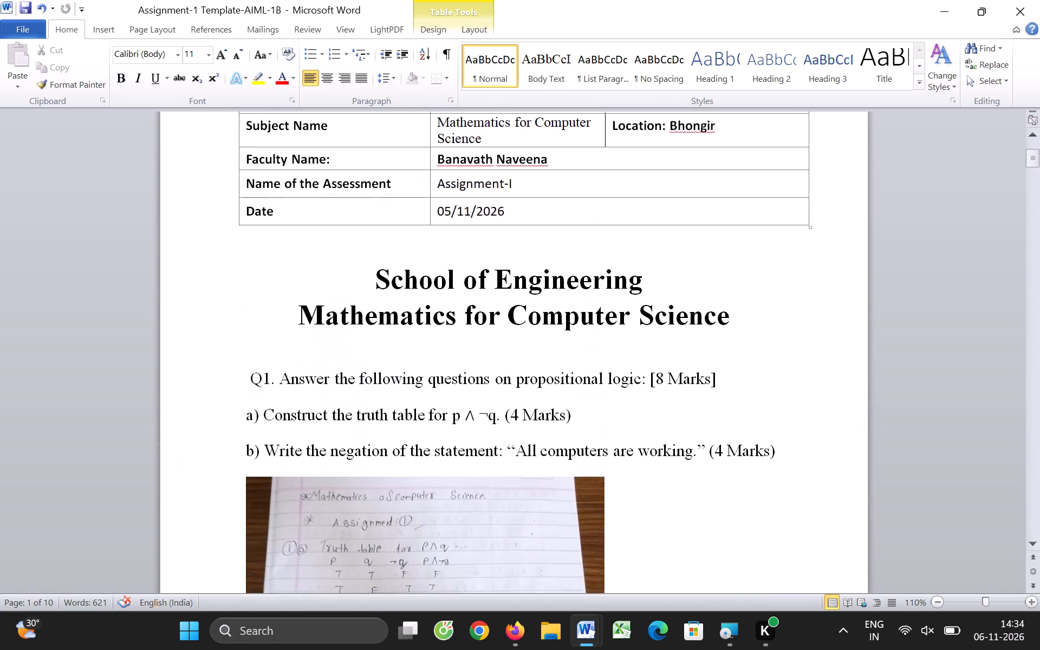
Copy the handwritten answer pictures of Q1 and Q4 from the assignment and open the clipboard history.
left_click(479, 308)
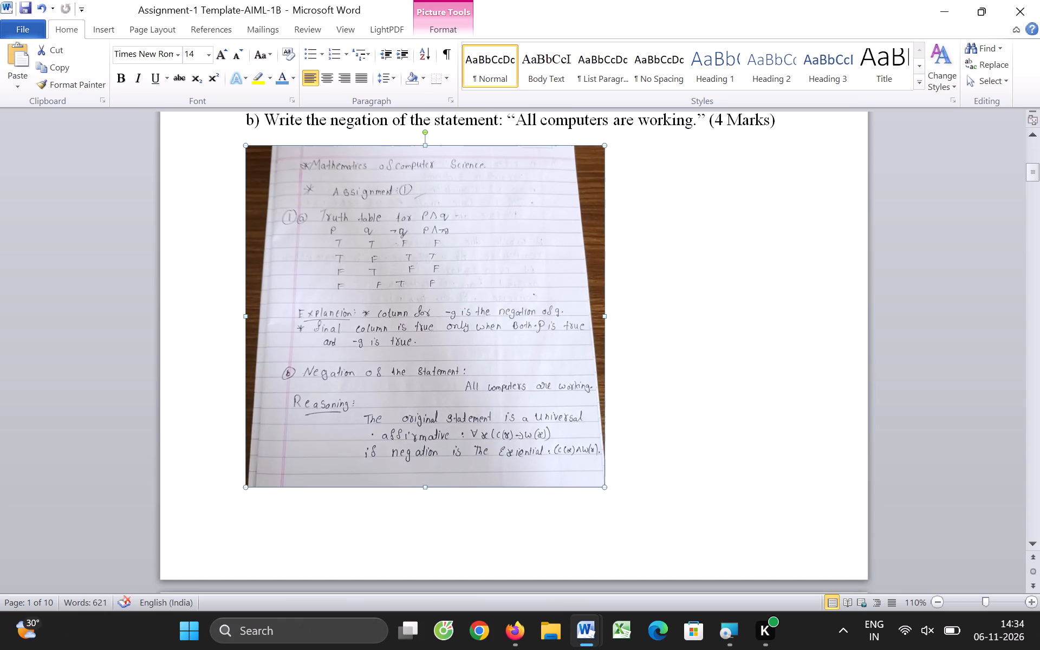
key("ctrl+c")
scroll(479, 308, "down", 5)
scroll(479, 308, "up", 1)
scroll(479, 308, "down", 3)
scroll(479, 308, "up", 1)
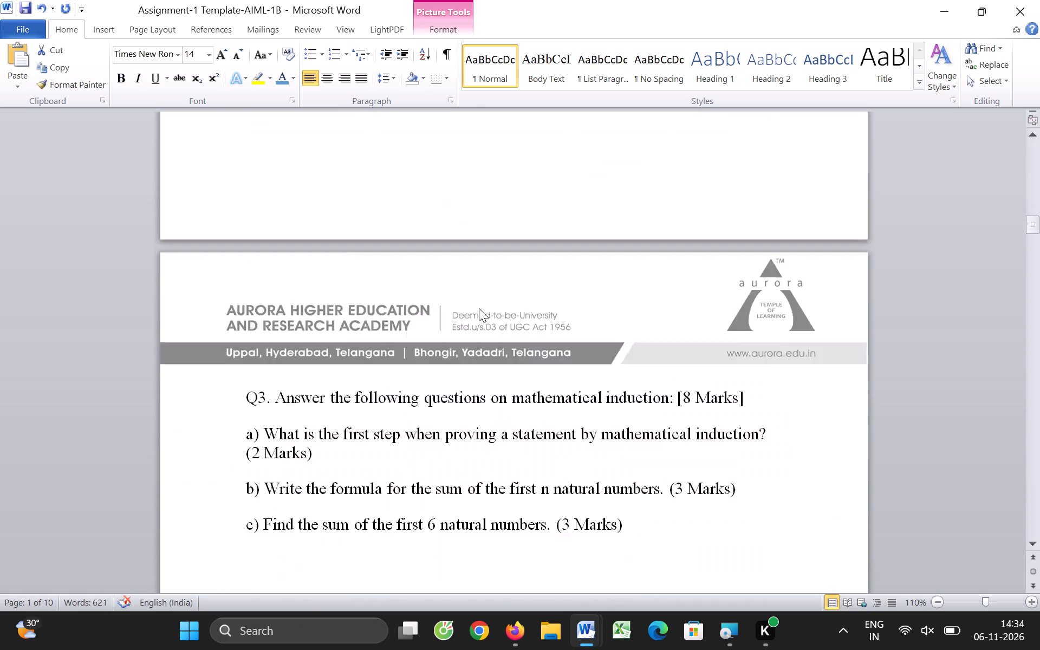
scroll(479, 308, "up", 1)
scroll(479, 308, "down", 1)
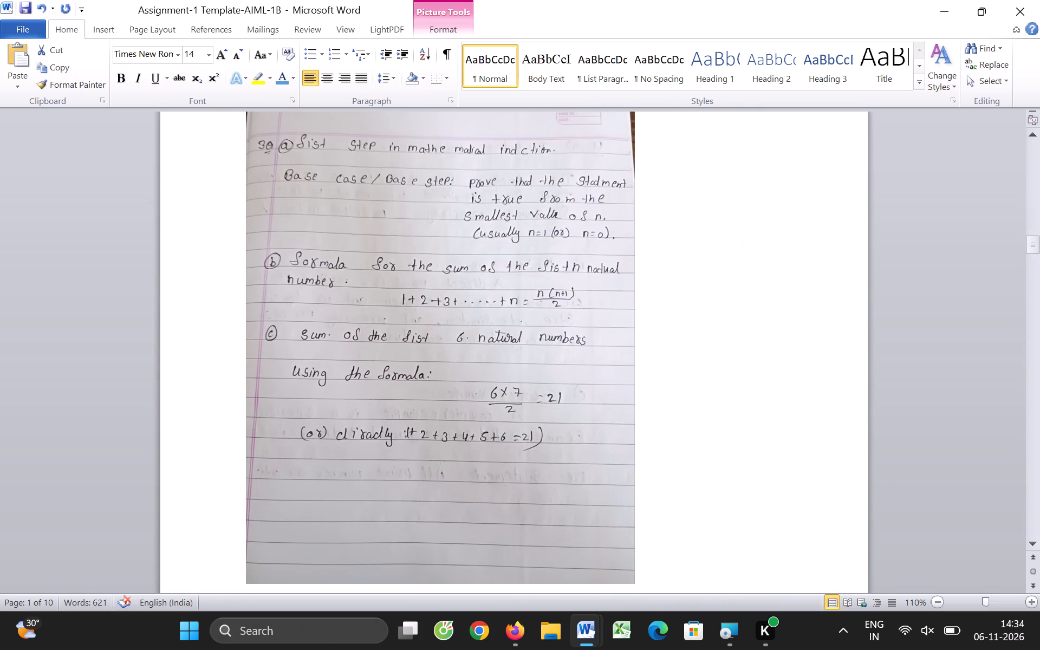
left_click(479, 308)
scroll(479, 308, "down", 2)
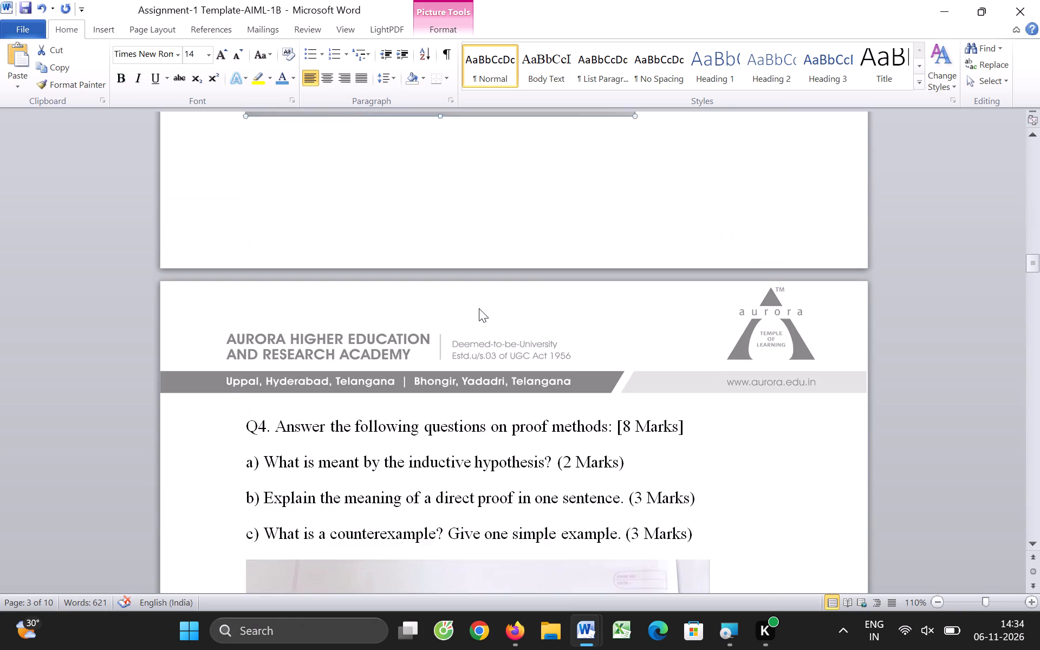
scroll(479, 308, "down", 2)
left_click(479, 308)
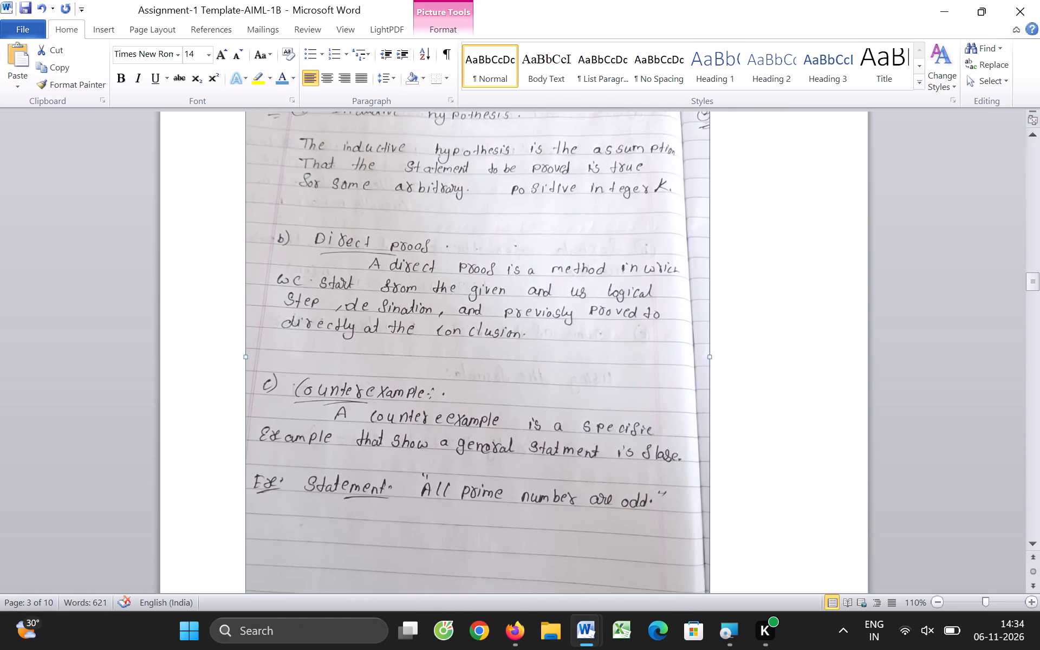
key("ctrl+c")
key("super+v")
left_click(256, 206)
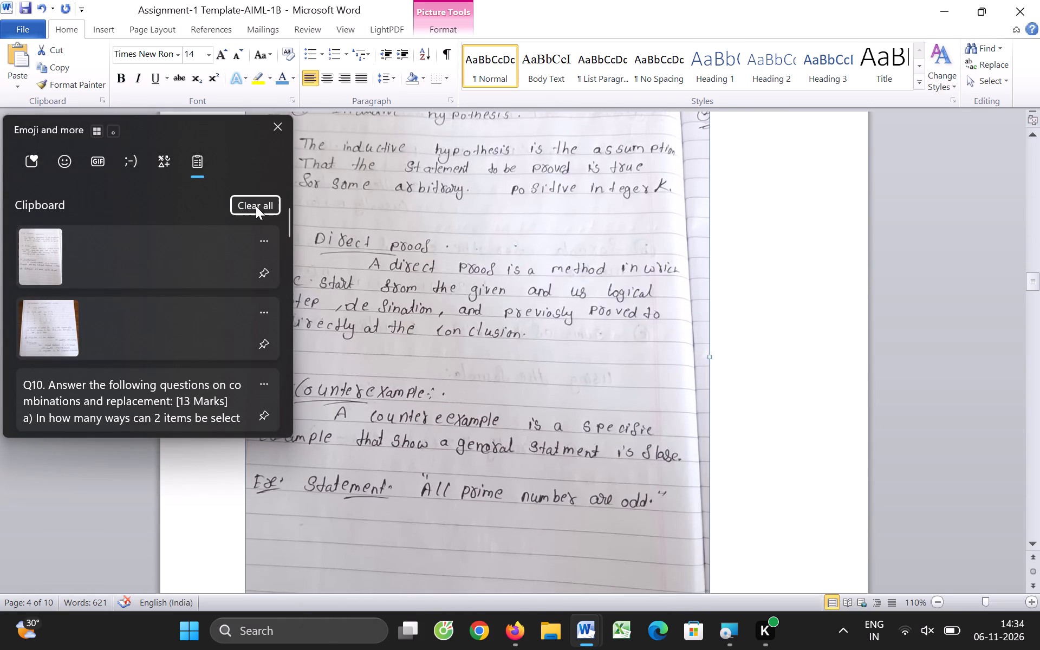
Close the clipboard history and copy the handwritten answer picture about the inductive hypothesis, direct proof and counterexample.
left_click(278, 128)
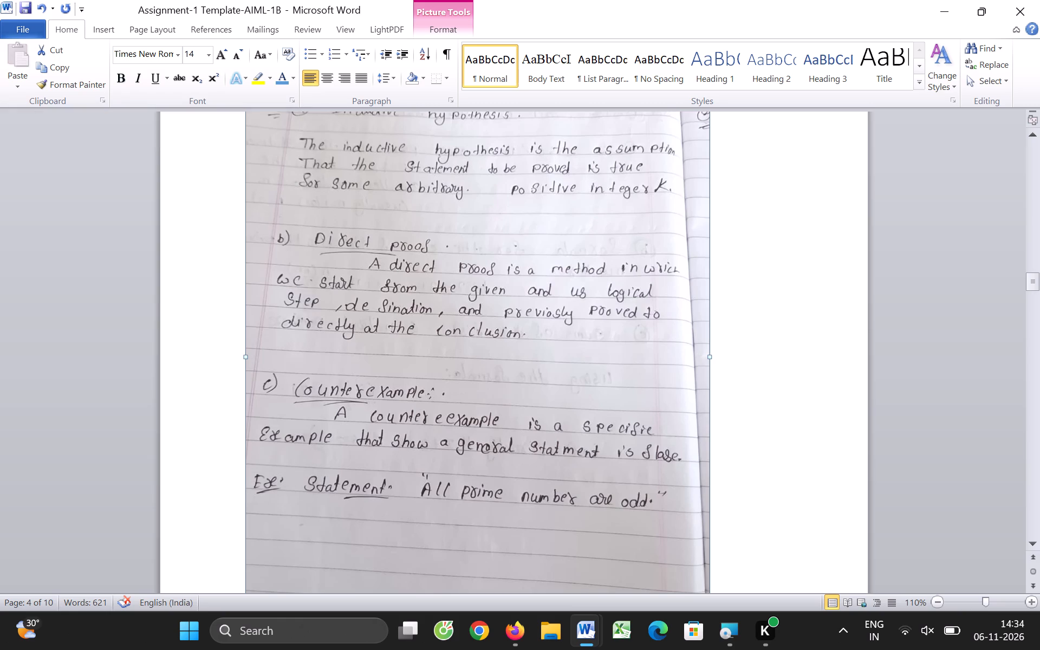
left_click(375, 261)
key("ctrl+c")
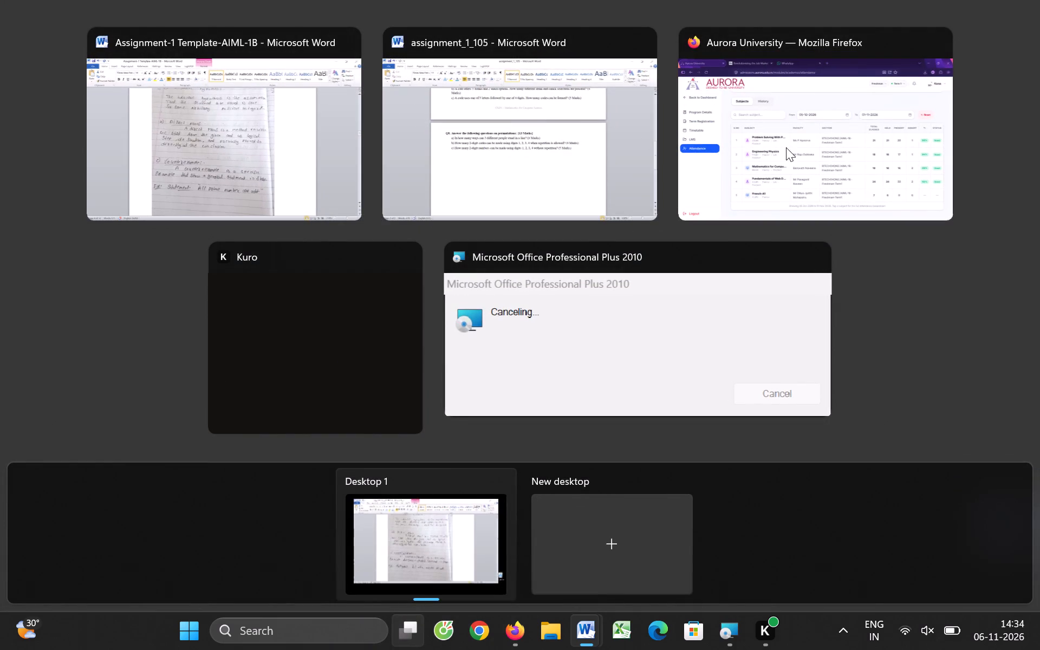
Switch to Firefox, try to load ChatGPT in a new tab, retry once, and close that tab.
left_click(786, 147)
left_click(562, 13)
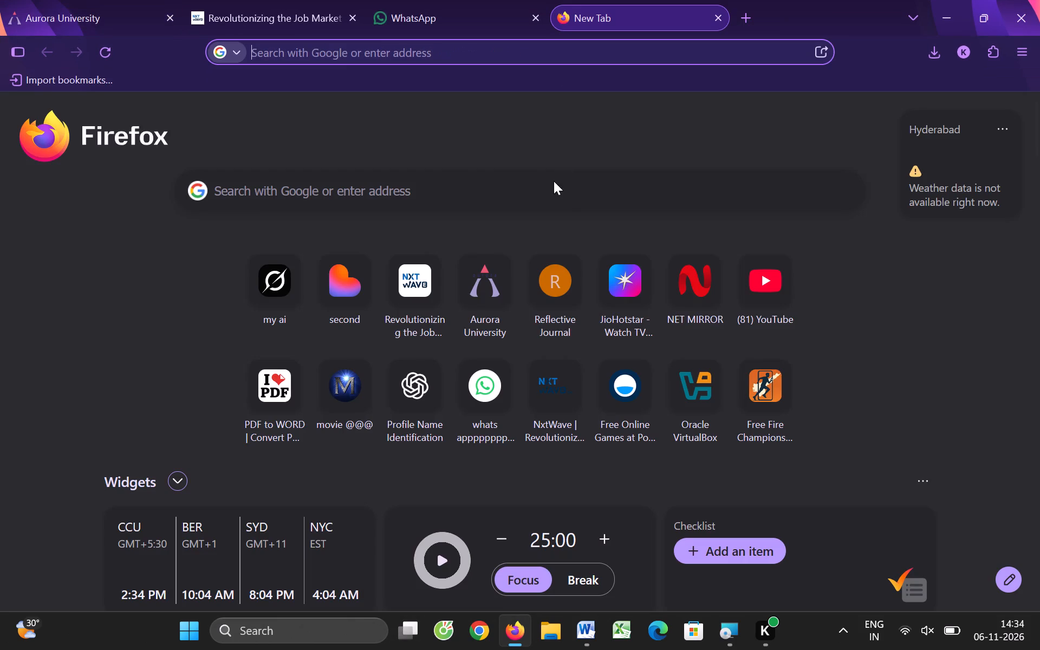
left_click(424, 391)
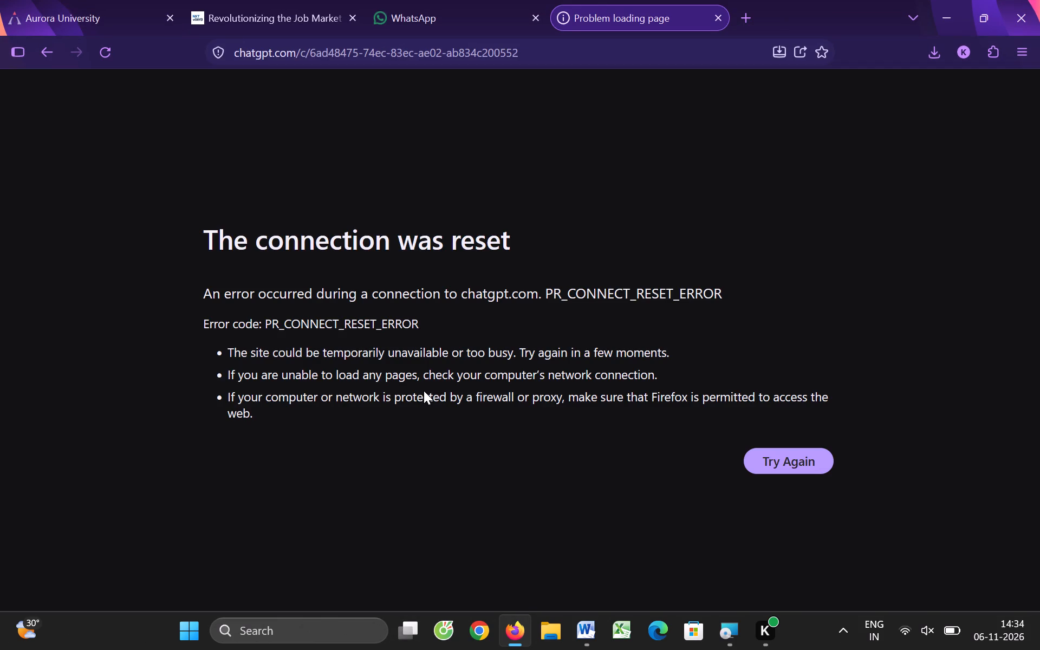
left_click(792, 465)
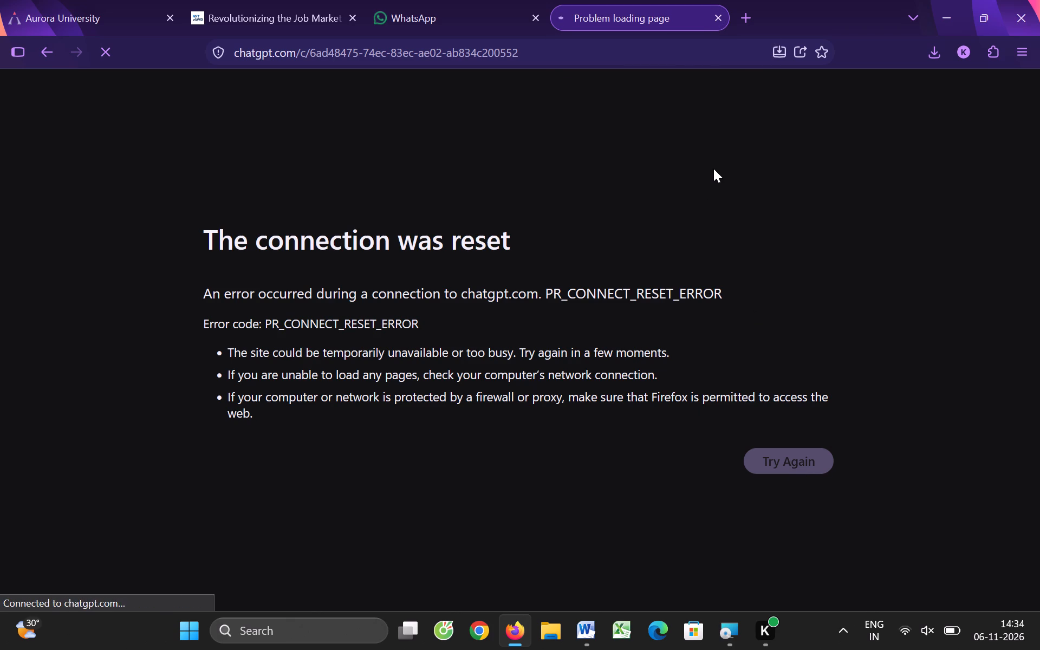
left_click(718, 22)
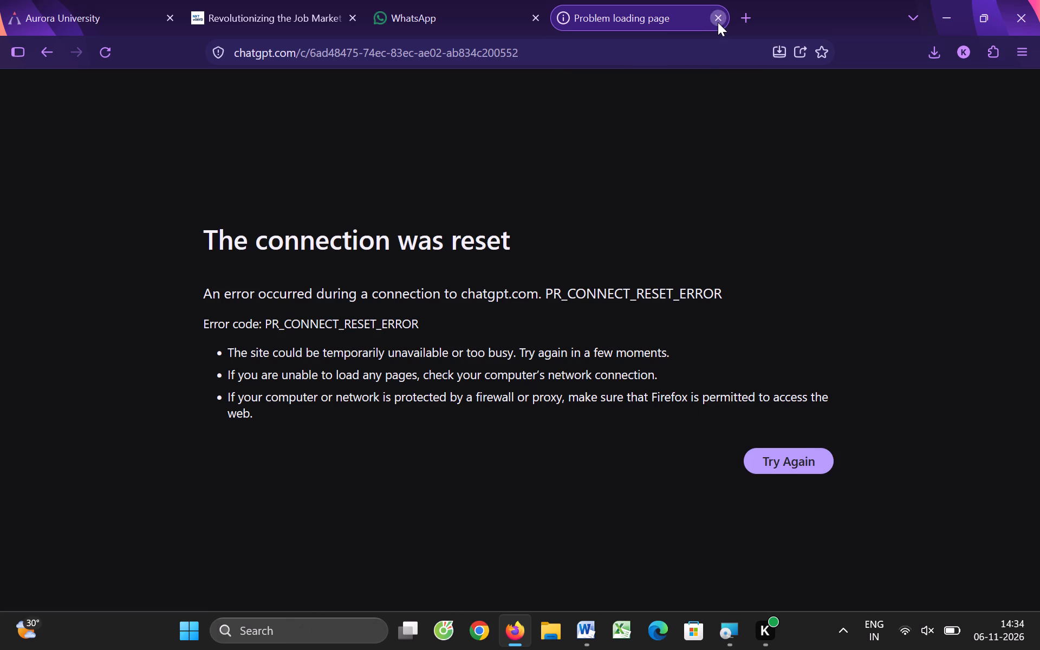